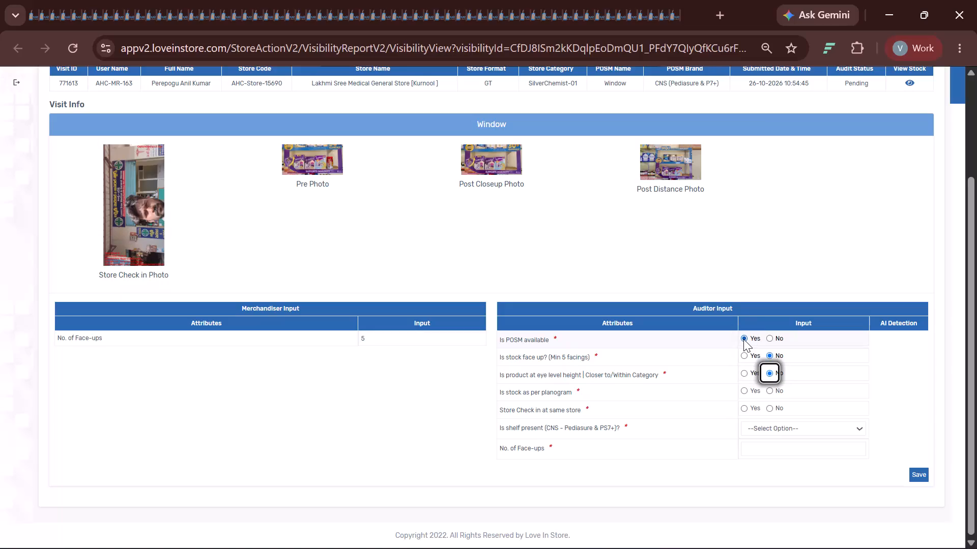
Answer Yes for planogram and same-store check-in, set shelf present to Yes (Silver & Gold), enter 3 face-ups, and save the Lakhmi Sree audit.
key("Tab")
key("space")
key("Tab")
key("space")
key("Tab")
key("Right")
key("Tab")
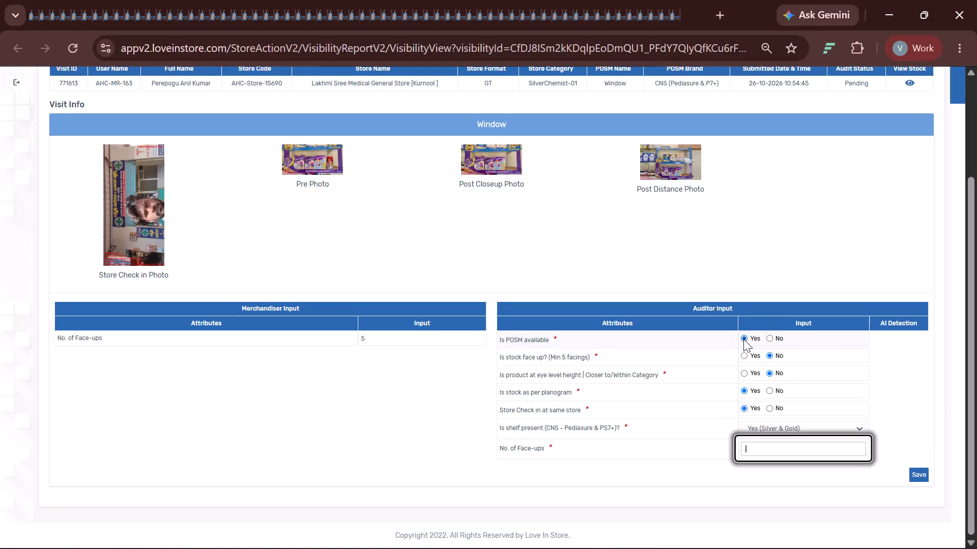
key("3")
key("Tab")
key("space")
In the next visit, Sai Jayasree Medical, answer Yes for POSM, stock face-up, planogram and same-store check-in, and No for eye-level height.
key("ctrl+Tab")
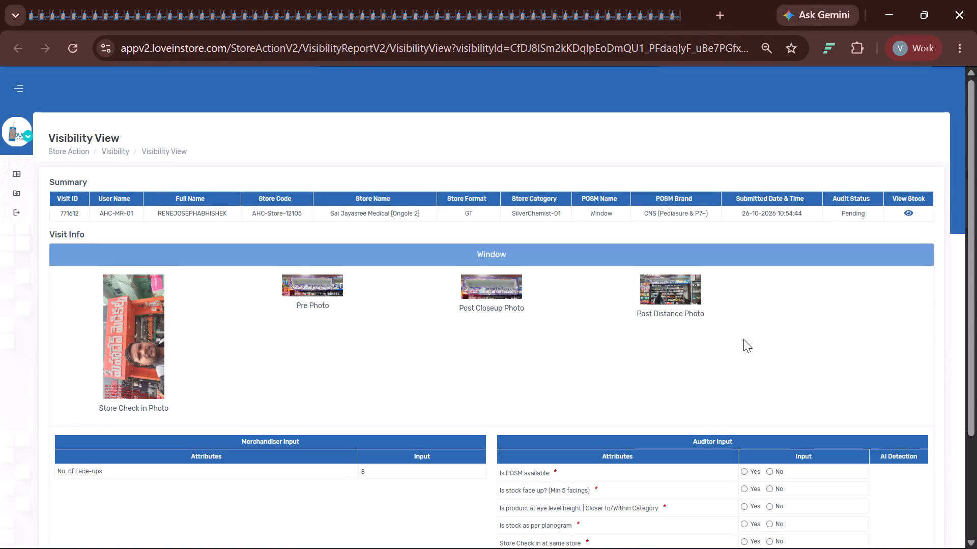
scroll(743, 339, "down", 3)
left_click(743, 339)
key("Tab")
key("space")
key("Tab")
key("Right")
key("Tab")
key("space")
key("Tab")
key("space")
Set shelf present to Yes (Silver & Gold), enter 8 face-ups, and save the Sai Jayasree Medical audit.
key("Tab")
key("Right")
key("Tab")
key("8")
key("Tab")
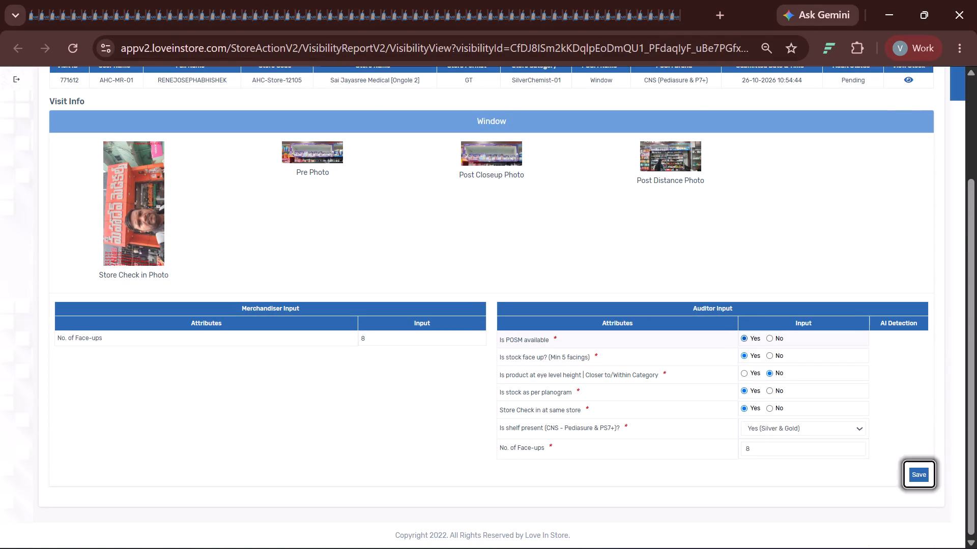
key("space")
In the next visit, Global Medical, answer Yes for POSM, stock face-up, planogram and same-store check-in, and No for eye-level height.
key("ctrl+Tab")
scroll(743, 339, "down", 9)
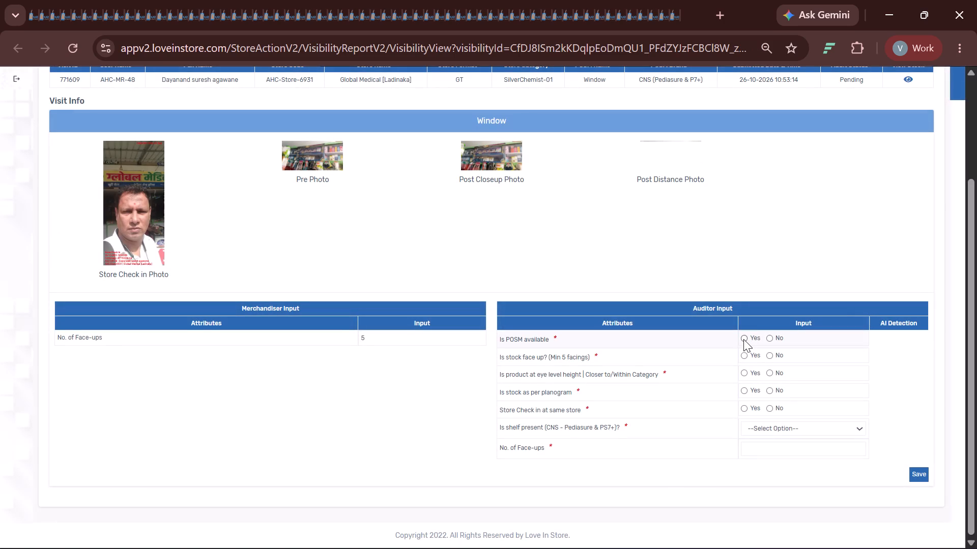
left_click(743, 339)
key("Tab")
key("space")
key("Tab")
key("Right")
key("Tab")
key("space")
key("Tab")
key("space")
Set shelf present to Yes (Silver & Gold), enter 5 face-ups, and save the Global Medical audit.
key("Tab")
key("Right")
key("Tab")
key("5")
key("Tab")
key("space")
In the next visit, Sonny Medical Hall, answer Yes for POSM, planogram and same-store check-in, and No for stock face-up and eye-level height.
key("ctrl+Tab")
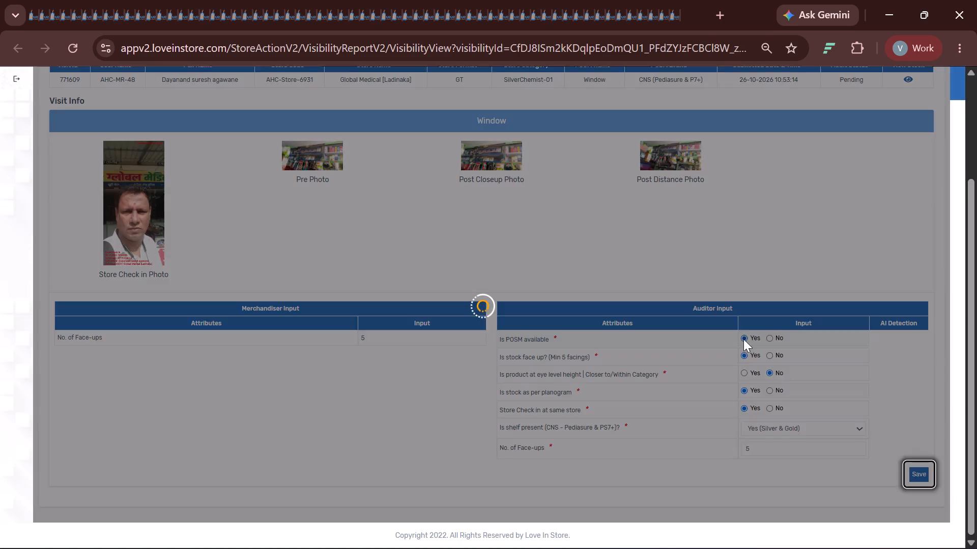
scroll(743, 339, "down", 7)
left_click(743, 339)
key("Tab")
key("space")
key("Tab")
key("Right")
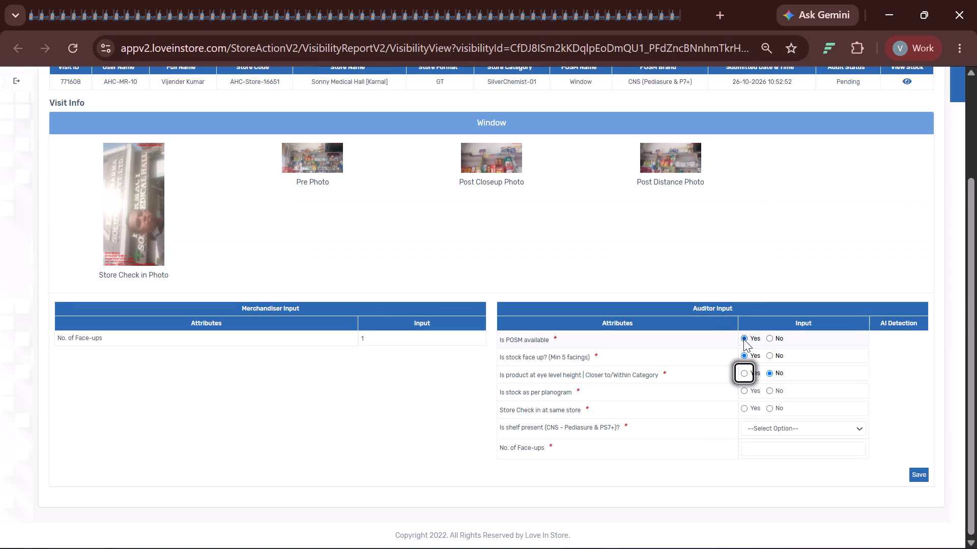
key("shift+Tab")
key("Right")
key("Tab")
key("space")
key("Tab")
key("space")
key("Tab")
key("space")
Set shelf present to Yes (Silver & Gold), enter 1 face-up, and save the Sonny Medical Hall audit.
key("Tab")
key("Tab")
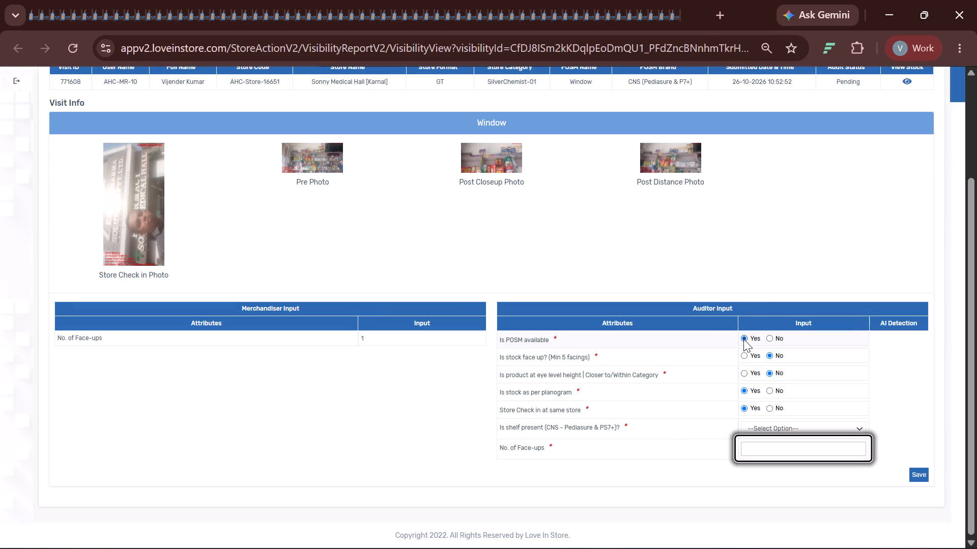
key("shift+Tab")
key("Right")
key("1")
key("Tab")
key("1")
key("Tab")
key("space")
For Calcutta Medical Stores, answer Yes for POSM, stock face-up, planogram and same-store check-in, No for eye-level height, and Yes (Silver & Gold) for shelf.
key("ctrl+Tab")
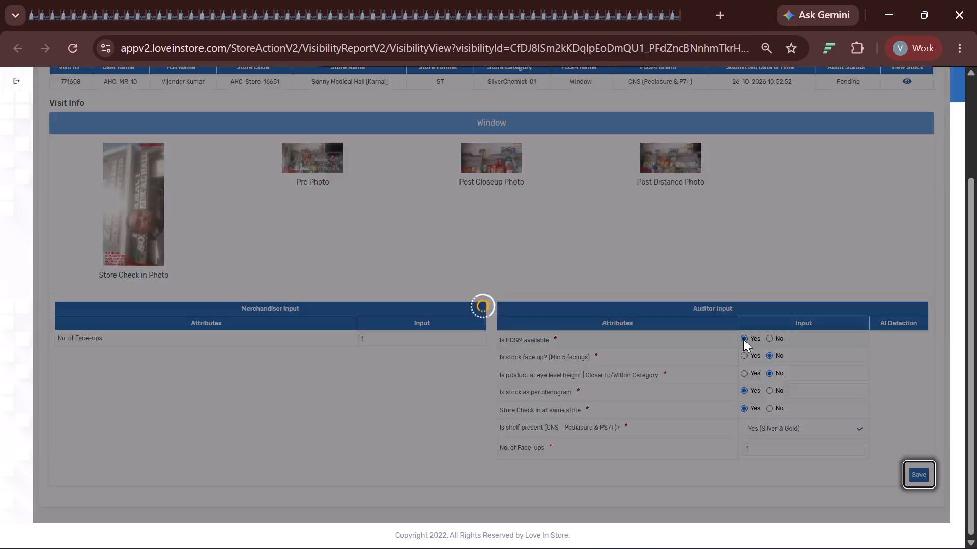
scroll(743, 339, "down", 3)
left_click(743, 339)
double_click(743, 339)
key("Tab")
key("space")
key("Tab")
key("space")
key("Tab")
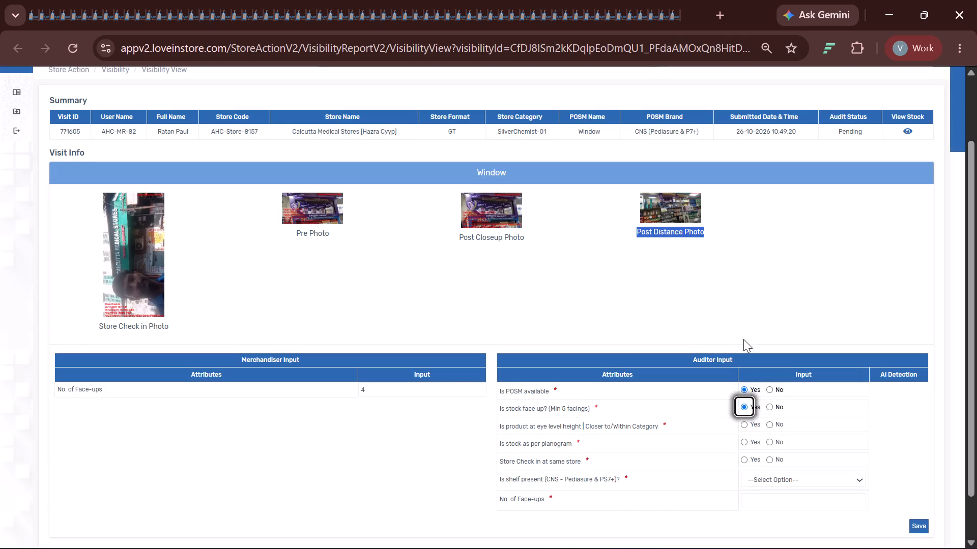
key("Right")
key("Tab")
key("space")
key("Tab")
key("space")
key("Tab")
key("Right")
Change the stock face-up answer to No, enter 4 face-ups, and save the Calcutta Medical Stores audit.
key("shift+Tab")
key("shift+Tab")
key("shift+Tab")
key("shift+Tab")
key("Right")
key("Tab")
key("Tab")
key("Tab")
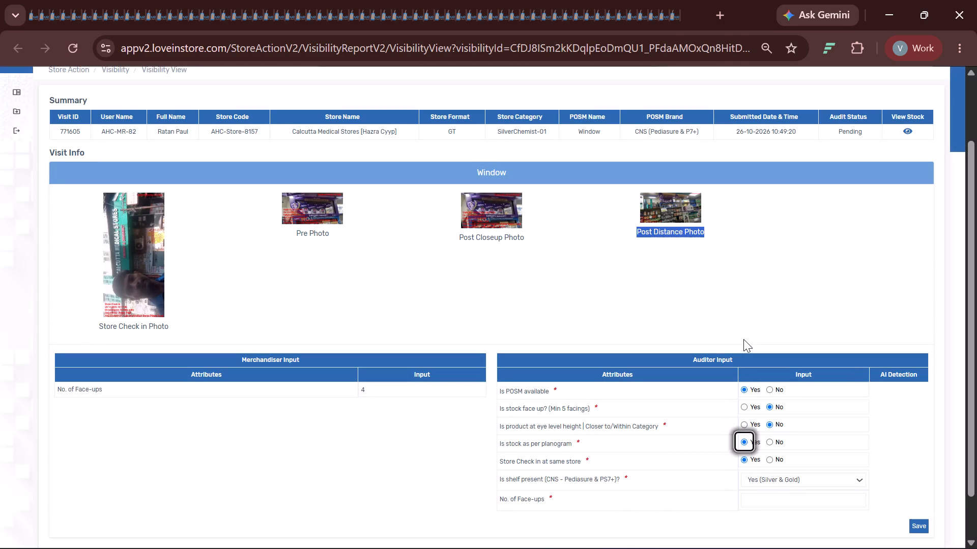
key("Tab")
key("Tab")
key("4")
key("Tab")
key("space")
In the next visit, Discount Pharmacy, answer Yes for POSM, planogram and same-store check-in, and No for stock face-up and eye-level height.
key("ctrl+Tab")
scroll(743, 339, "down", 4)
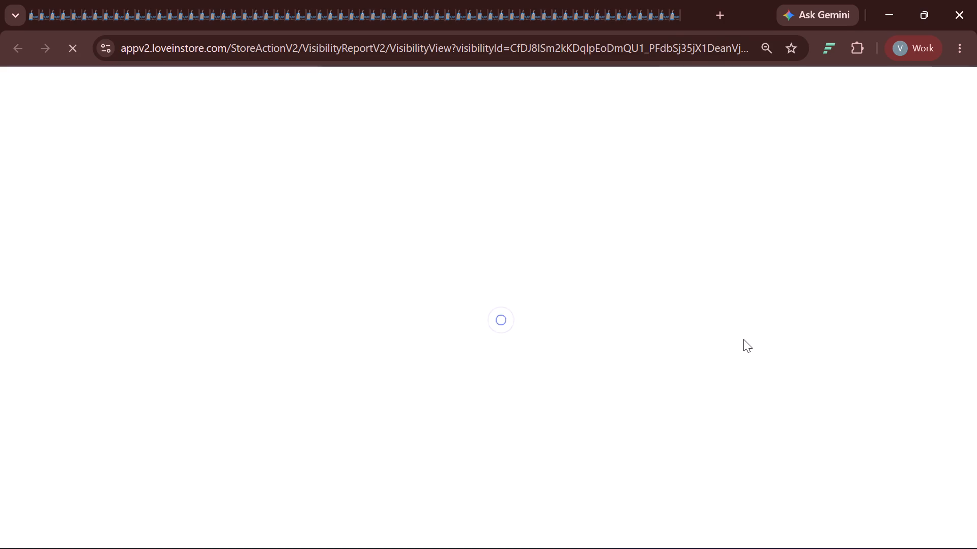
scroll(743, 339, "down", 3)
left_click(743, 339)
key("Tab")
key("Right")
key("Tab")
key("Right")
key("Tab")
key("space")
key("Tab")
key("space")
Set shelf present to Yes (Silver & Gold), enter 3 face-ups, and save the Discount Pharmacy audit.
key("Tab")
key("Right")
key("Tab")
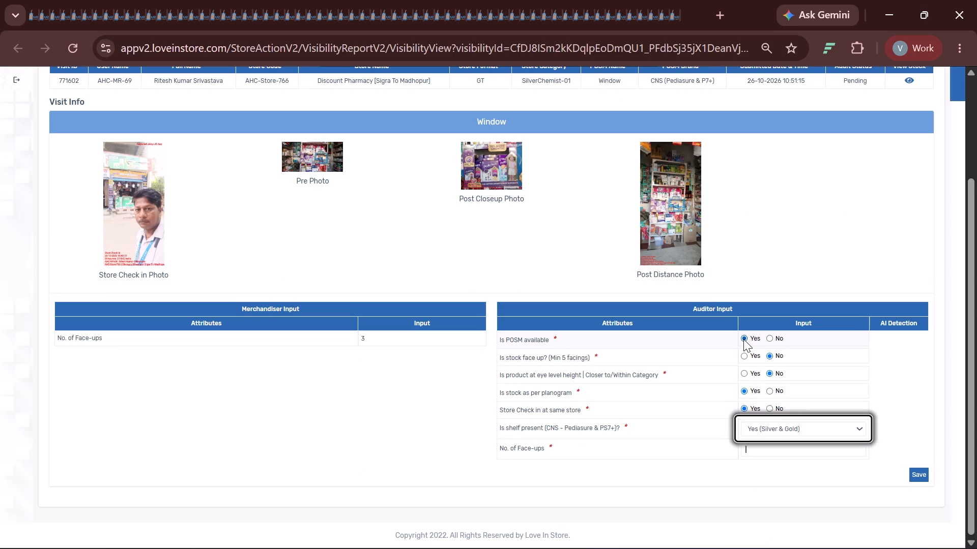
key("3")
key("Tab")
key("ctrl+Tab")
key("ctrl+shift+Tab")
key("space")
In the next visit, Sudheer Medicose, answer Yes for POSM, planogram and same-store check-in, and No for stock face-up and eye-level height.
key("ctrl+Tab")
scroll(743, 339, "down", 4)
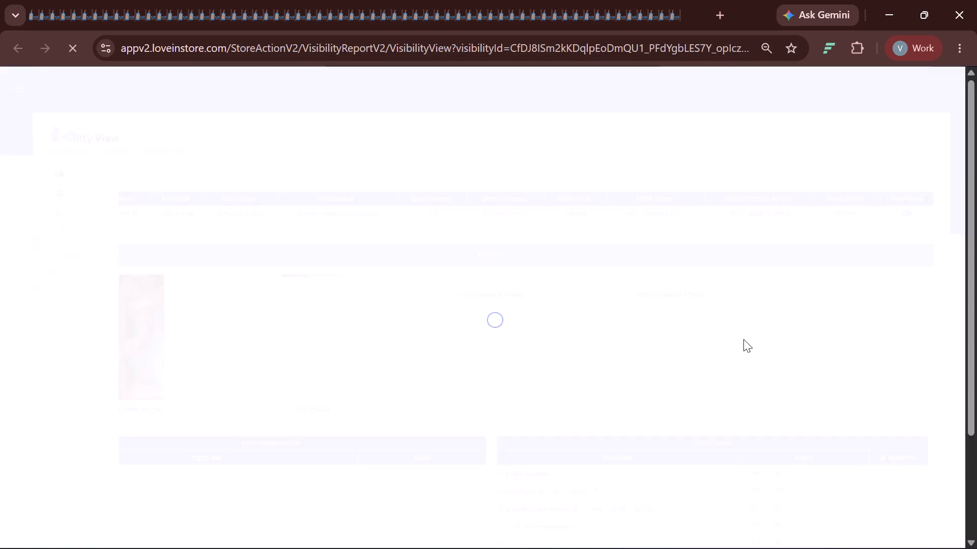
left_click(743, 339)
key("Tab")
key("Right")
key("Tab")
key("Right")
key("Tab")
key("space")
key("Tab")
key("space")
Set shelf present to Yes (Silver & Gold), enter 3 face-ups, and save the Sudheer Medicose audit.
key("Tab")
key("Right")
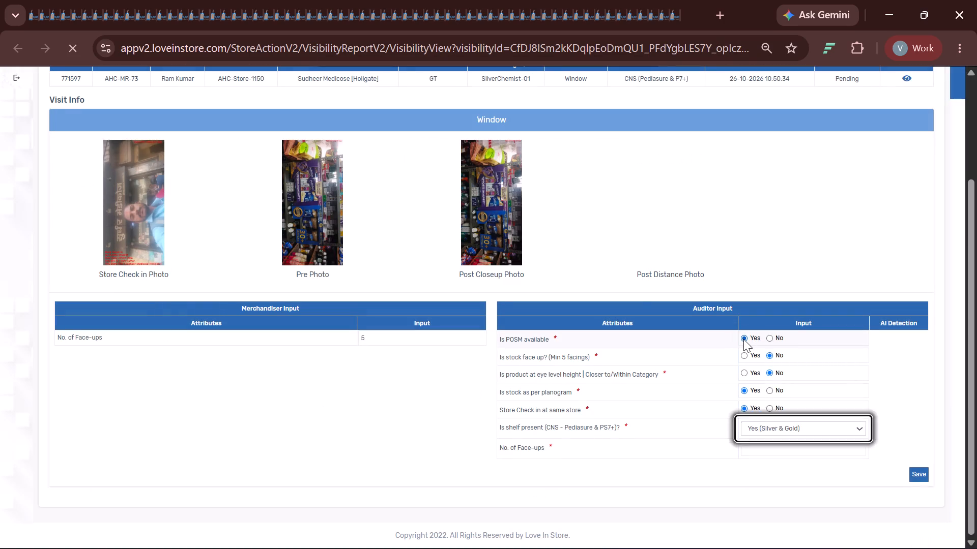
key("Tab")
key("3")
key("Tab")
key("space")
key("ctrl+space")
In the next visit, Bhavani Pharma, answer Yes for POSM, planogram and same-store check-in, and No for stock face-up and eye-level height.
key("ctrl+Tab")
scroll(743, 339, "down", 5)
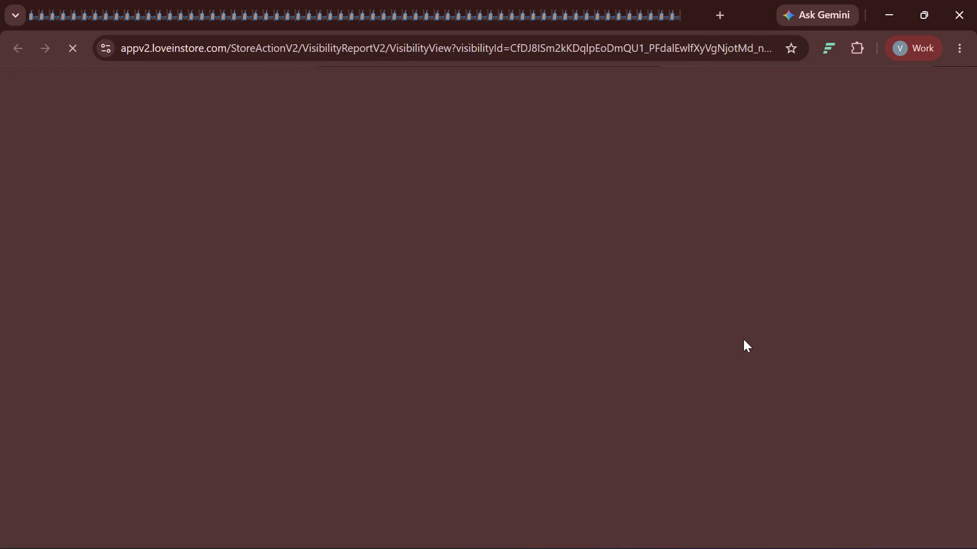
scroll(743, 339, "down", 4)
left_click(743, 339)
key("Tab")
key("space")
key("Tab")
key("Right")
key("shift+Tab")
key("Right")
key("Tab")
key("space")
key("Tab")
key("space")
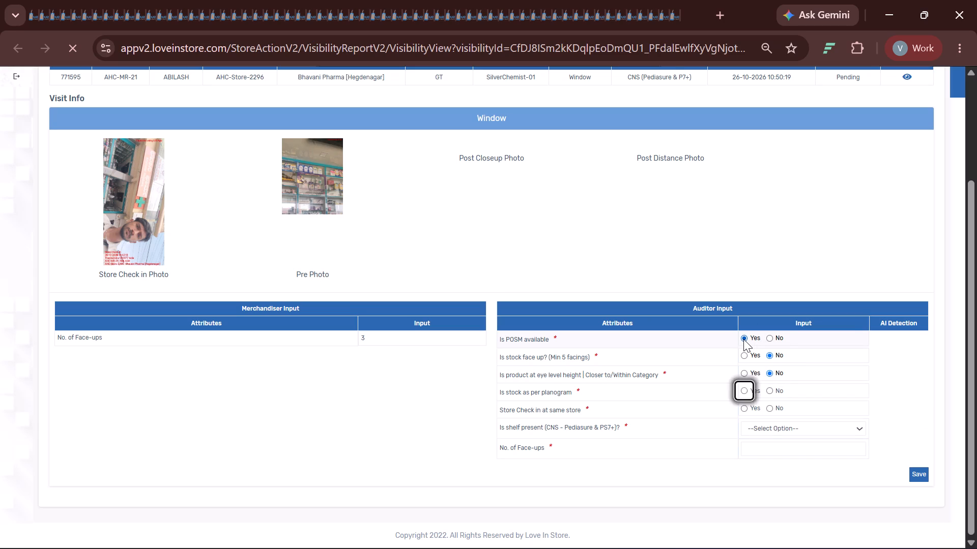
key("Tab")
key("space")
Set shelf present to Yes (Silver & Gold), enter 3 face-ups, and save the Bhavani Pharma audit.
key("Tab")
key("Right")
key("Tab")
key("3")
key("Tab")
key("space")
In the next visit, Shree Radhe Chemist, answer Yes for POSM, planogram and same-store check-in, and No for stock face-up and eye-level height.
key("ctrl+Tab")
scroll(743, 339, "down", 3)
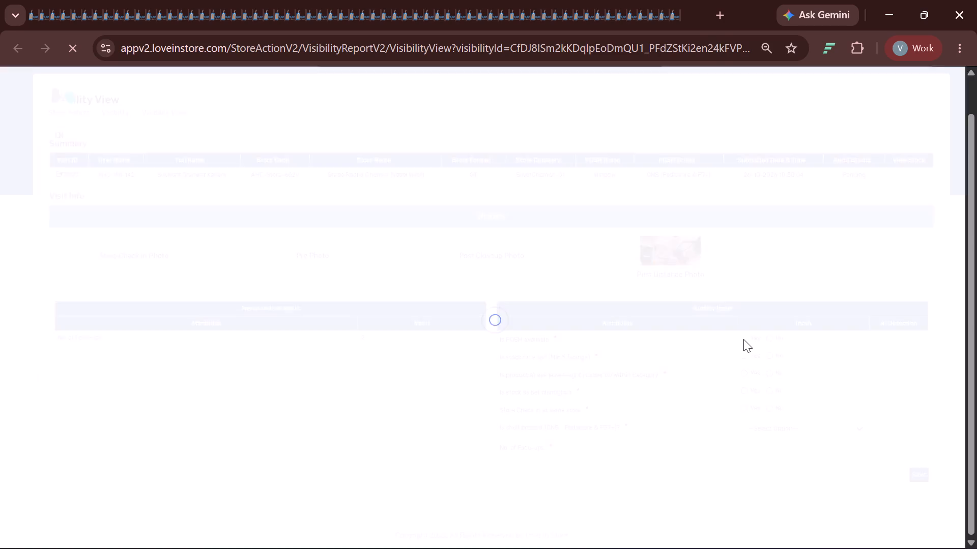
left_click(743, 339)
key("Tab")
key("space")
key("Tab")
left_click(743, 339)
key("Tab")
key("Right")
key("Tab")
key("Right")
key("Tab")
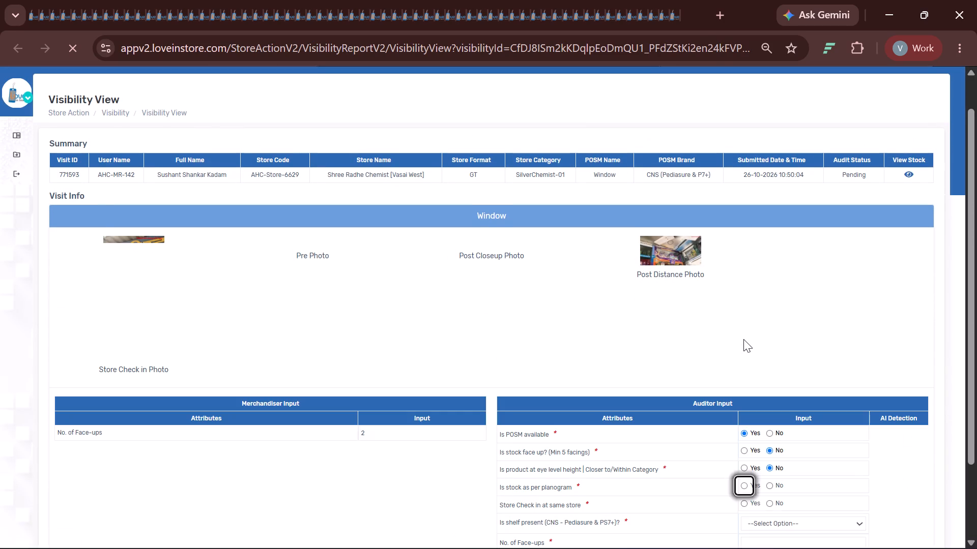
key("space")
key("Tab")
key("space")
Set shelf present to Yes (Silver & Gold), enter 2 face-ups, and save the Shree Radhe Chemist audit.
key("Tab")
key("Right")
key("Tab")
key("3")
key("shift+Tab")
key("Tab")
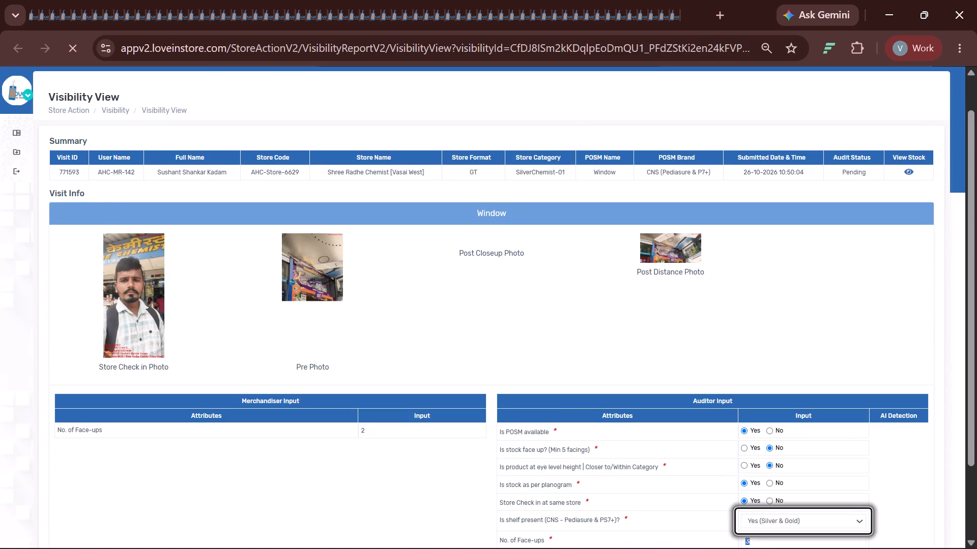
key("2")
key("Tab")
key("space")
In the next visit, Panna Tea House, answer Yes for POSM, stock face-up, planogram and same-store check-in, and No for eye-level height.
key("ctrl+Tab")
scroll(743, 339, "down", 7)
left_click(743, 339)
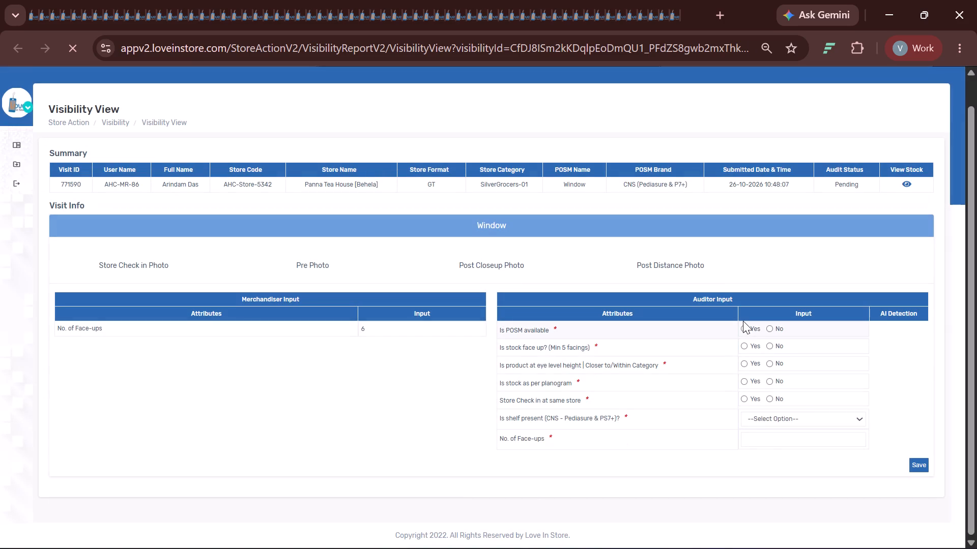
left_click(743, 321)
key("Tab")
key("space")
key("Tab")
key("space")
key("Tab")
key("Right")
key("Tab")
key("space")
key("Tab")
key("space")
Set shelf present to Yes (Silver & Gold), enter 6 face-ups, and save the Panna Tea House audit.
key("Tab")
key("Right")
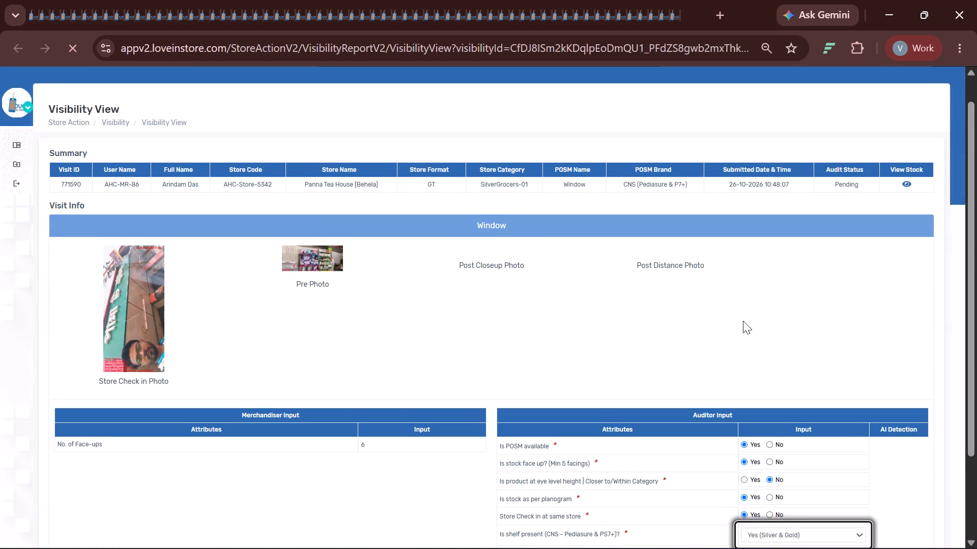
key("Tab")
key("6")
key("Tab")
key("space")
In the next visit, Ato Z Medical, answer Yes for POSM, planogram and same-store check-in, and No for stock face-up and eye-level height.
key("ctrl+Tab")
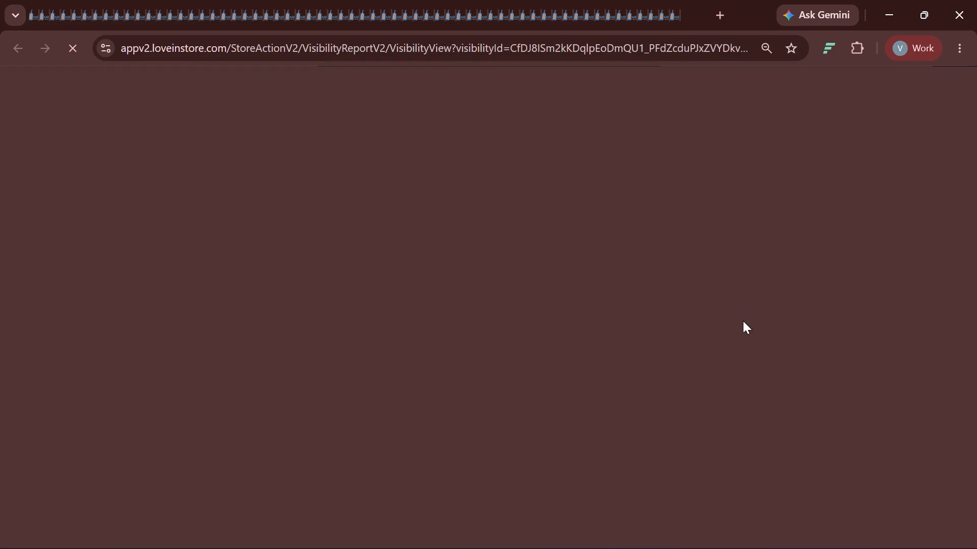
scroll(743, 321, "down", 5)
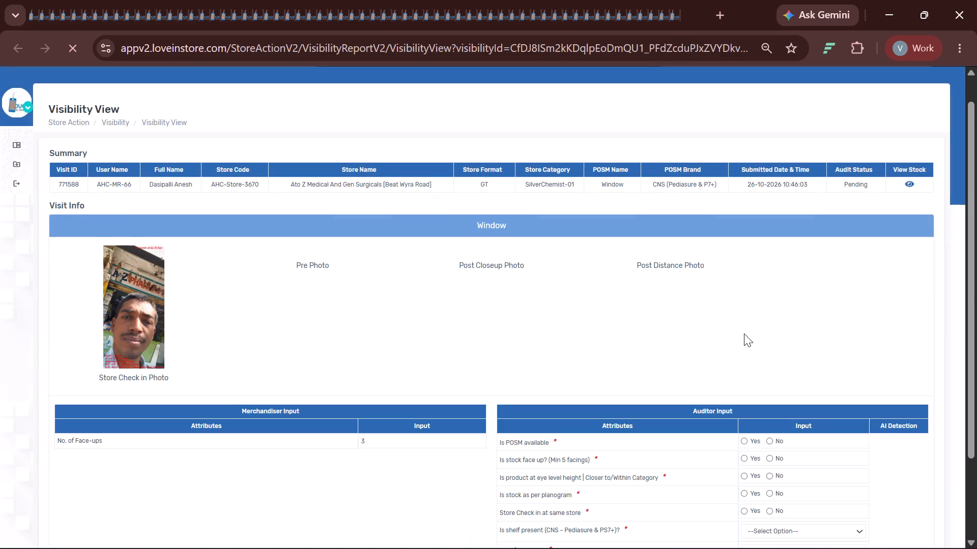
scroll(744, 333, "down", 2)
left_click(744, 333)
key("Tab")
key("space")
key("Tab")
key("Right")
key("Tab")
key("Right")
key("Tab")
key("Right")
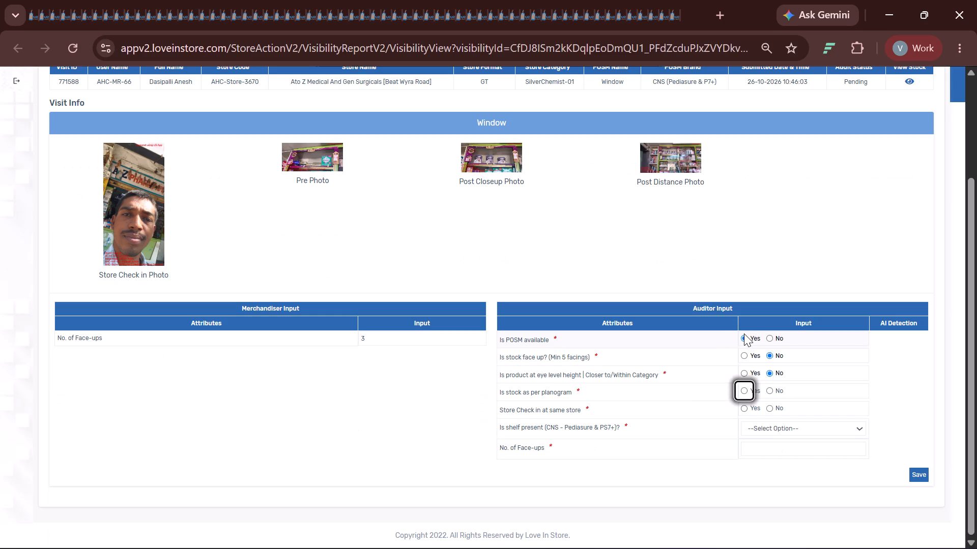
key("Right")
key("Tab")
key("space")
Set shelf present to Yes (Silver & Gold), enter 3 face-ups, and save the Ato Z Medical And Gen Surgicals audit.
key("Tab")
key("Right")
key("Tab")
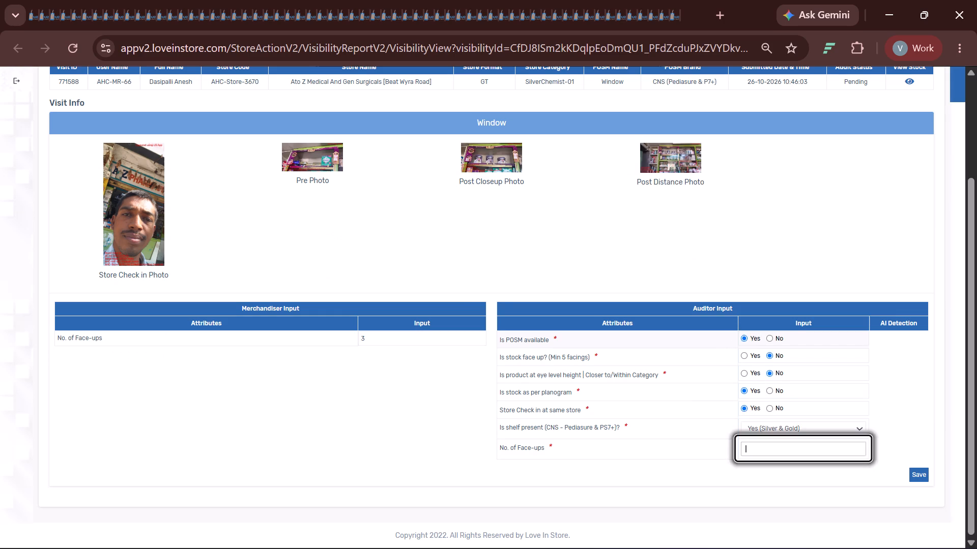
key("3")
key("Tab")
key("space")
Go to the next pending visit, Micro Pharma, to audit it.
key("ctrl+Tab")
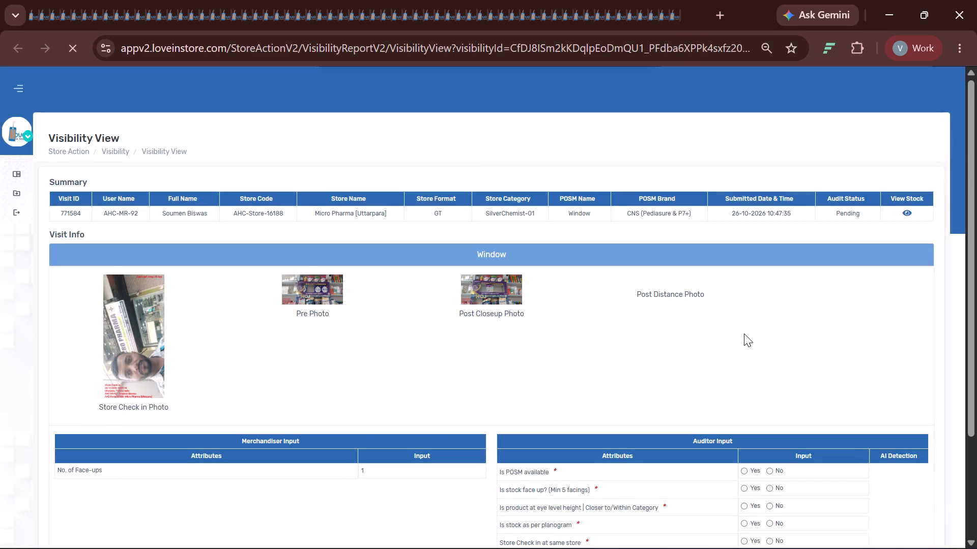
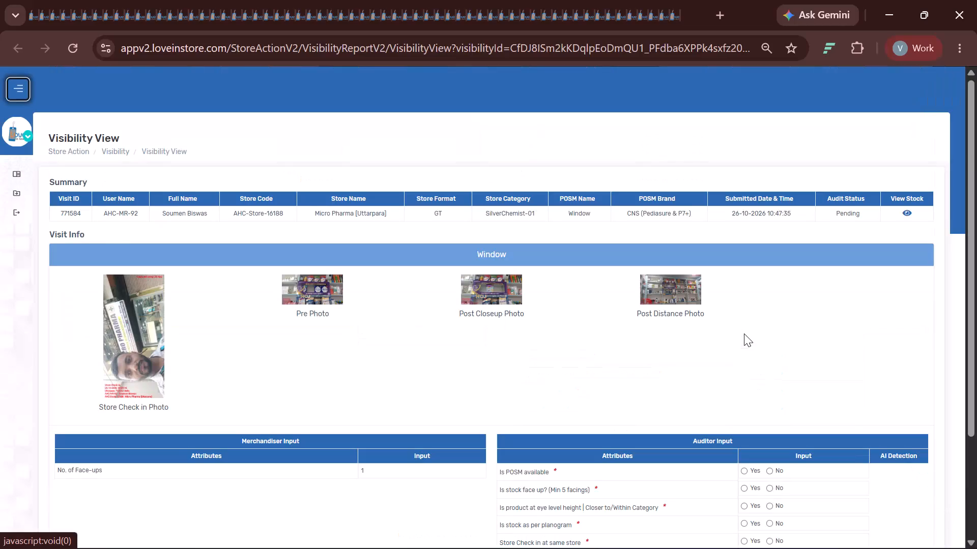
For Micro Pharma, answer Yes for POSM, planogram and same-store check-in, and No for stock face-up and eye-level height.
scroll(744, 333, "down", 3)
double_click(744, 341)
key("Tab")
key("Right")
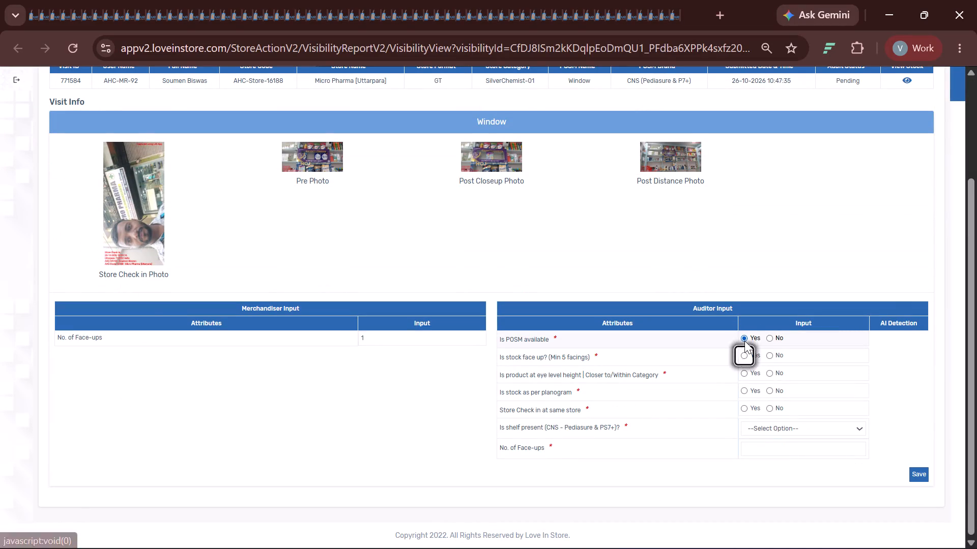
key("Tab")
key("Right")
key("Tab")
key("space")
key("Tab")
key("space")
Set shelf present to Yes (Silver & Gold), enter 1 face-up, and save the Micro Pharma audit.
key("Tab")
key("Right")
key("Tab")
key("1")
key("Tab")
key("space")
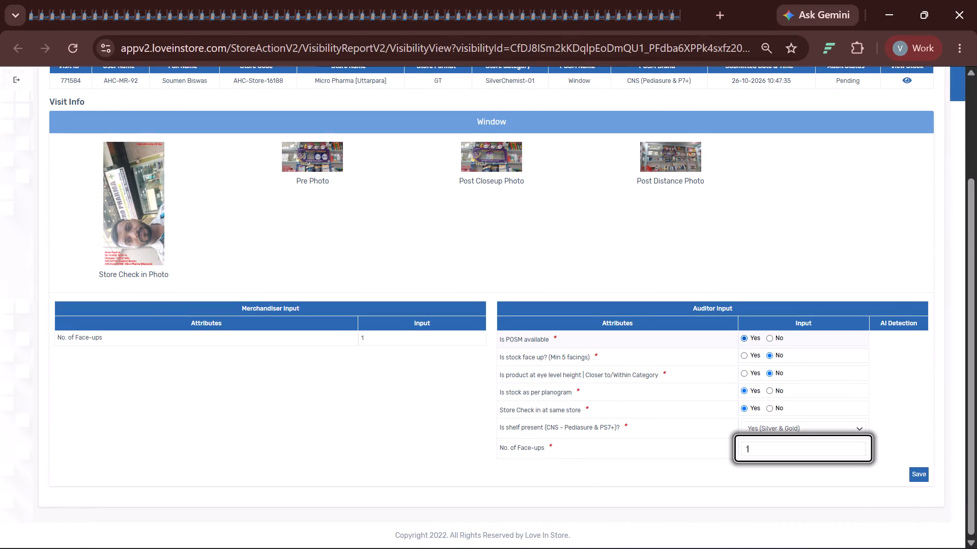
Move on from the Micro Pharma audit to the visibility report list page.
key("ctrl+Tab")
scroll(744, 341, "down", 2)
left_click(744, 341)
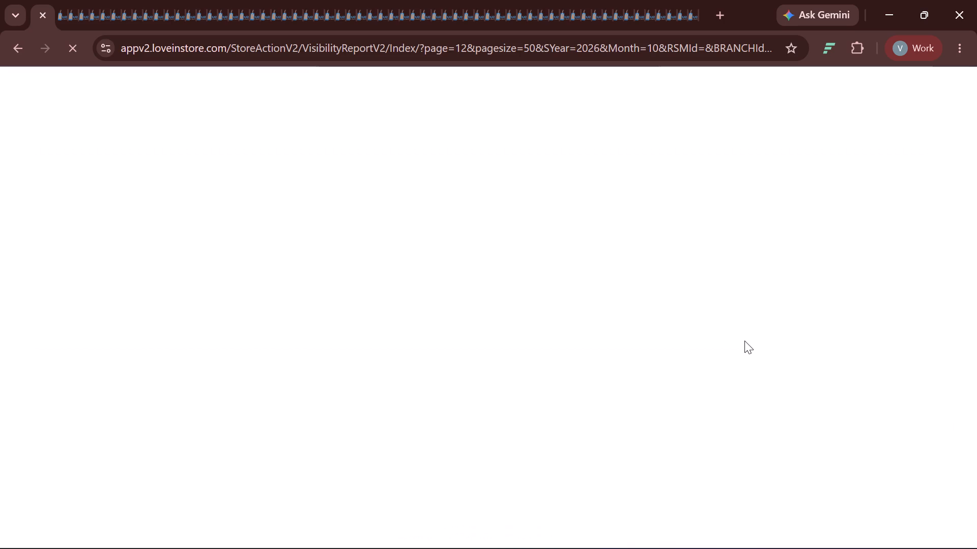
Reload the visibility report list page, check the loading of the next few visit pages, and return to the list page.
key("ctrl+r")
key("ctrl+Tab")
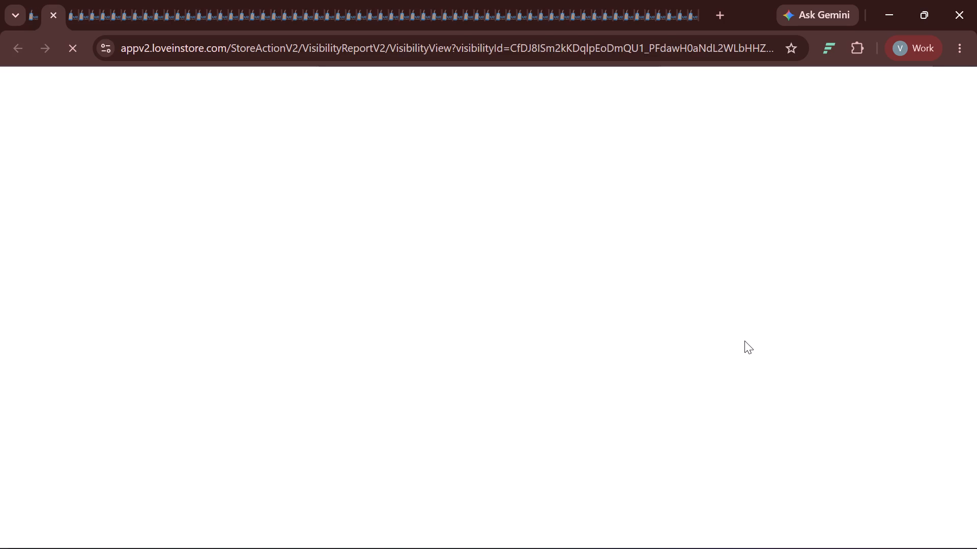
key("ctrl+shift+Tab")
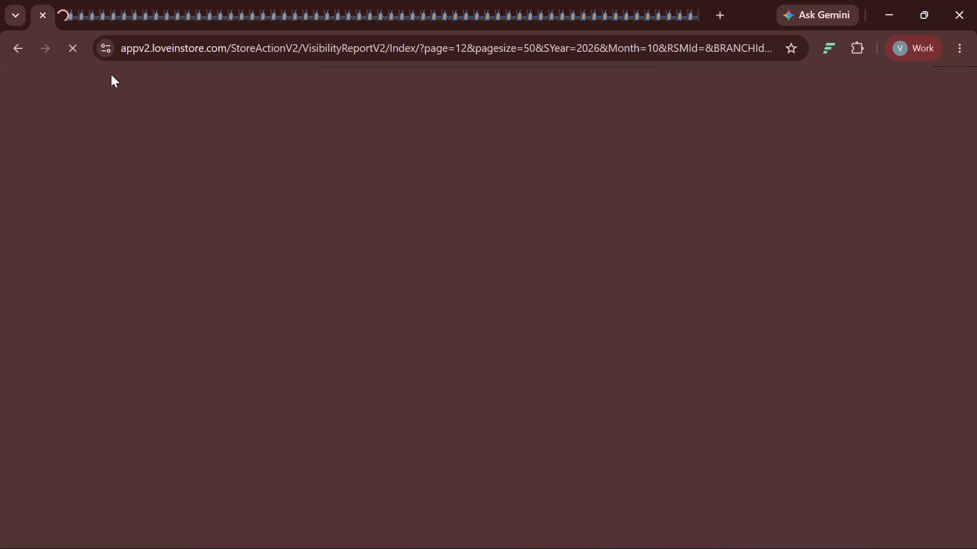
left_click(82, 47)
left_click(82, 47)
key("ctrl+Tab")
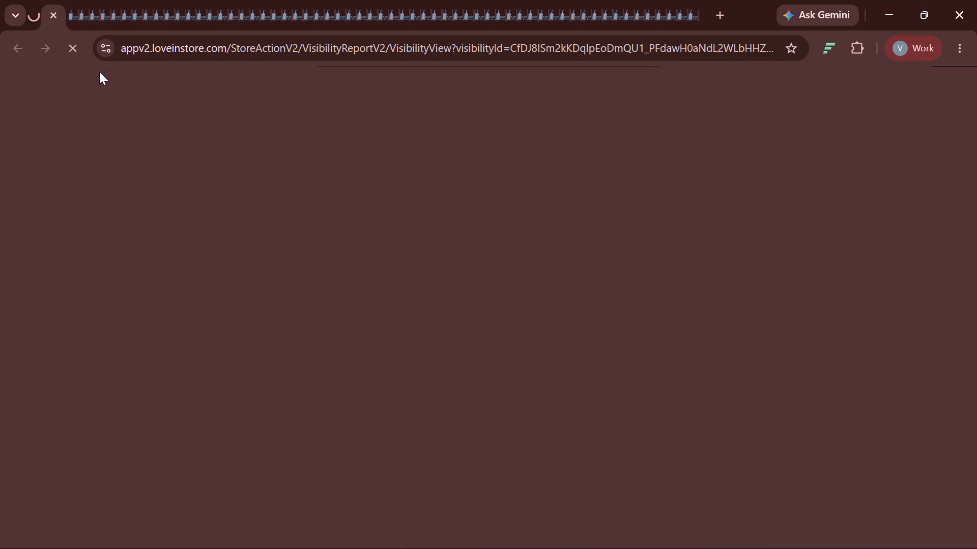
key("ctrl+Tab")
key("ctrl+Tab")
key("ctrl+Tab")
key("ctrl+Tab")
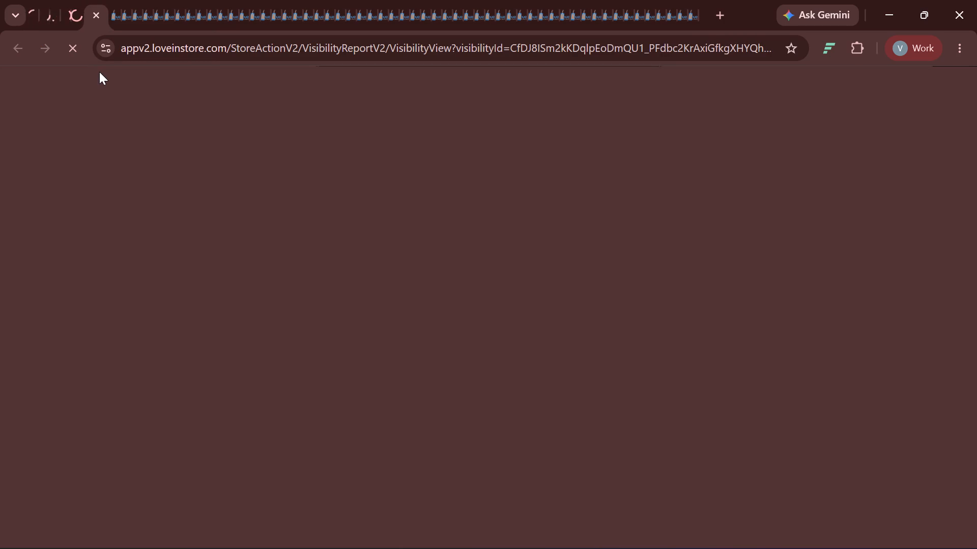
key("ctrl+1")
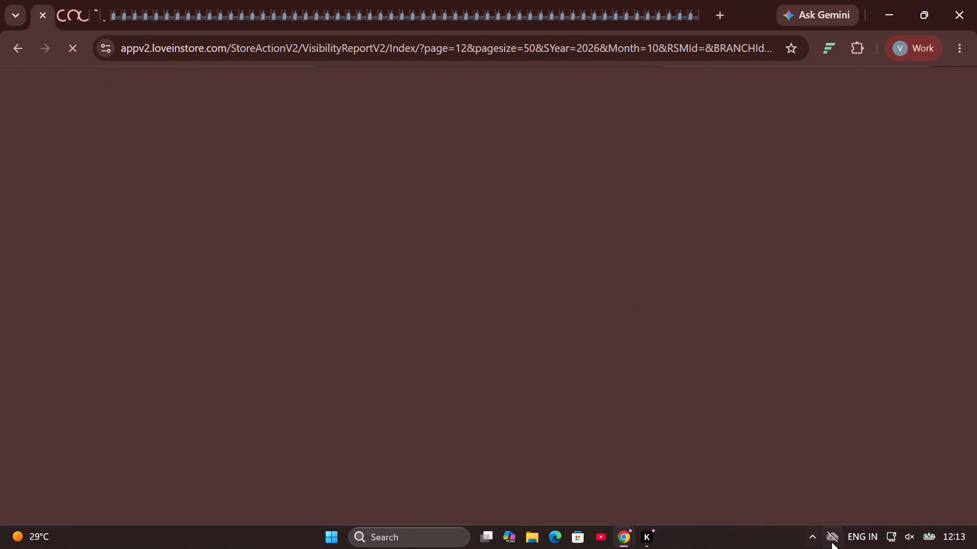
Turn off the computer's Wi-Fi and return to the visibility report list page.
left_click(898, 546)
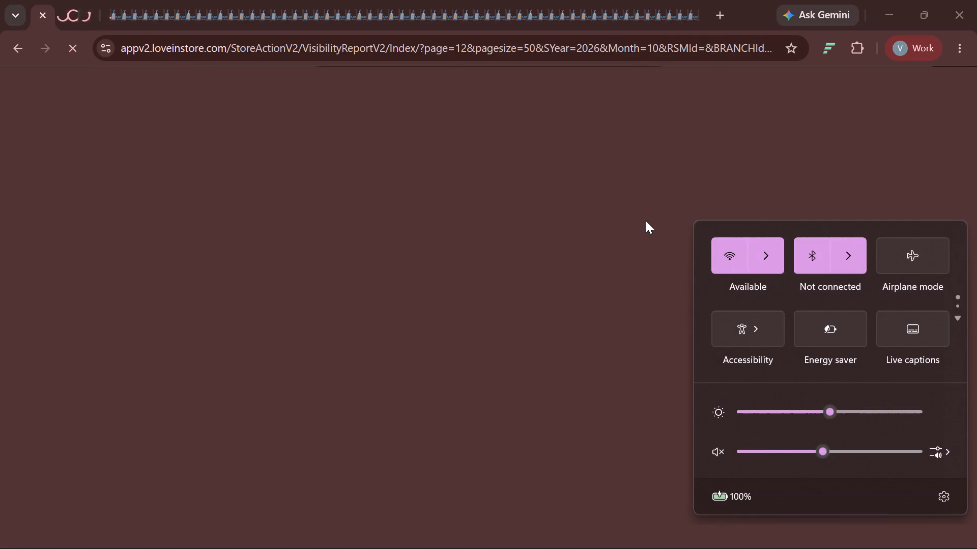
left_click(729, 260)
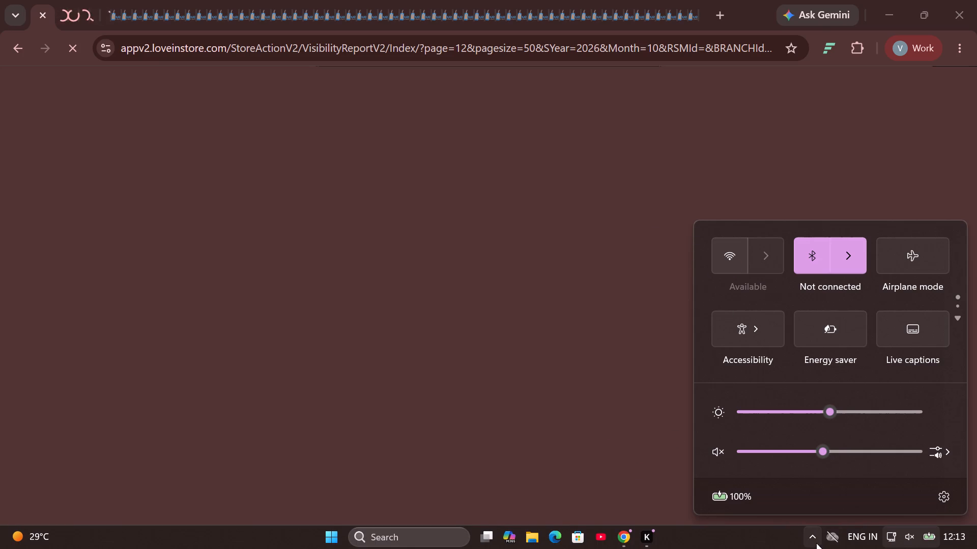
left_click(588, 411)
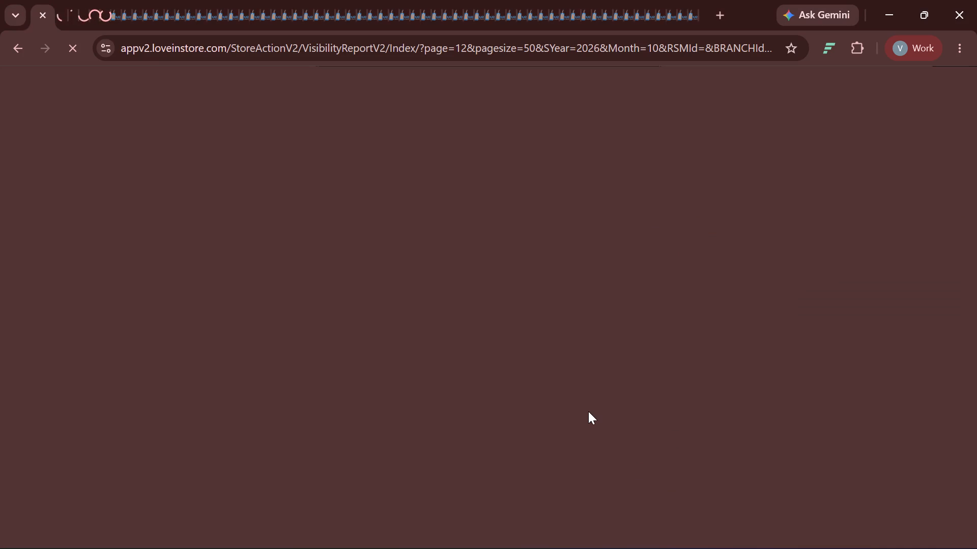
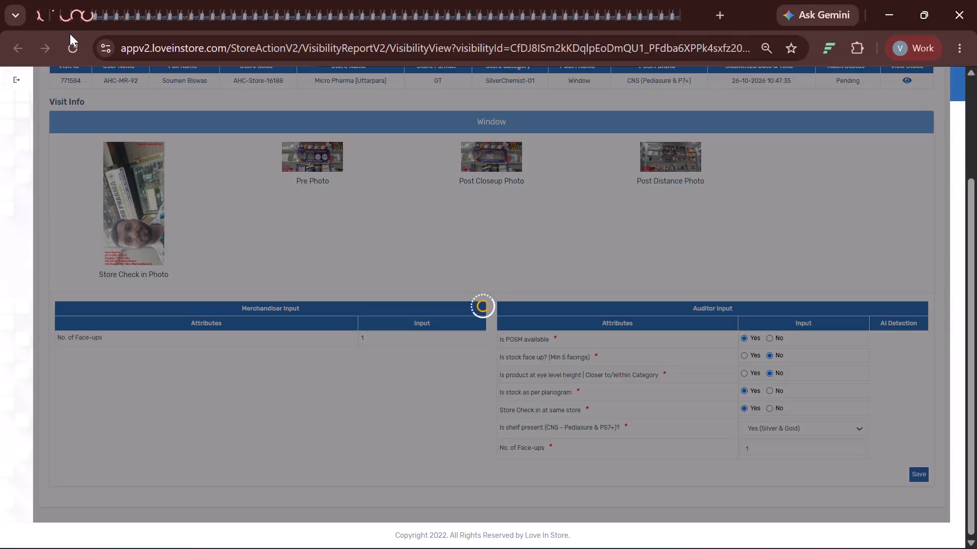
Switch away from the Micro Pharma audit to the visibility report list page.
key("ctrl+Tab")
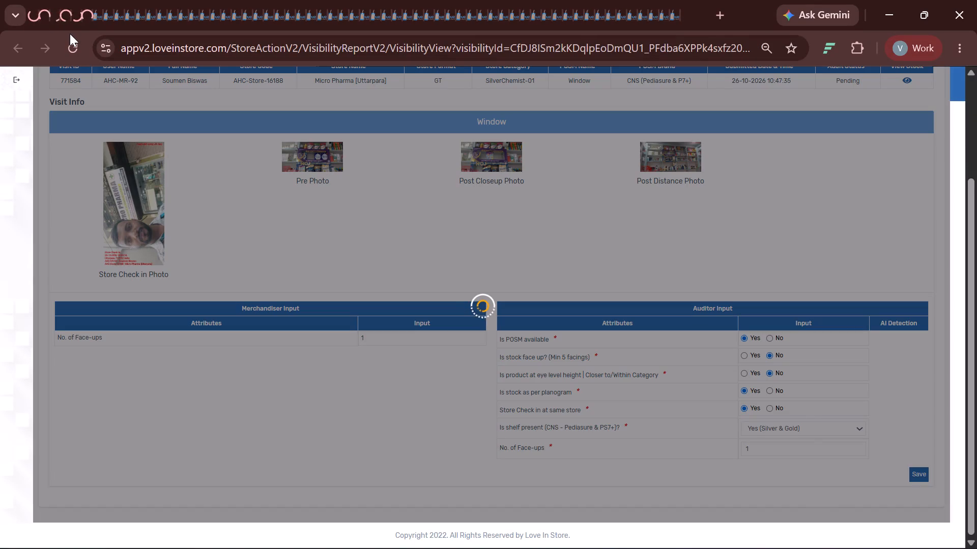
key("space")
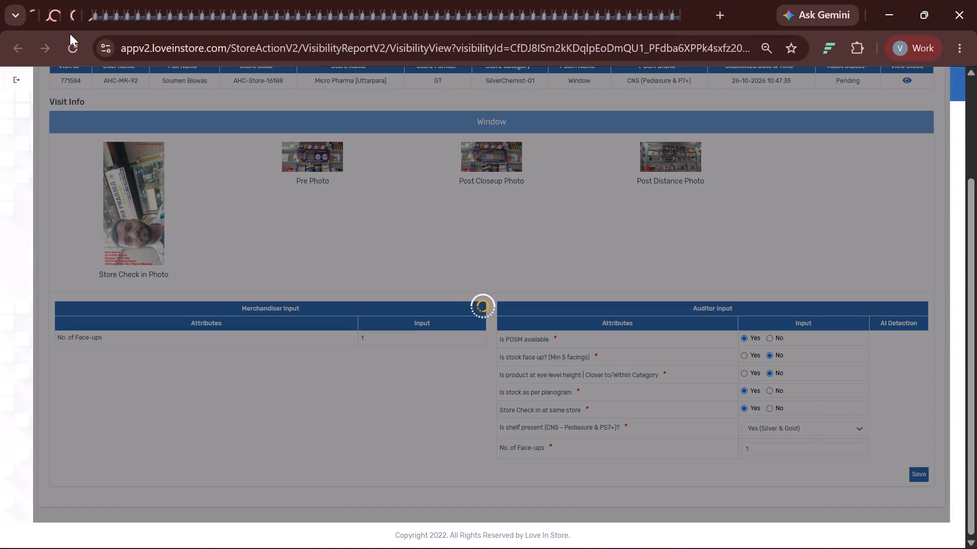
key("ctrl+Tab")
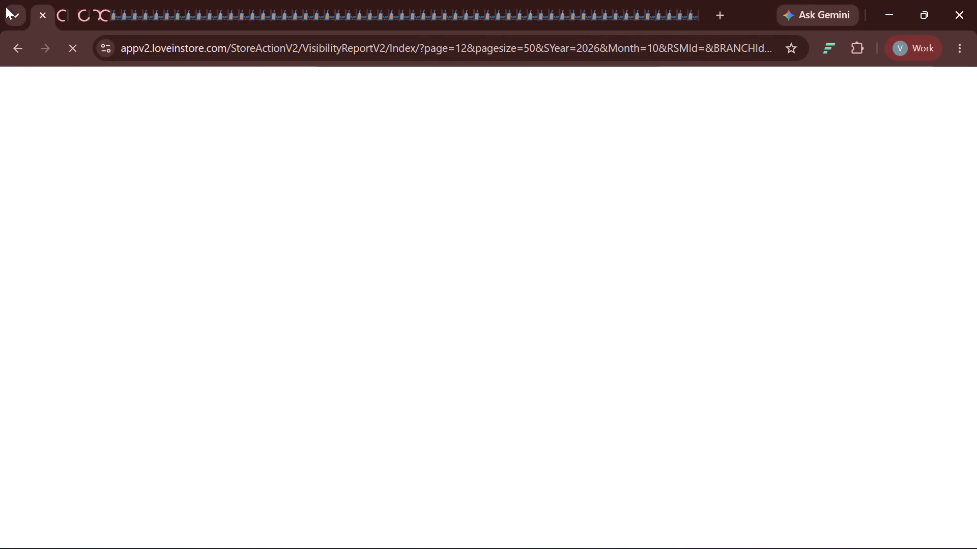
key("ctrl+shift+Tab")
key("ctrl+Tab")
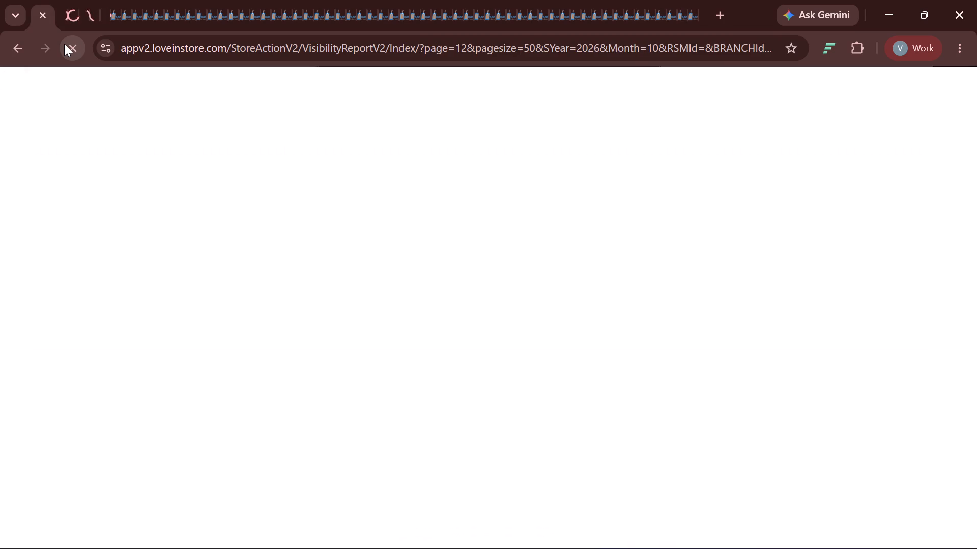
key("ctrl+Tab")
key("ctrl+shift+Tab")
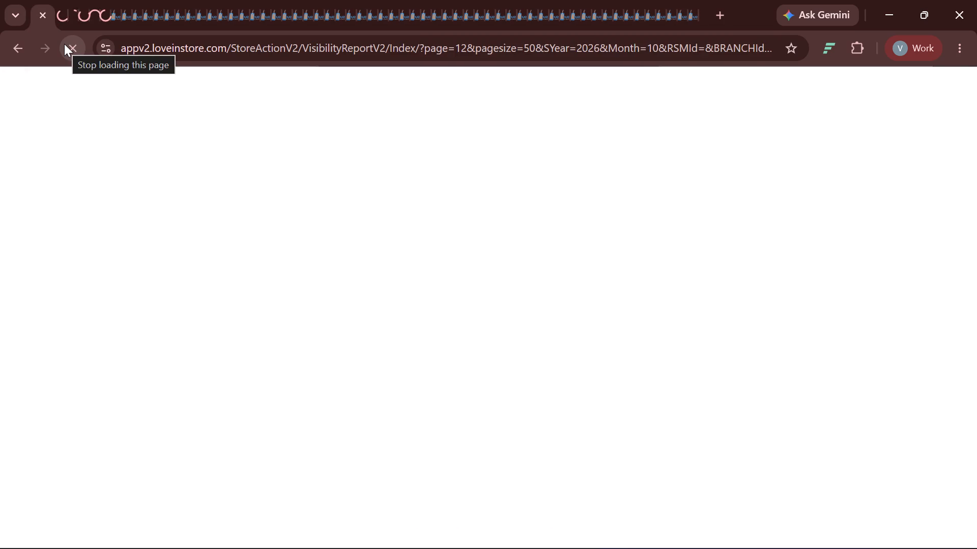
Close the old report tabs and reopen the visibility report in a fresh tab from the kaam dhaam shortcut.
right_click(39, 26)
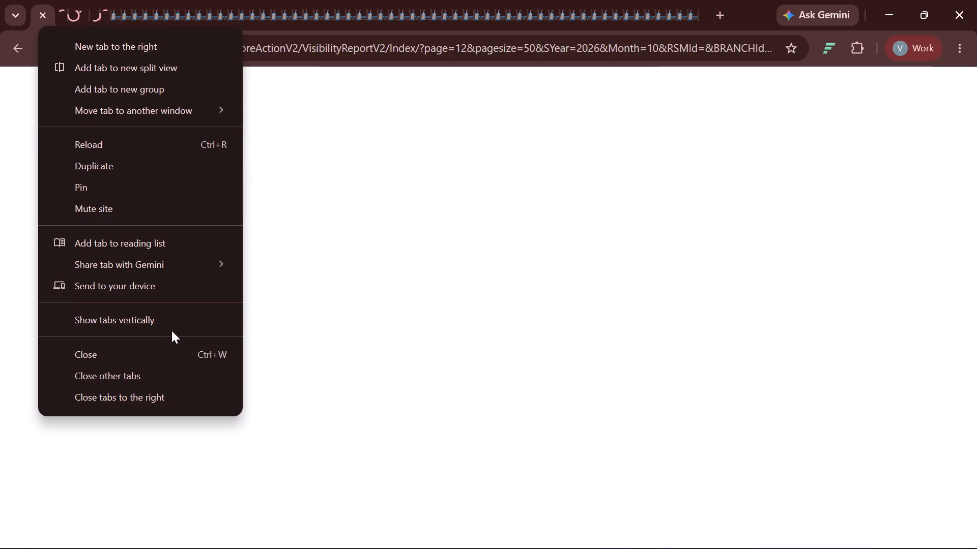
left_click(174, 394)
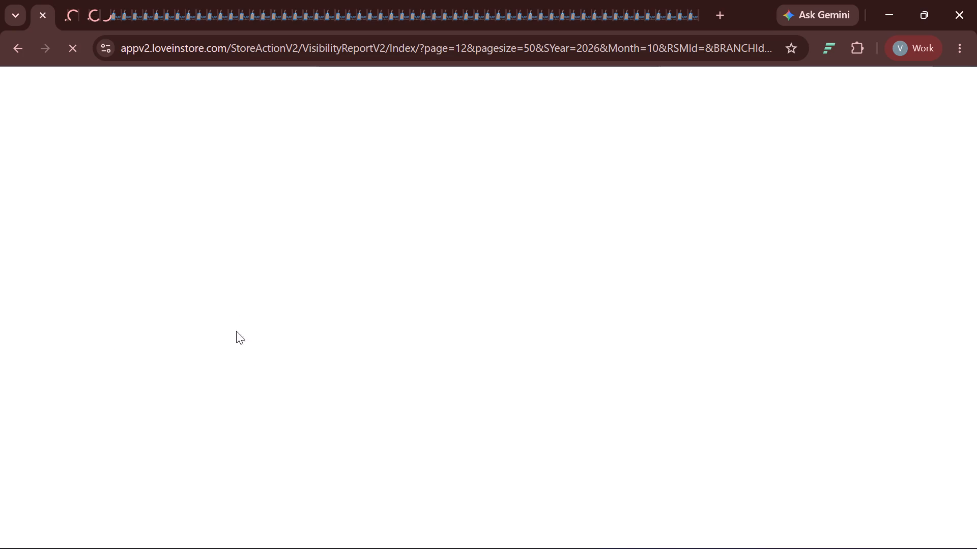
key("ctrl+t")
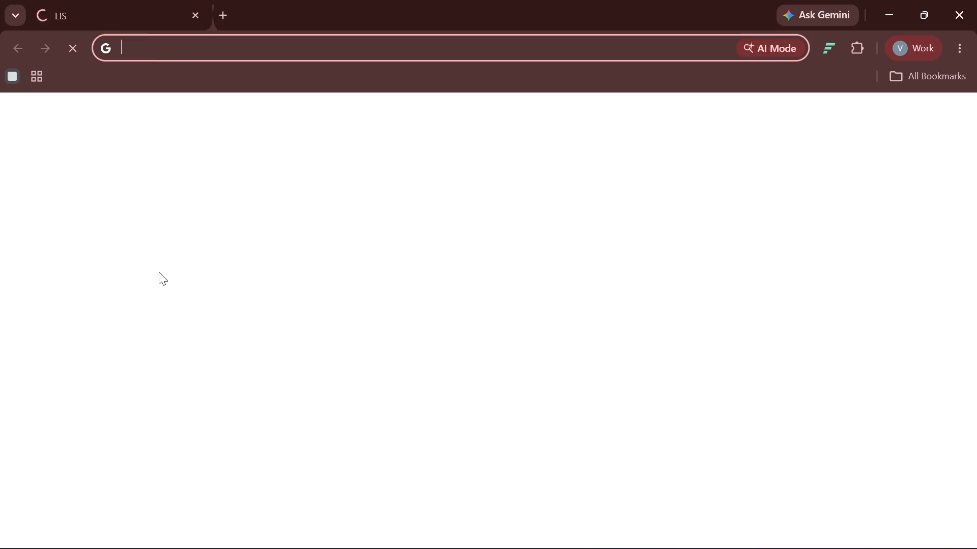
left_click(452, 316)
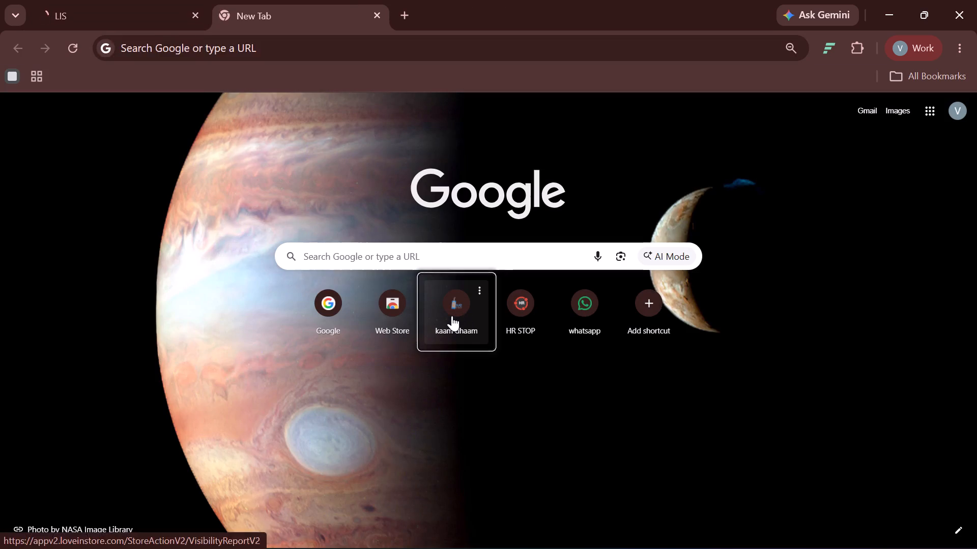
key("ctrl+shift+Tab")
key("ctrl+w")
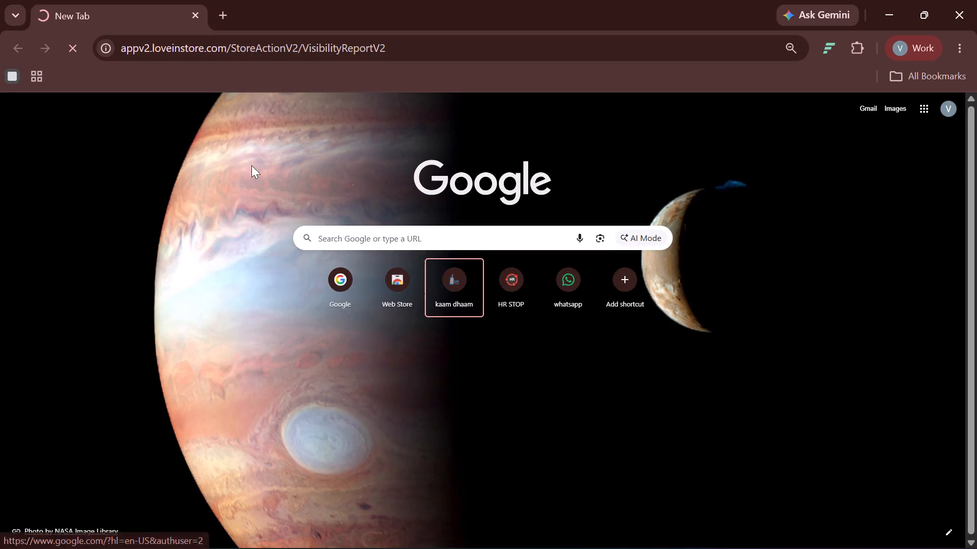
Search for an internet speed test, run the Fast.com test while checking the report tab, and close the test.
key("ctrl+t")
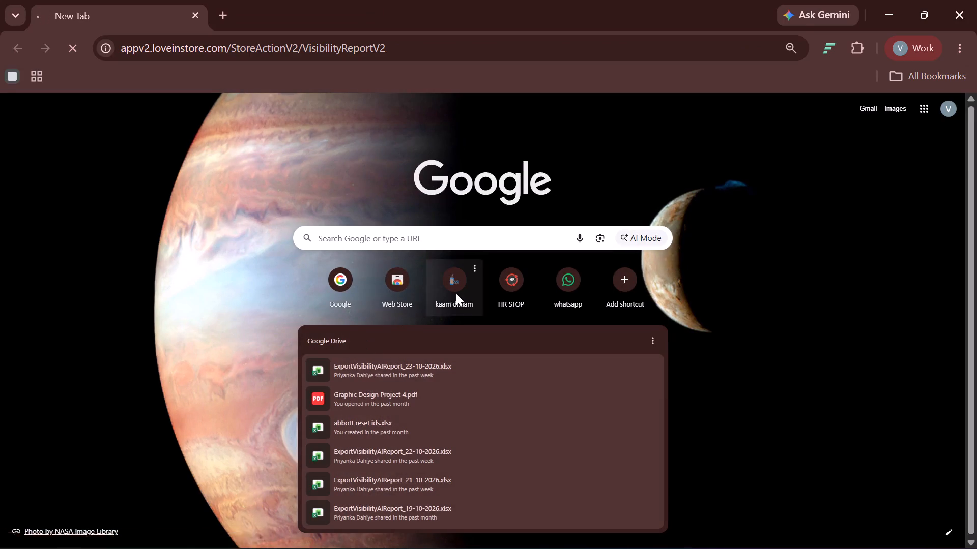
type("in")
key("Return")
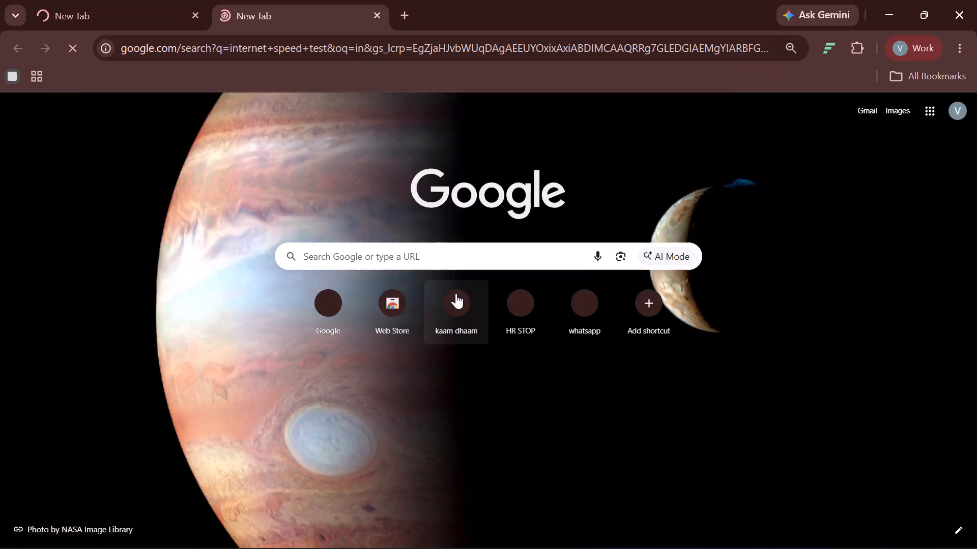
scroll(371, 319, "down", 2)
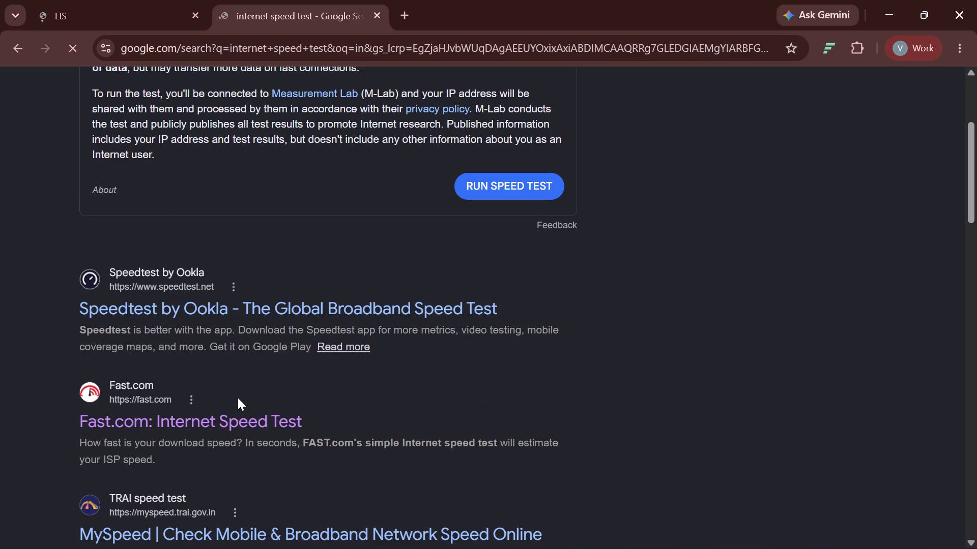
left_click(237, 420)
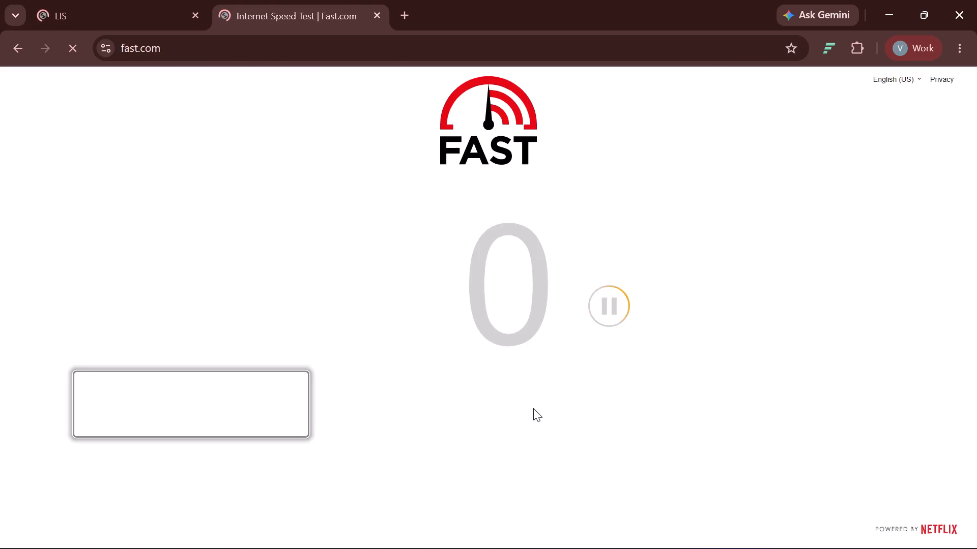
key("ctrl+shift+Tab")
key("ctrl+Tab")
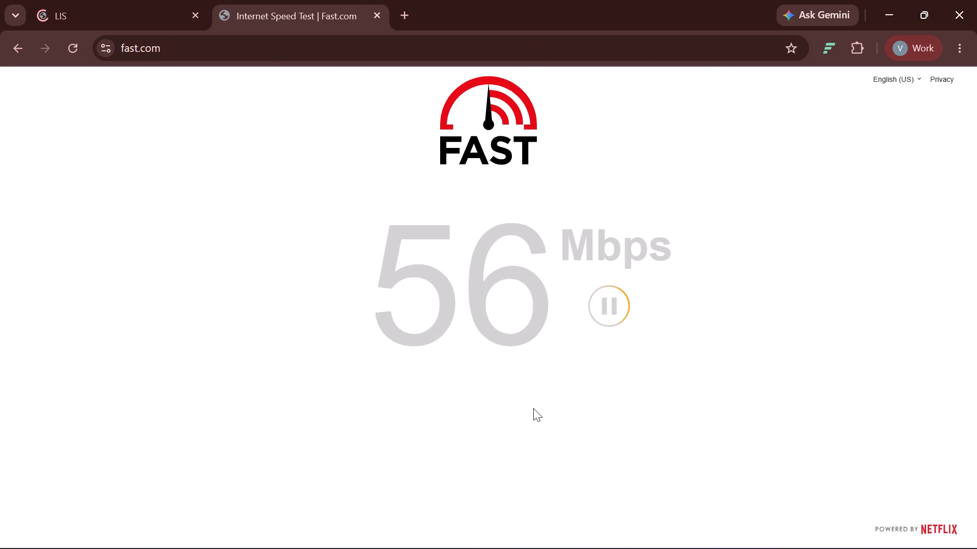
key("shift+Tab")
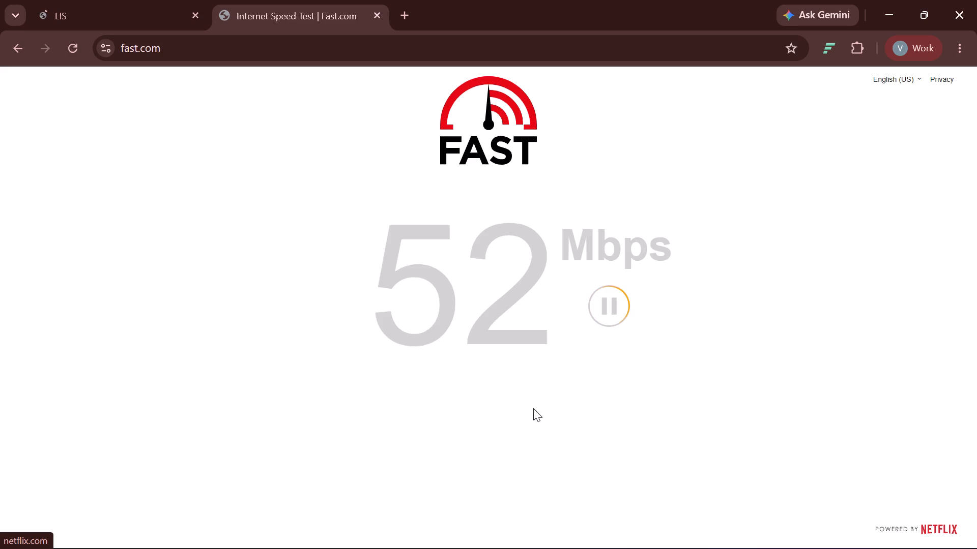
key("ctrl+shift+Tab")
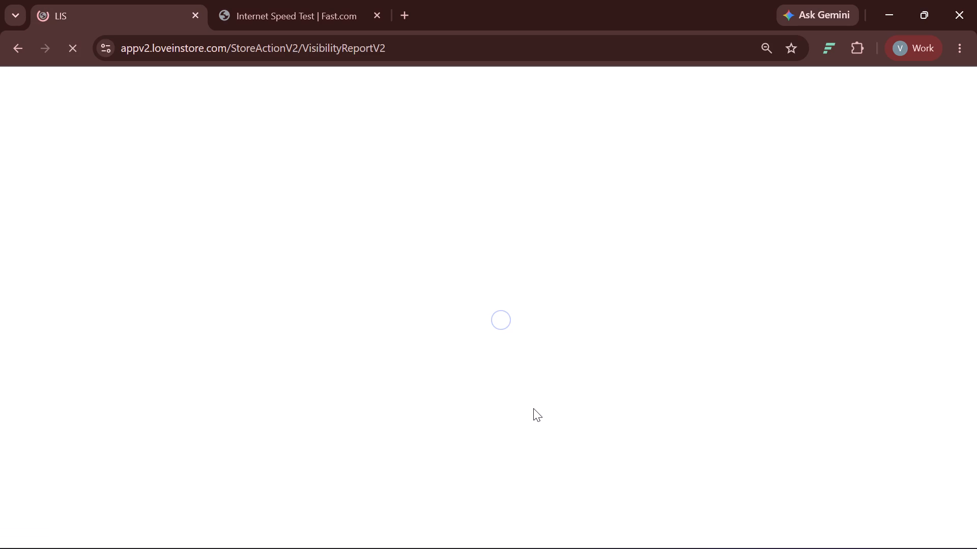
key("ctrl+Tab")
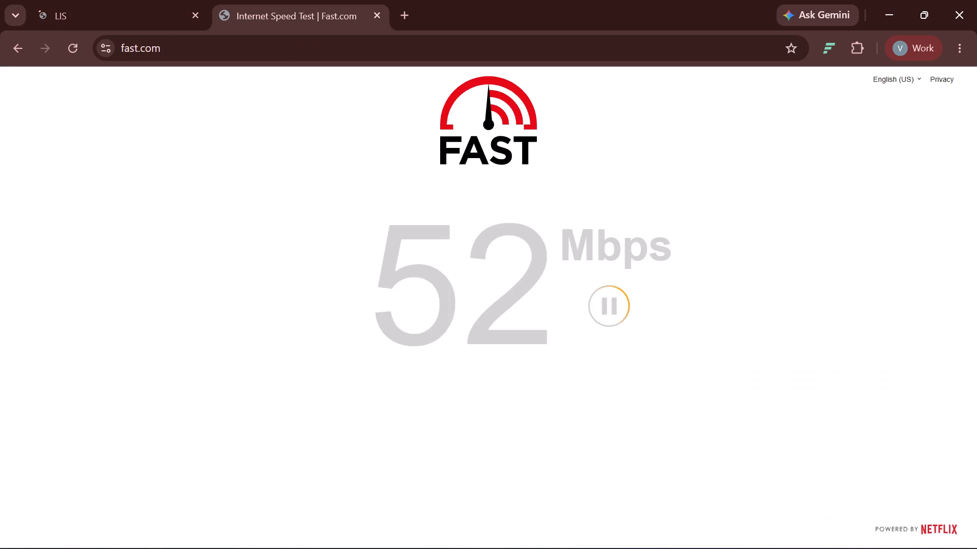
key("ctrl+w")
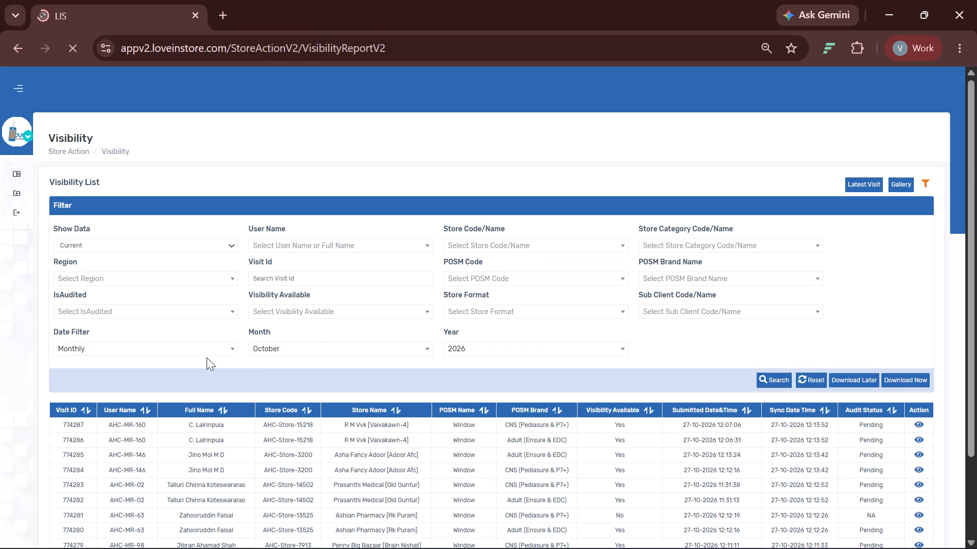
Set the visibility list's date filter to Datewise, from 01/10/2026 to 26/10/2026.
left_click(212, 350)
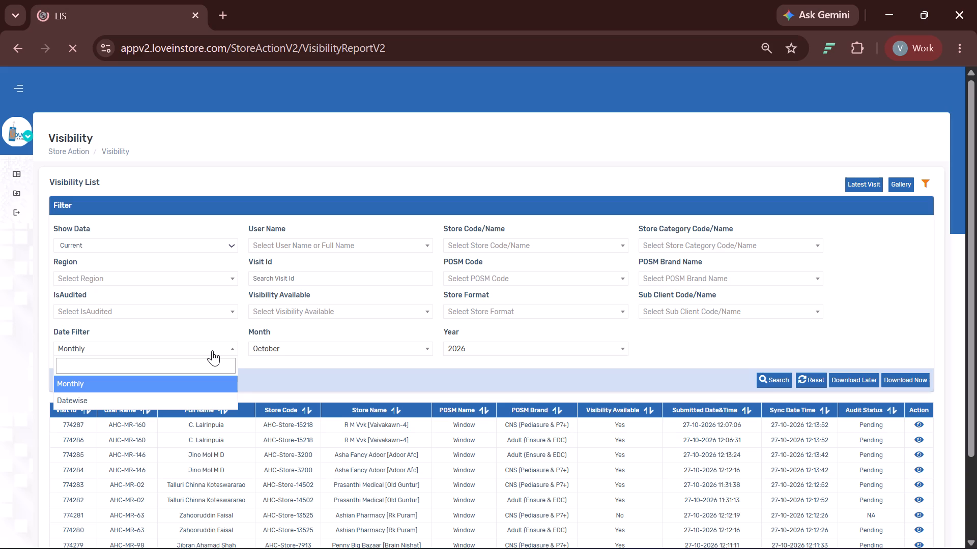
left_click(209, 399)
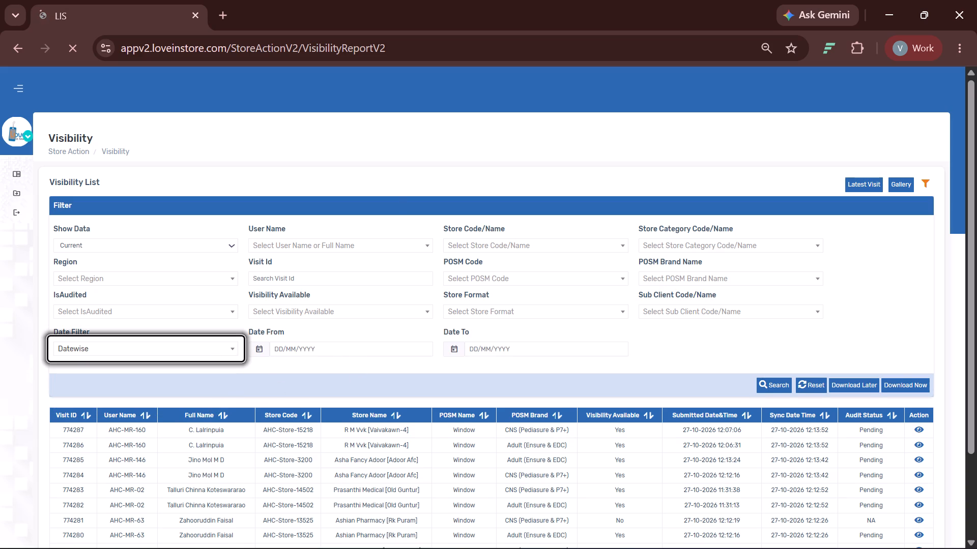
left_click(326, 347)
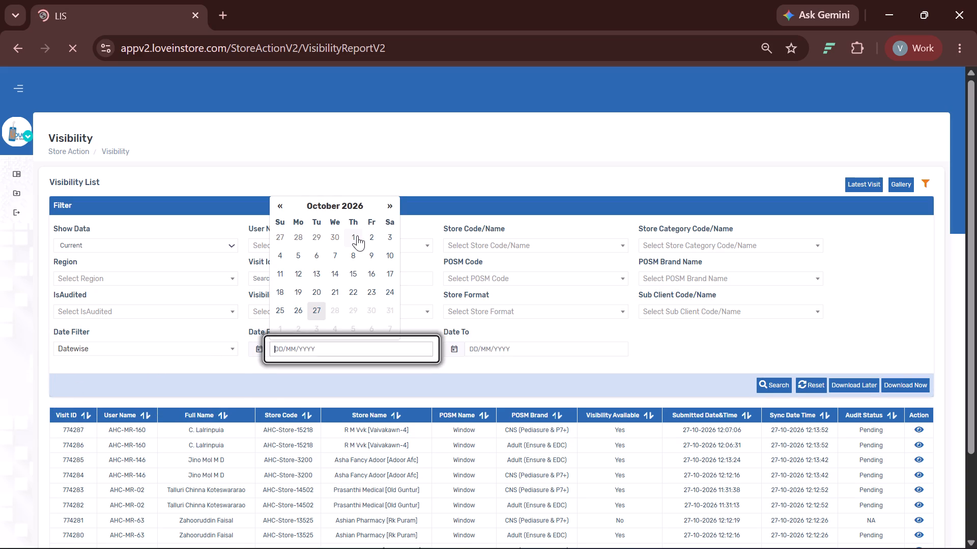
left_click(357, 235)
left_click(521, 353)
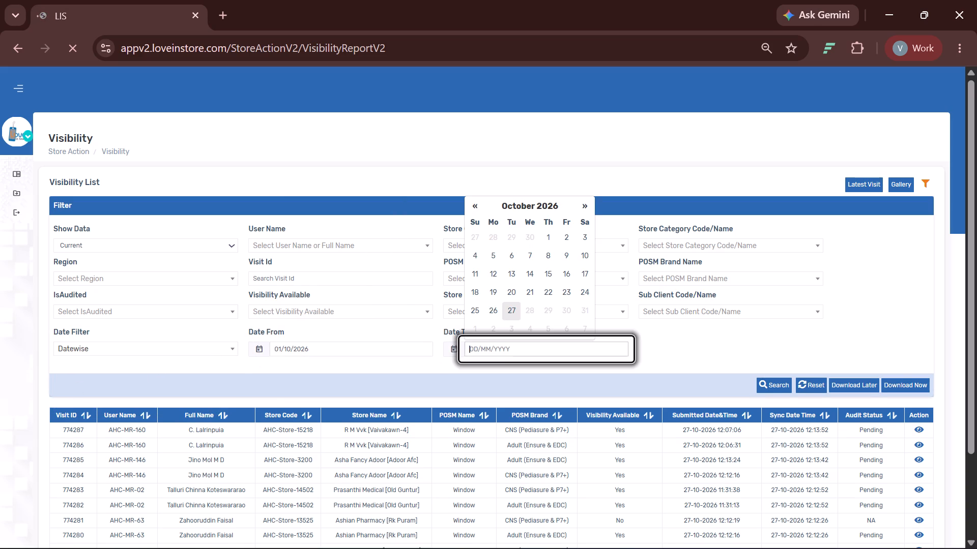
left_click(496, 312)
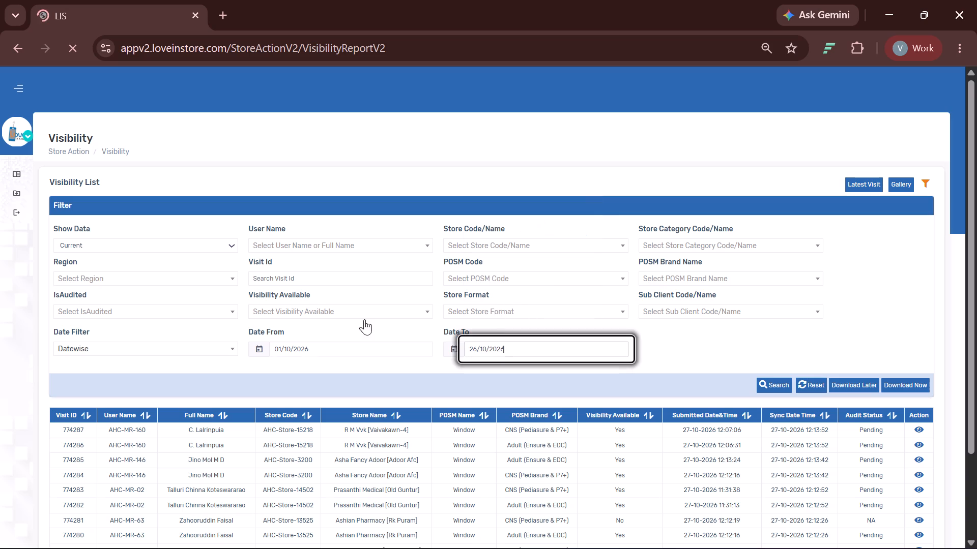
Filter by Visibility Available Yes, IsAudited Pending and POSM brand CNS (Pediasure & P7+), and run the search.
left_click_drag(318, 308, 315, 353)
left_click(315, 353)
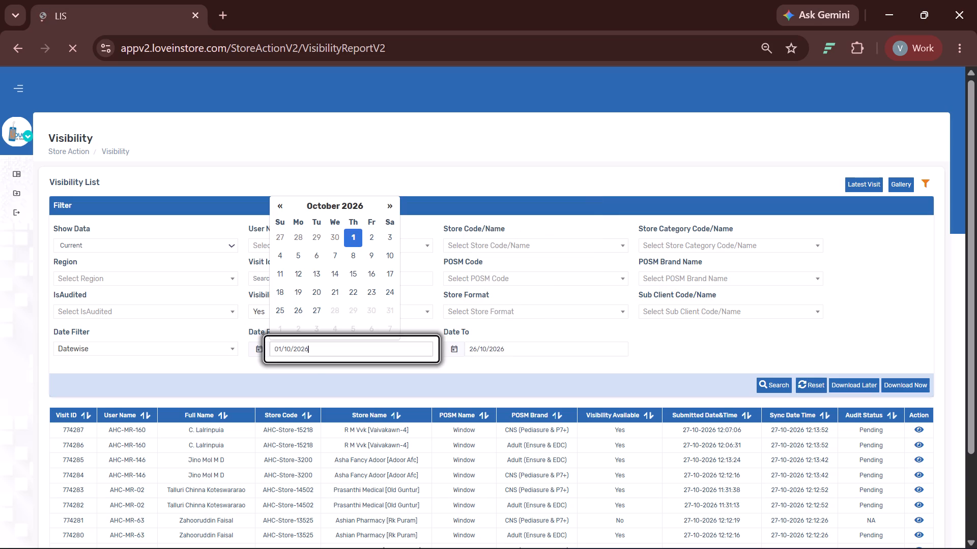
left_click(176, 306)
left_click(171, 363)
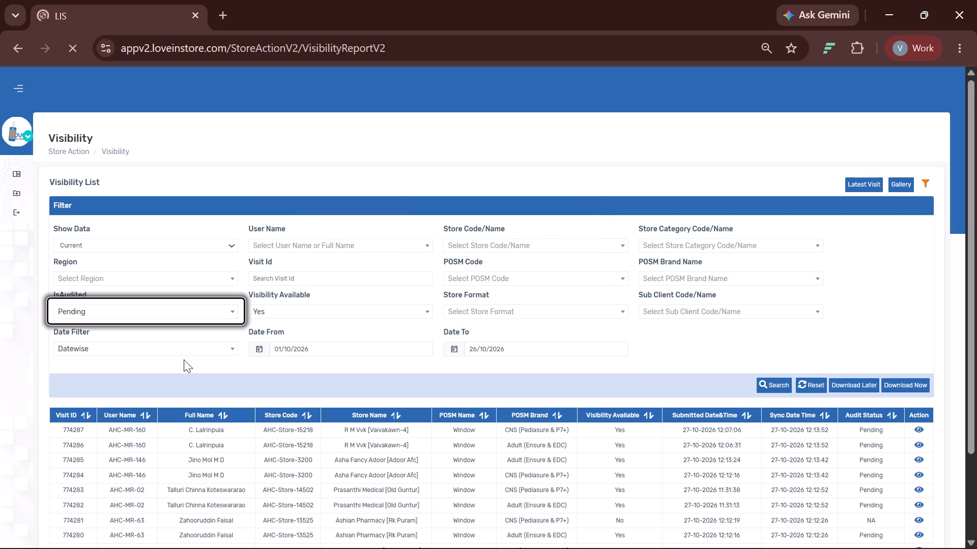
left_click(694, 271)
left_click(702, 347)
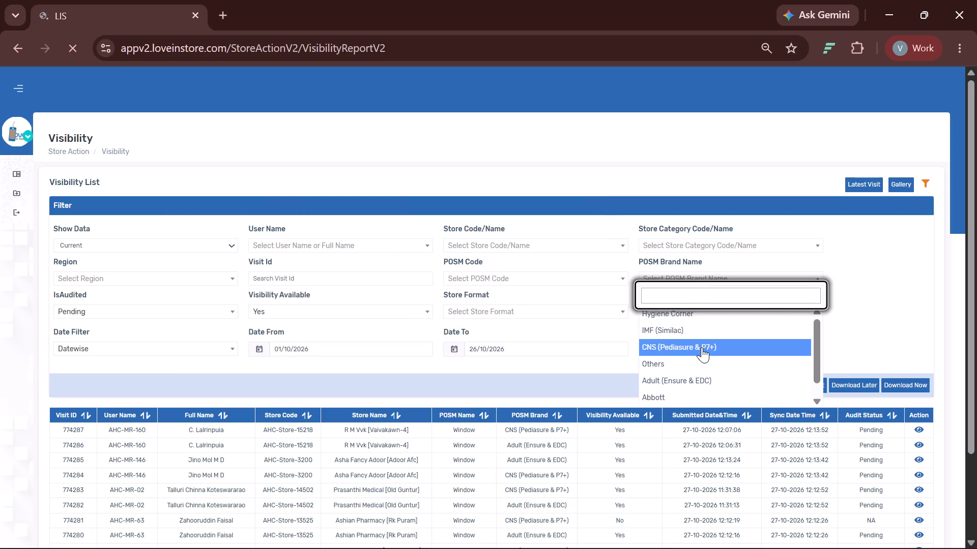
left_click(773, 388)
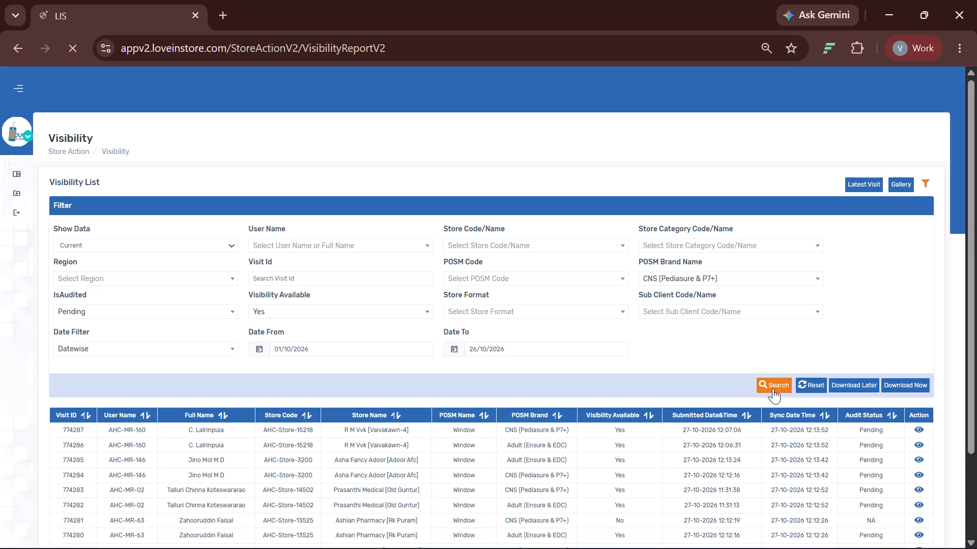
scroll(559, 331, "down", 2)
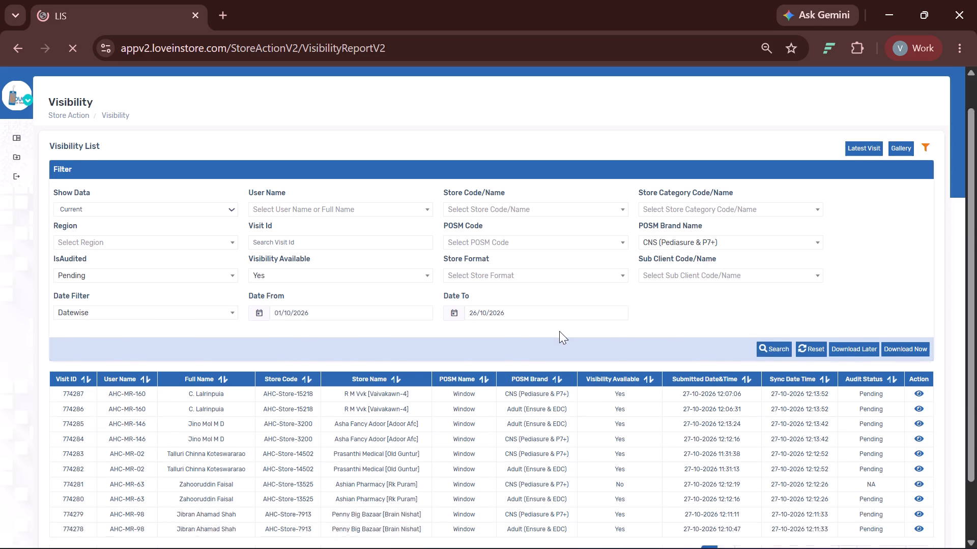
scroll(559, 331, "down", 3)
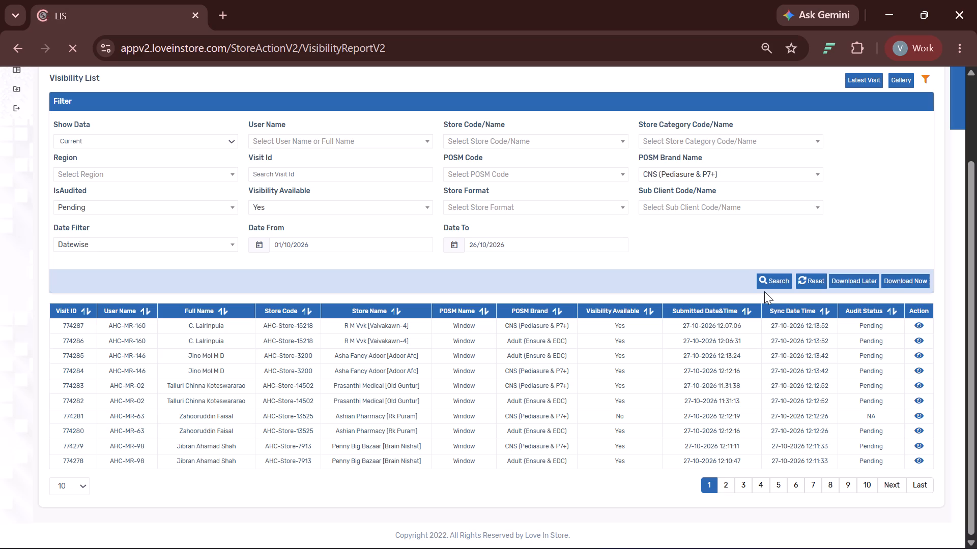
Search for an internet speed test again in a new tab and run the Fast.com test.
key("t")
key("ctrl+t")
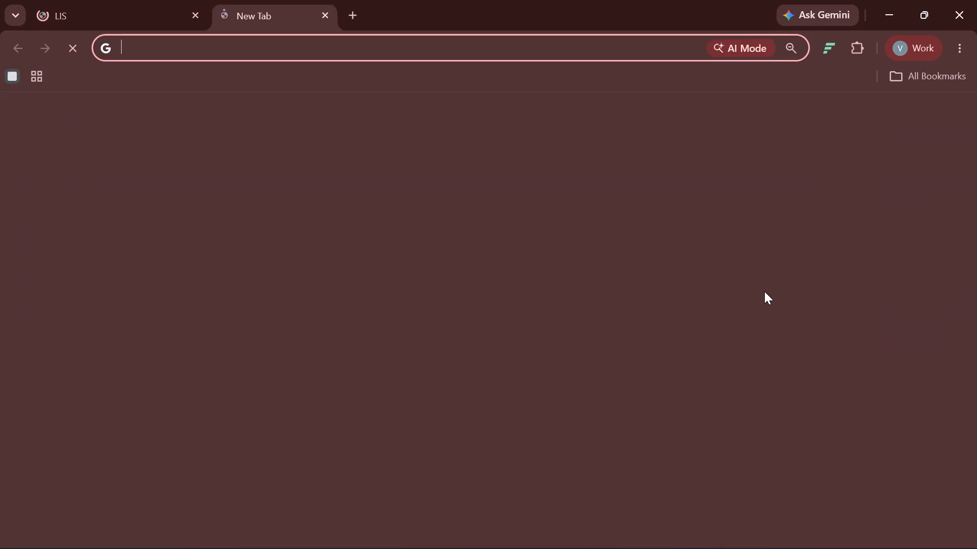
type("inte")
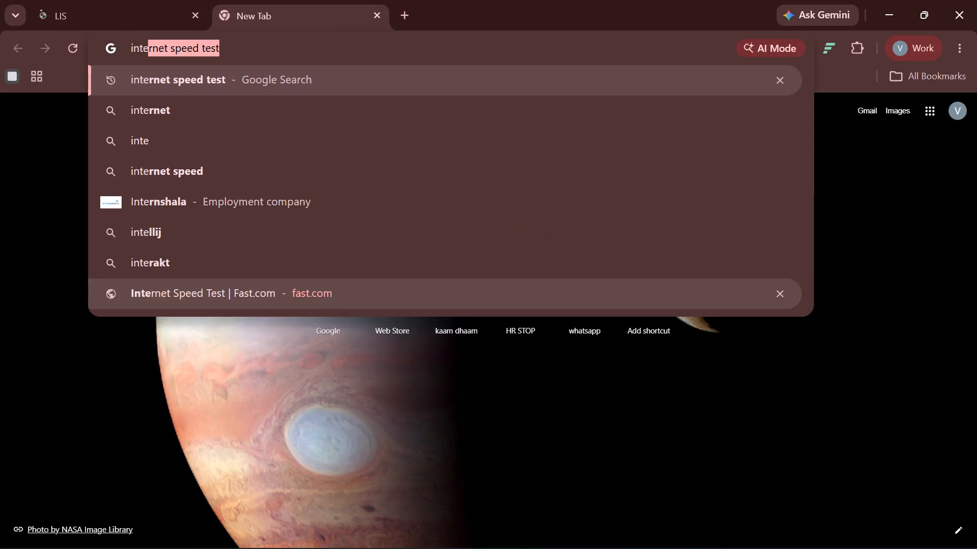
key("Return")
scroll(607, 380, "down", 2)
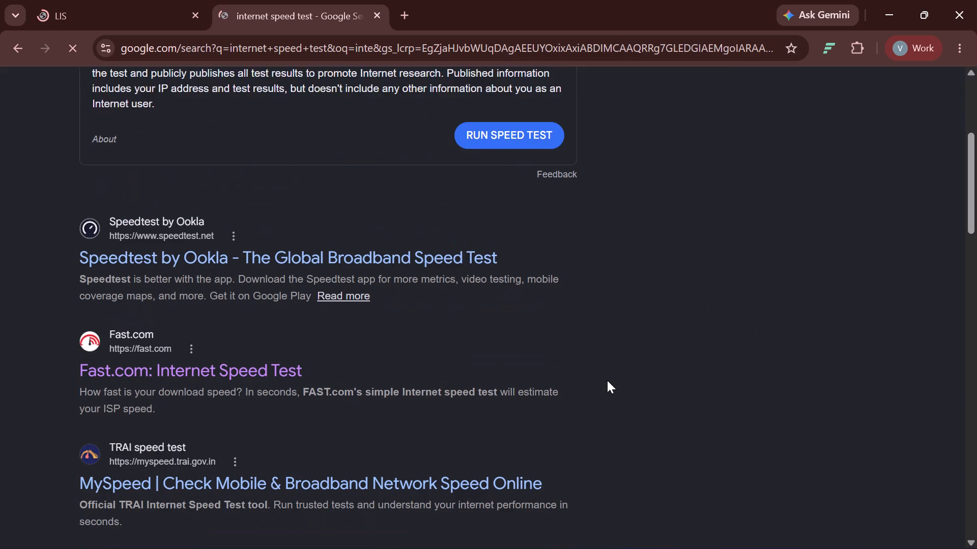
left_click(200, 365)
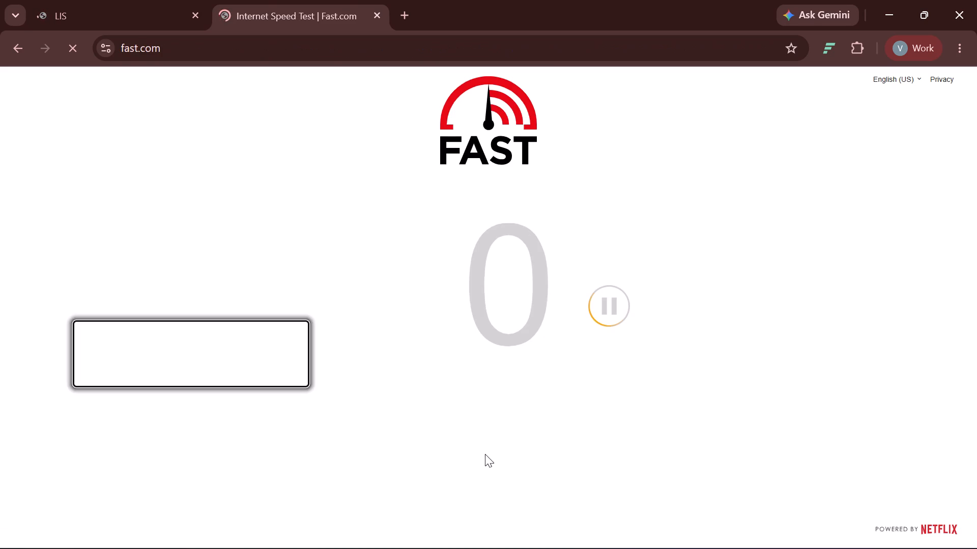
double_click(488, 297)
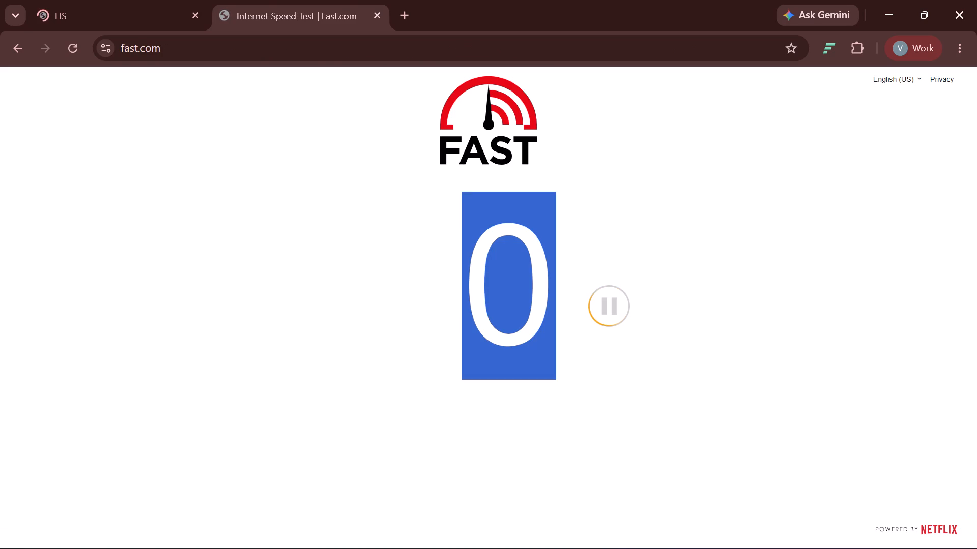
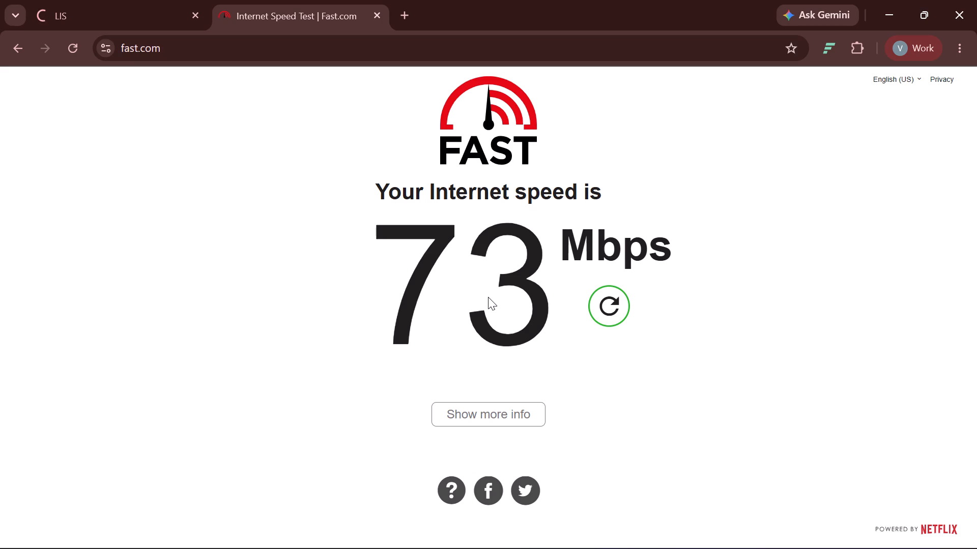
Rerun the Fast.com internet speed test and close the test tab.
key("ctrl+r")
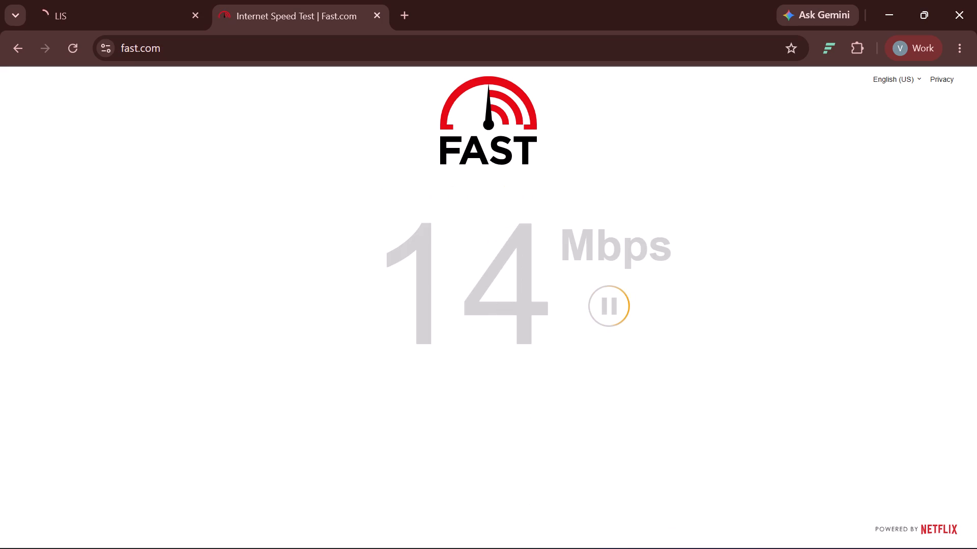
double_click(433, 307)
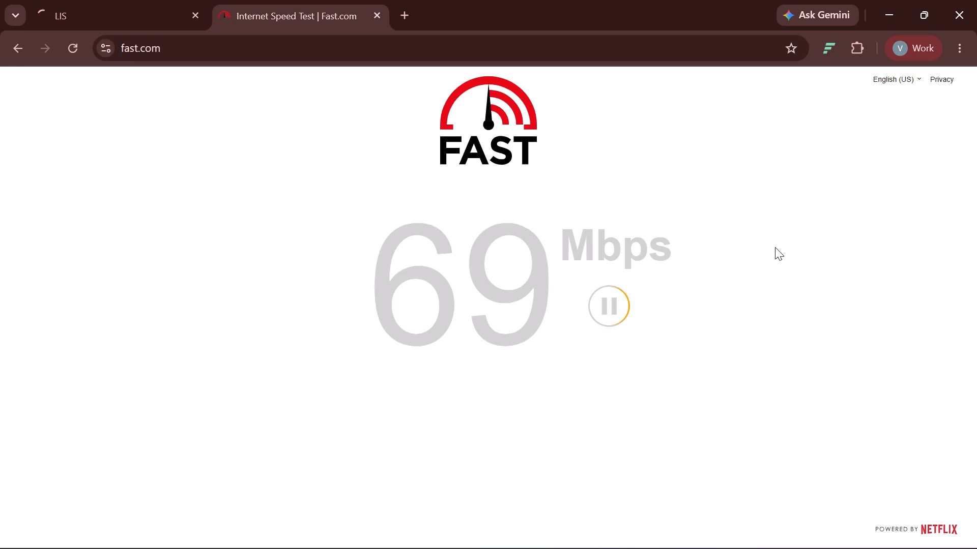
key("ctrl+w")
Reload the Visibility List report page.
key("ctrl+r")
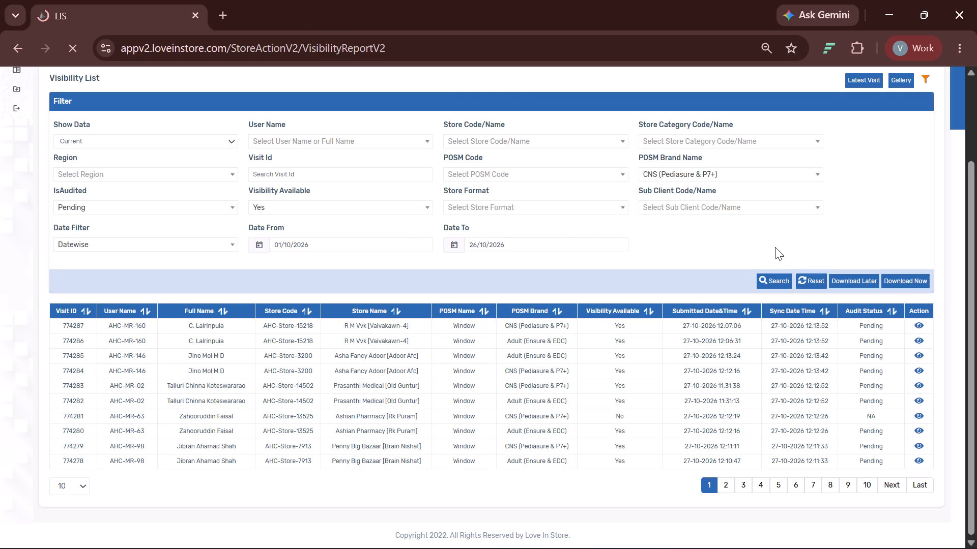
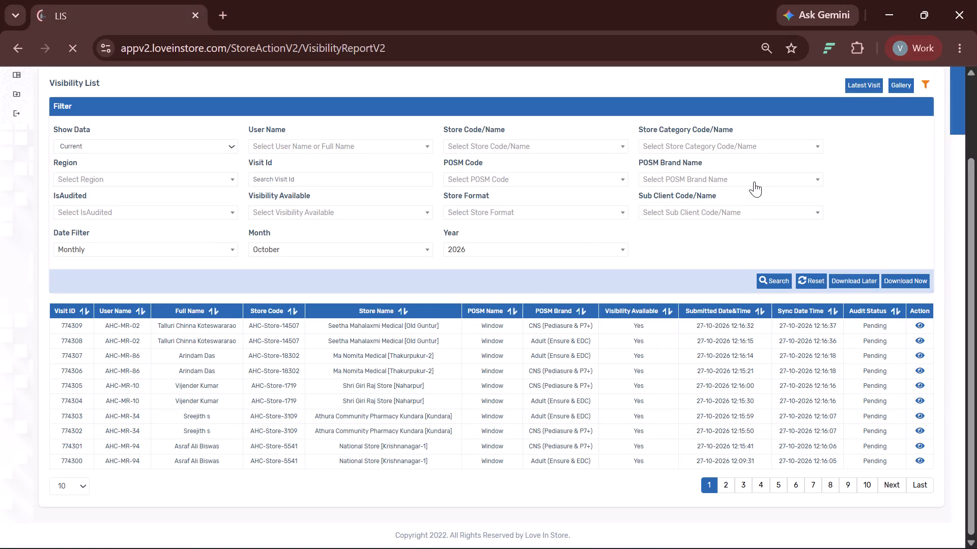
Switch the report's date filter to Datewise and set the range from 01/10/2026 to 26/10/2026.
left_click(215, 249)
left_click(194, 301)
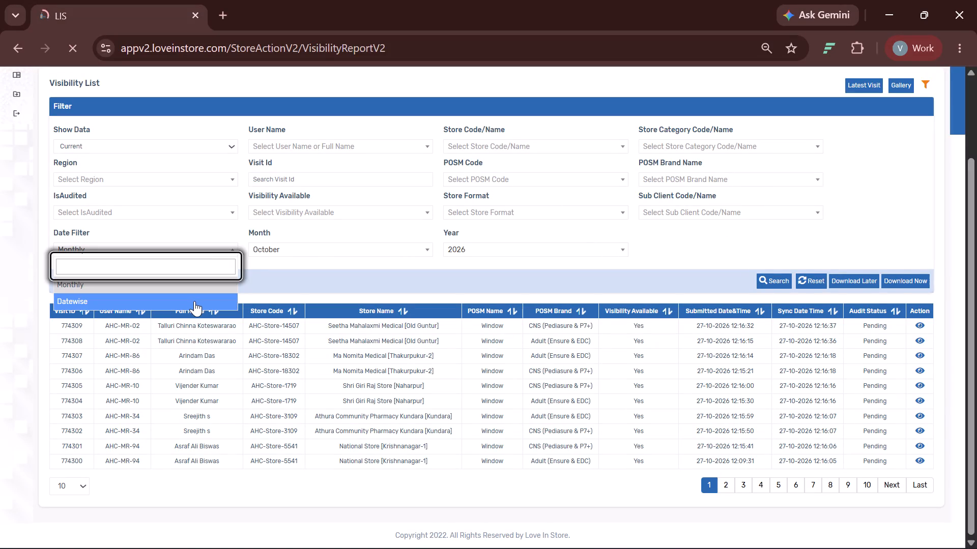
left_click(278, 254)
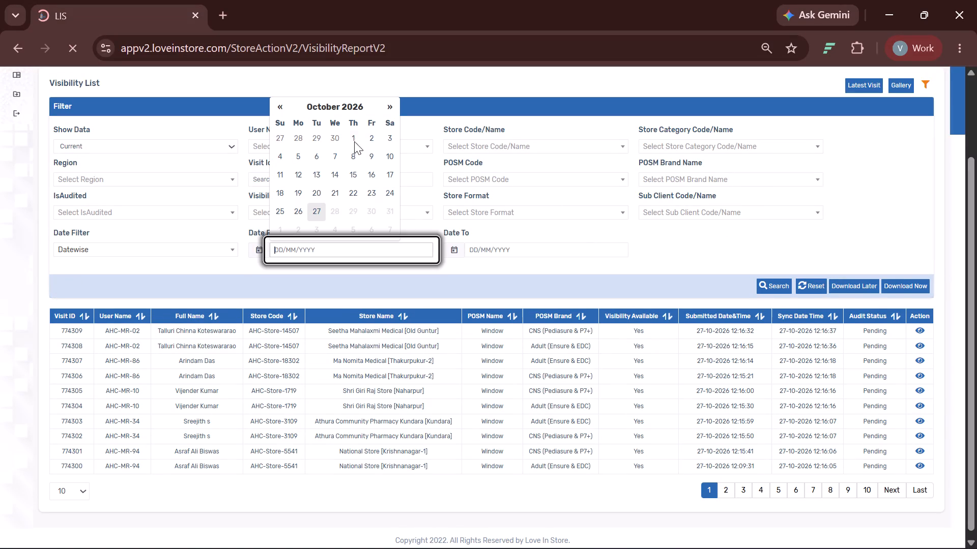
left_click(355, 139)
left_click(512, 247)
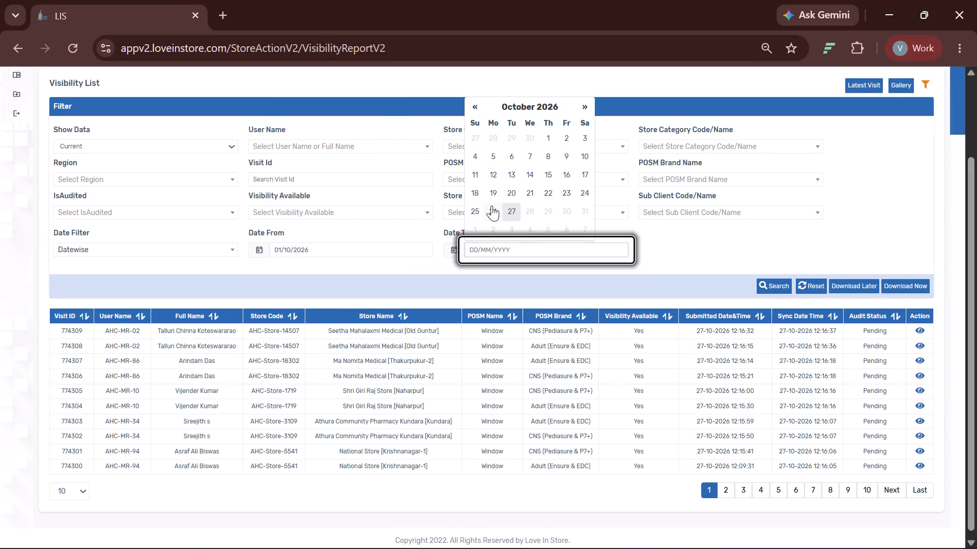
left_click(498, 205)
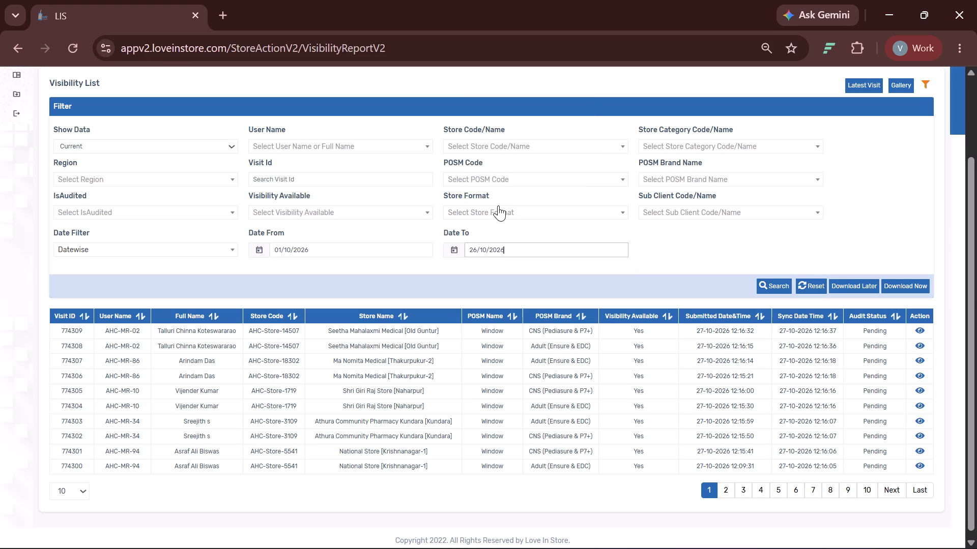
Search the visibility list for audit status Pending, visibility available Yes and POSM brand CNS (Pediasure & P7+).
left_click_drag(179, 215, 173, 267)
left_click(173, 267)
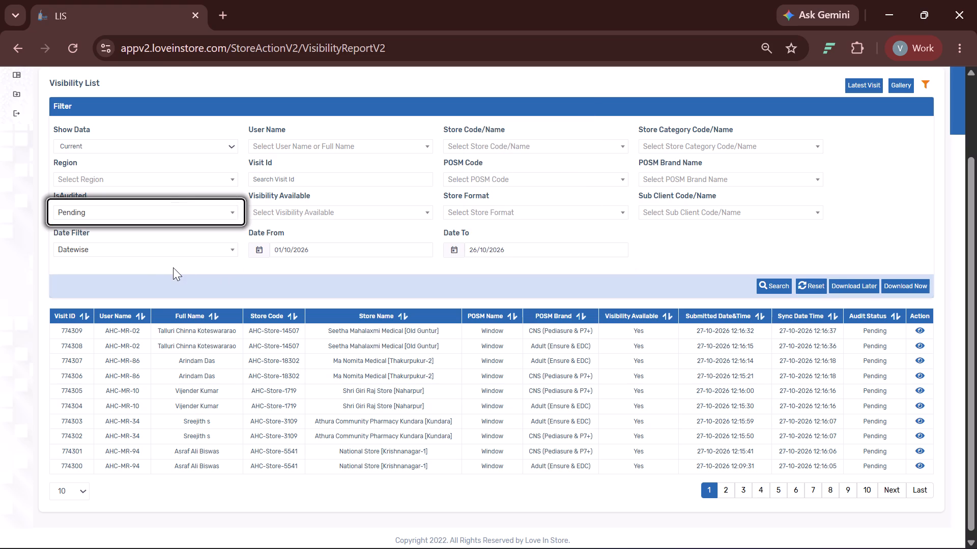
left_click_drag(313, 212, 329, 241)
left_click(329, 241)
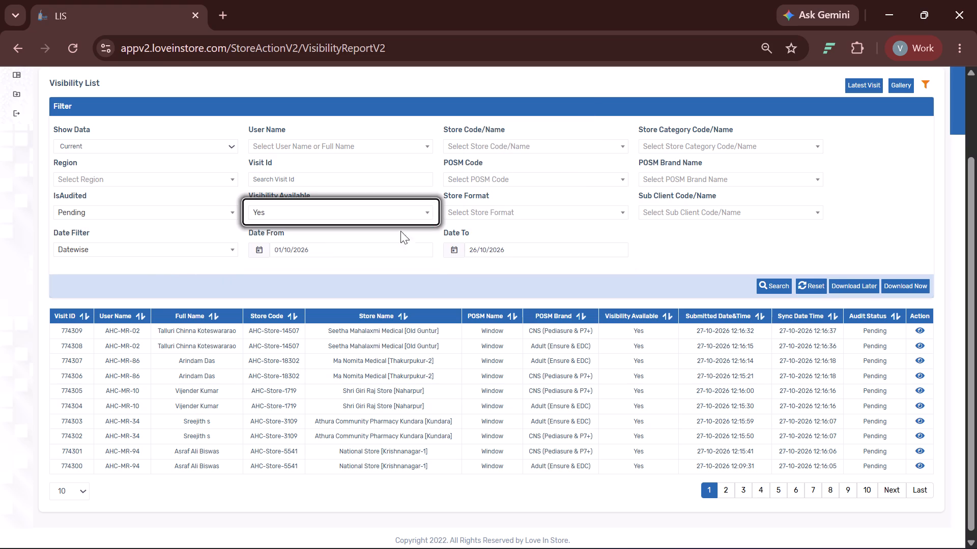
left_click(685, 181)
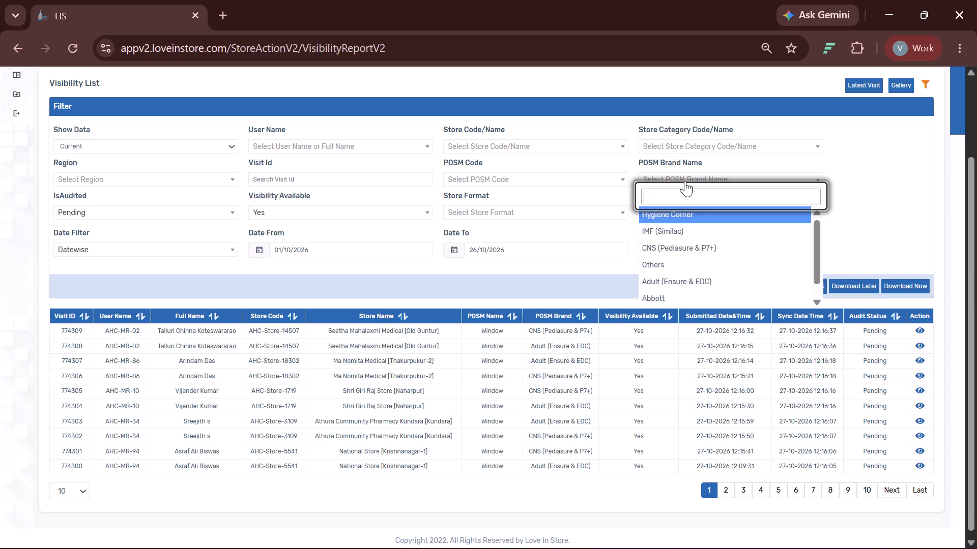
left_click(694, 251)
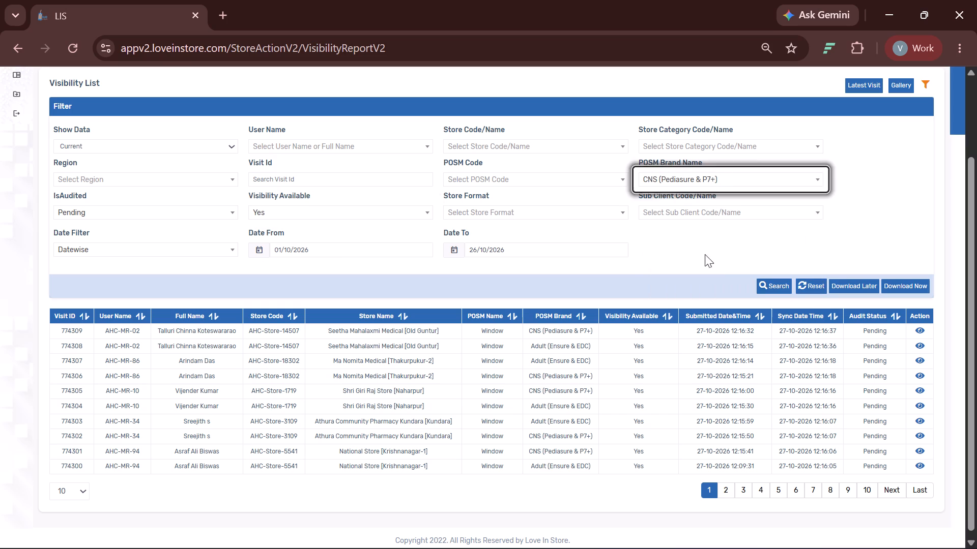
left_click(762, 278)
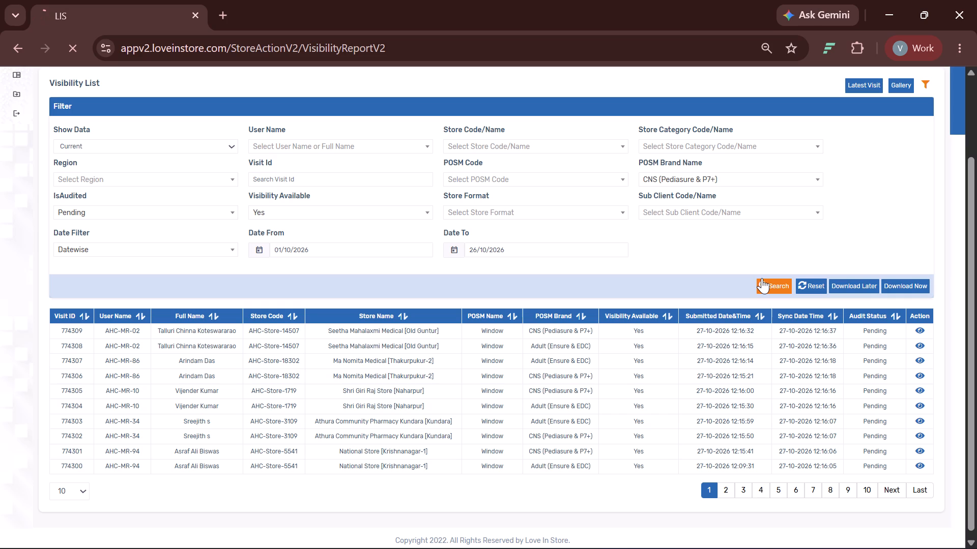
Set the visibility list to show 50 records per page.
scroll(762, 278, "down", 4)
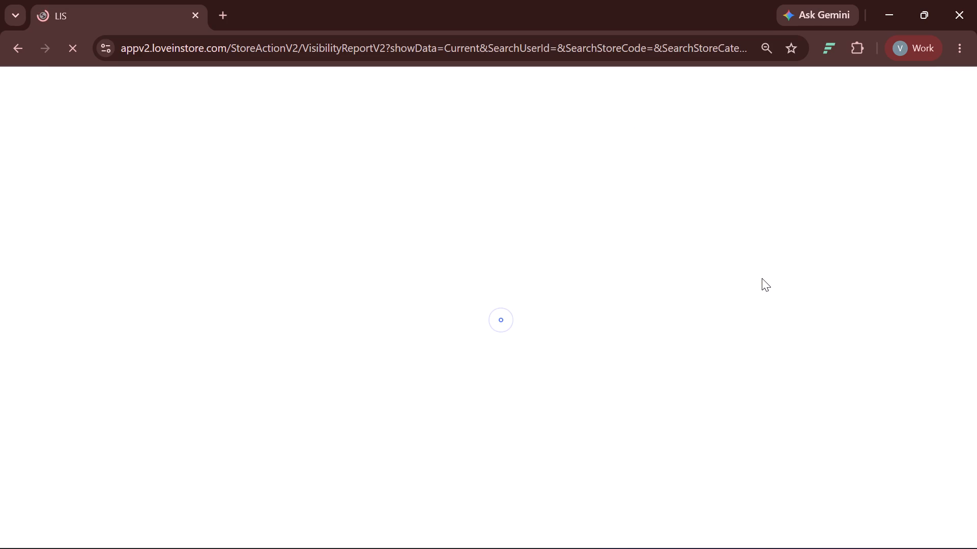
scroll(349, 466, "down", 6)
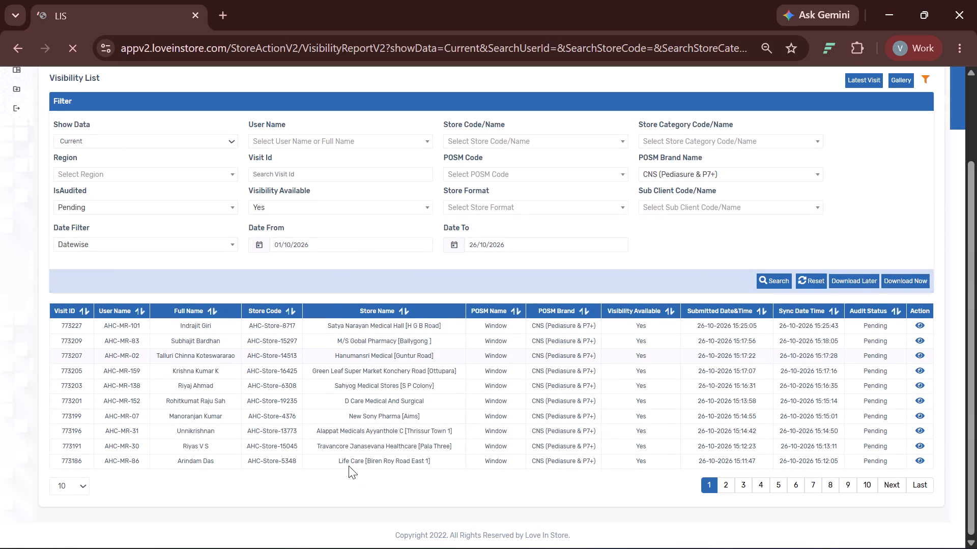
left_click(77, 484)
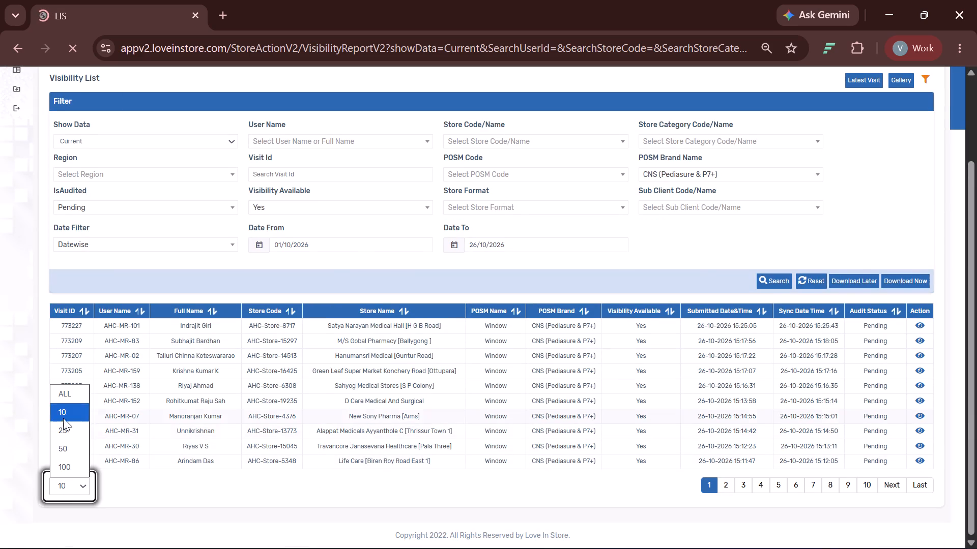
left_click(65, 445)
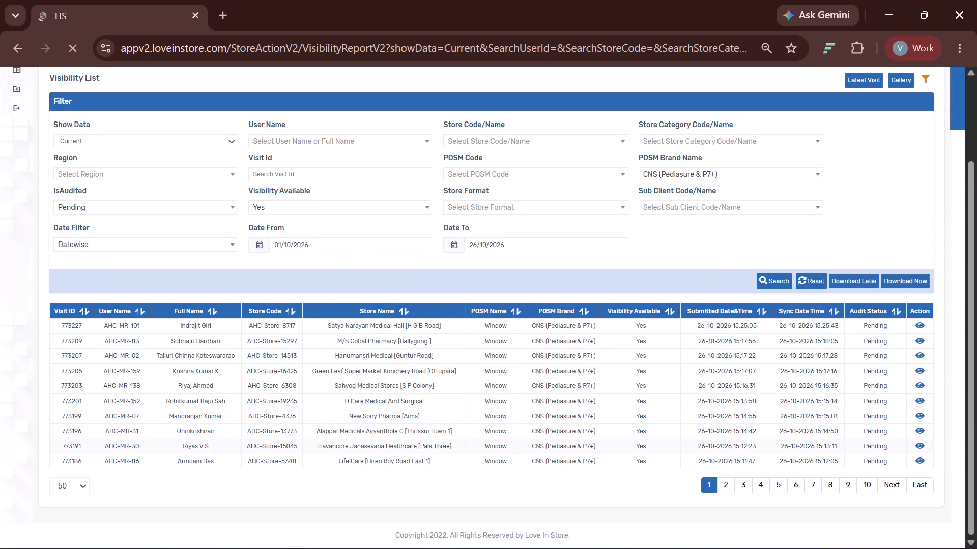
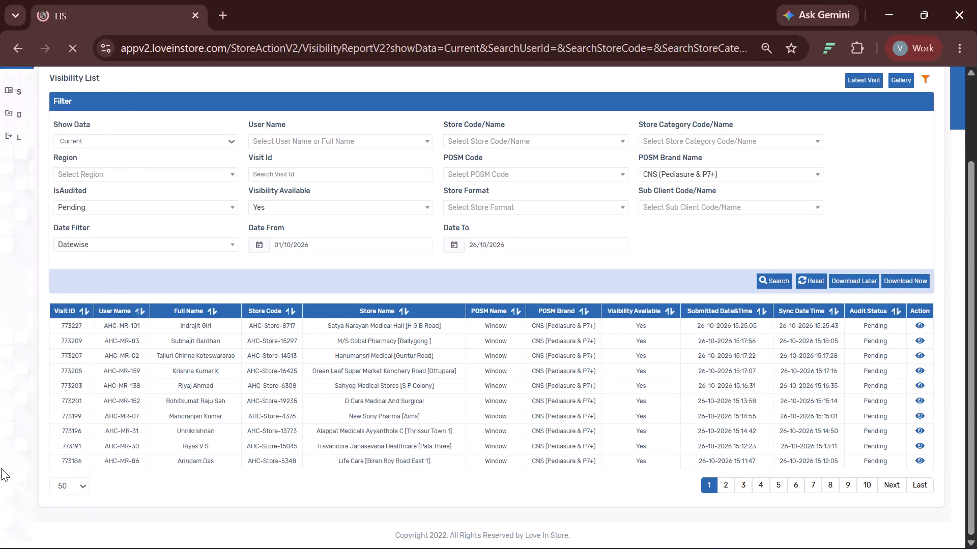
Reapply the page size of 50 records to the visibility list.
left_click(78, 489)
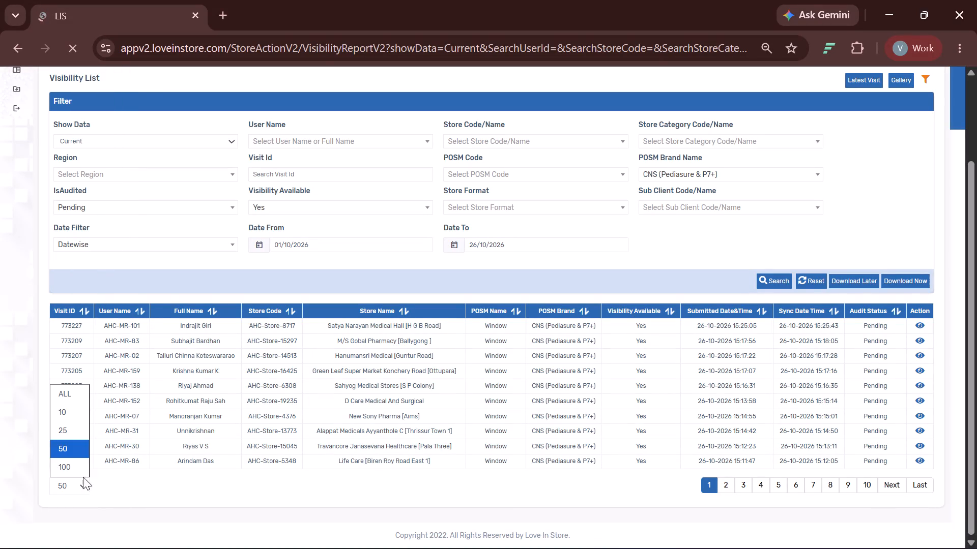
left_click(78, 450)
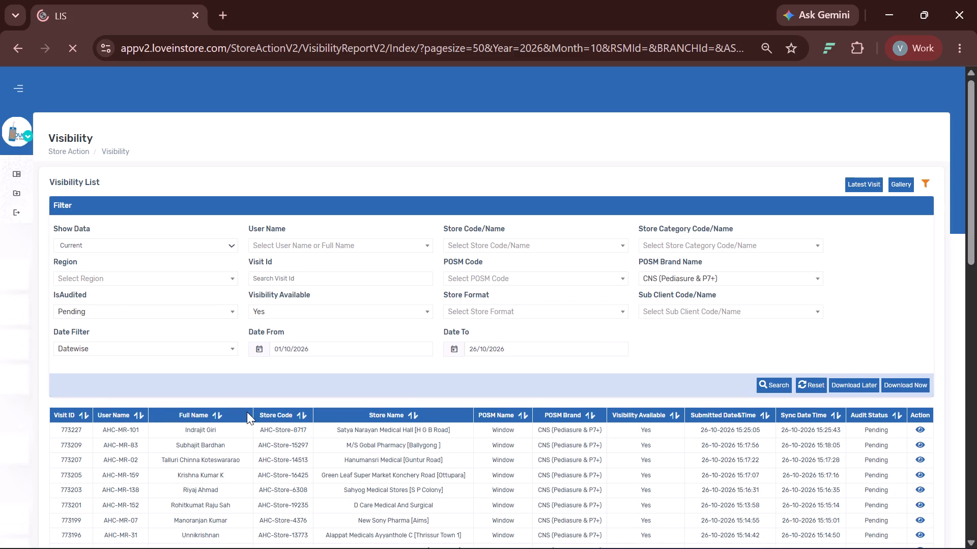
Open the details of each pending visit from 773227 down to 773184 in its own tab.
scroll(247, 412, "down", 5)
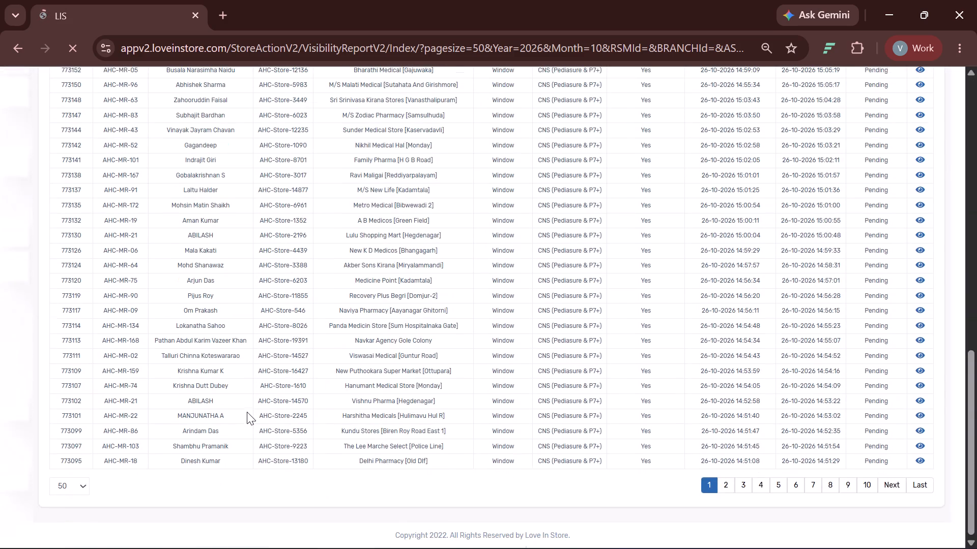
scroll(585, 352, "up", 4)
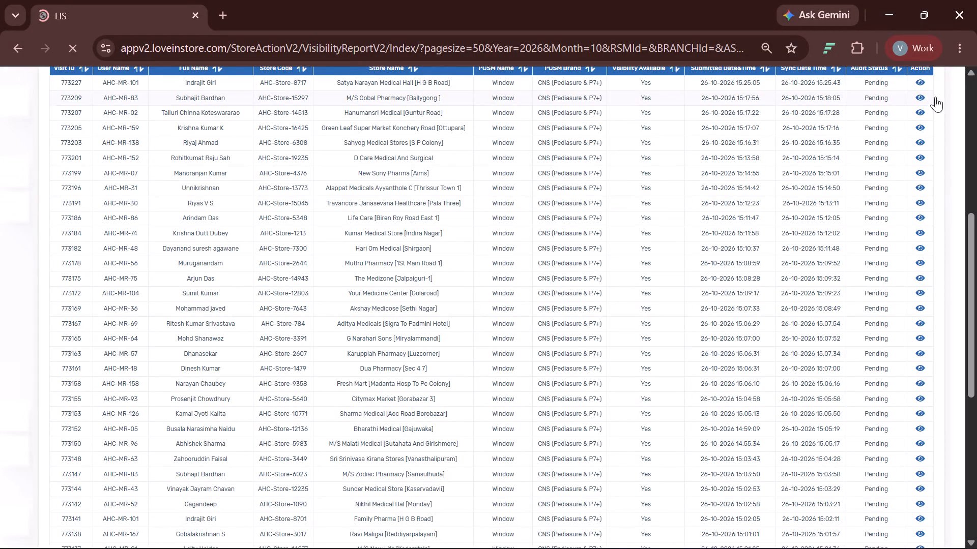
left_click(920, 82, "ctrl")
left_click(921, 100, "ctrl")
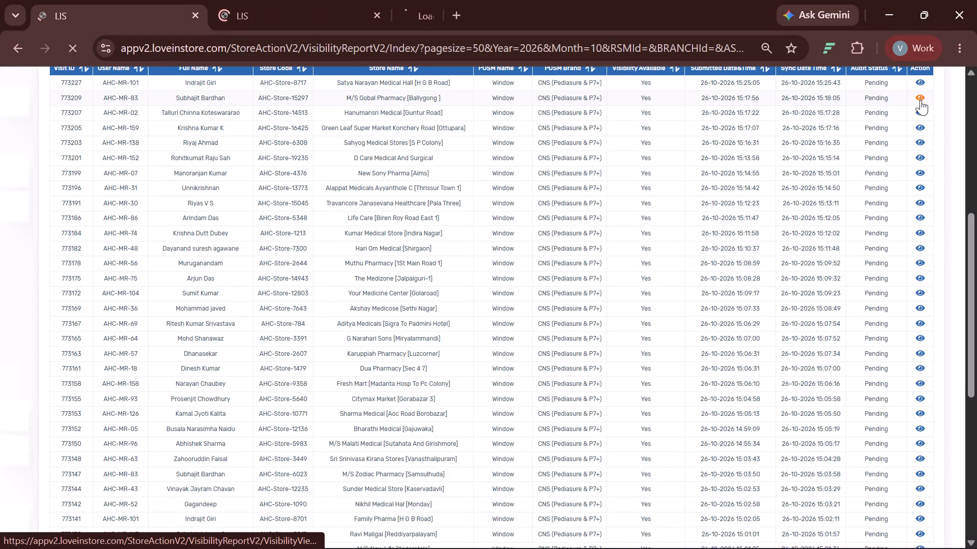
left_click(918, 111, "ctrl")
left_click(919, 130, "ctrl")
left_click(921, 144, "ctrl")
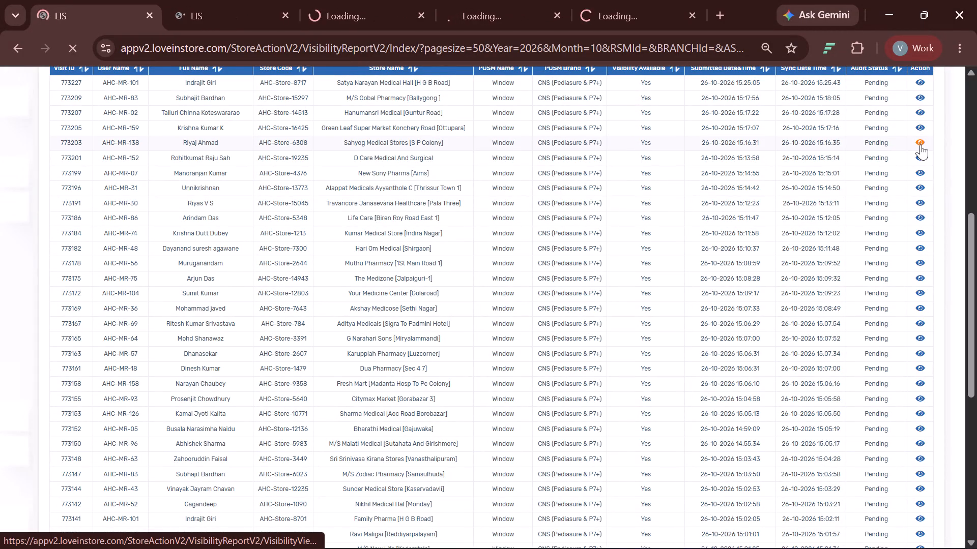
left_click(921, 153, "ctrl")
left_click(921, 172, "ctrl")
left_click(921, 189, "ctrl")
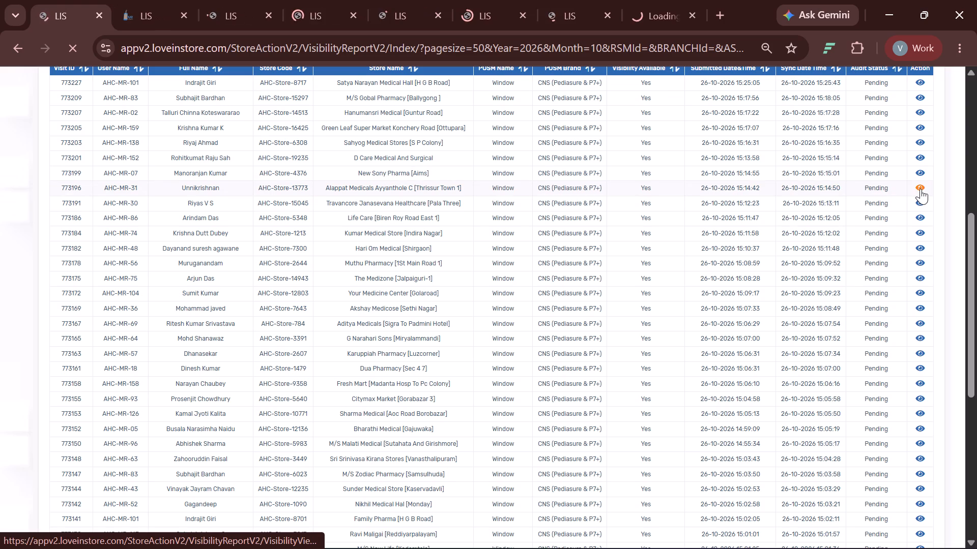
left_click(921, 201, "ctrl")
left_click(921, 219, "ctrl")
left_click(922, 233, "ctrl")
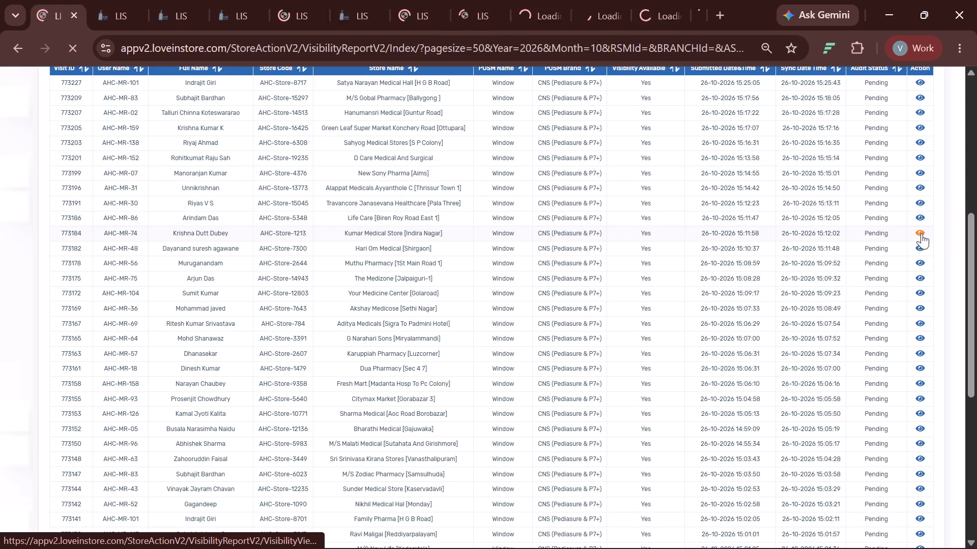
Open the details of each pending visit from 773182 down to 773158 in its own tab.
left_click(922, 251, "ctrl")
left_click(921, 266, "ctrl")
left_click(921, 284, "ctrl")
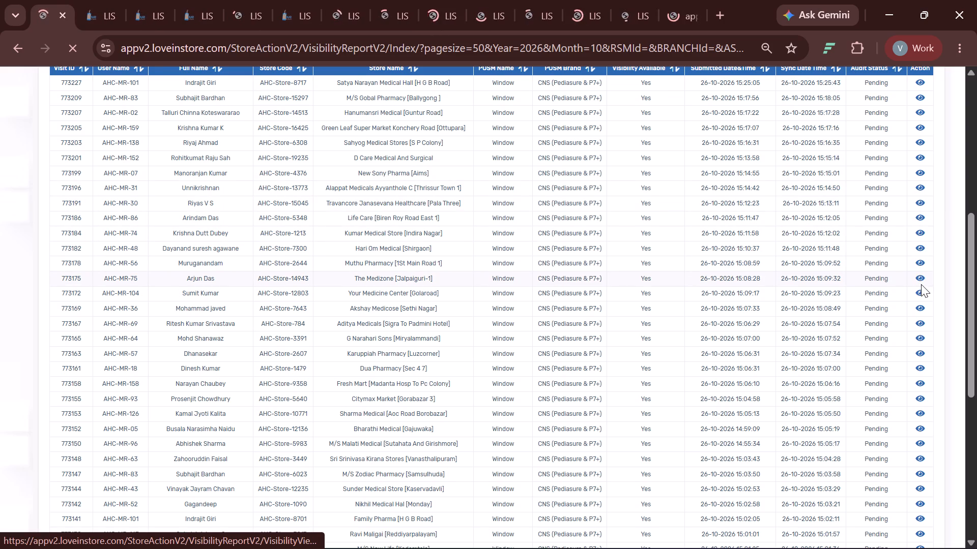
left_click(920, 297, "ctrl")
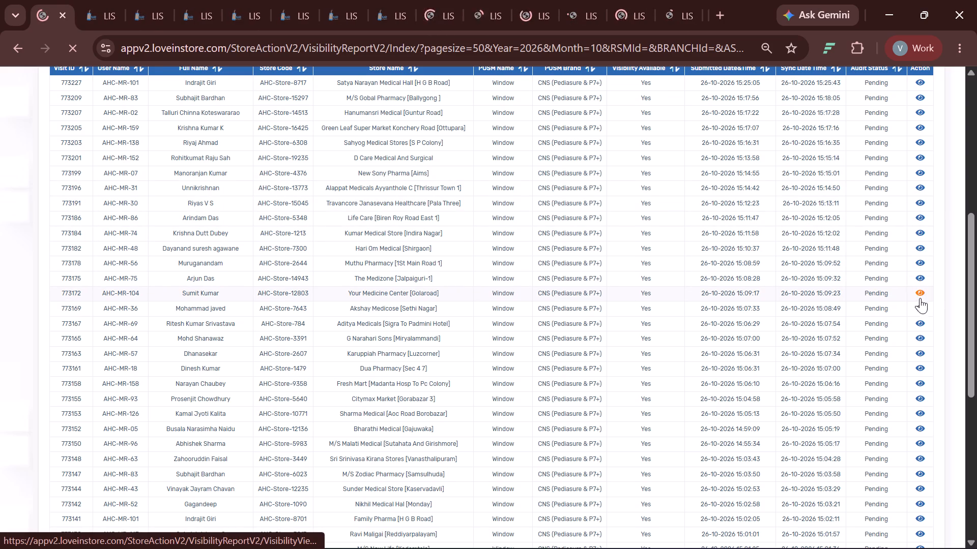
left_click(920, 307, "ctrl")
left_click(920, 322, "ctrl")
left_click(920, 342, "ctrl")
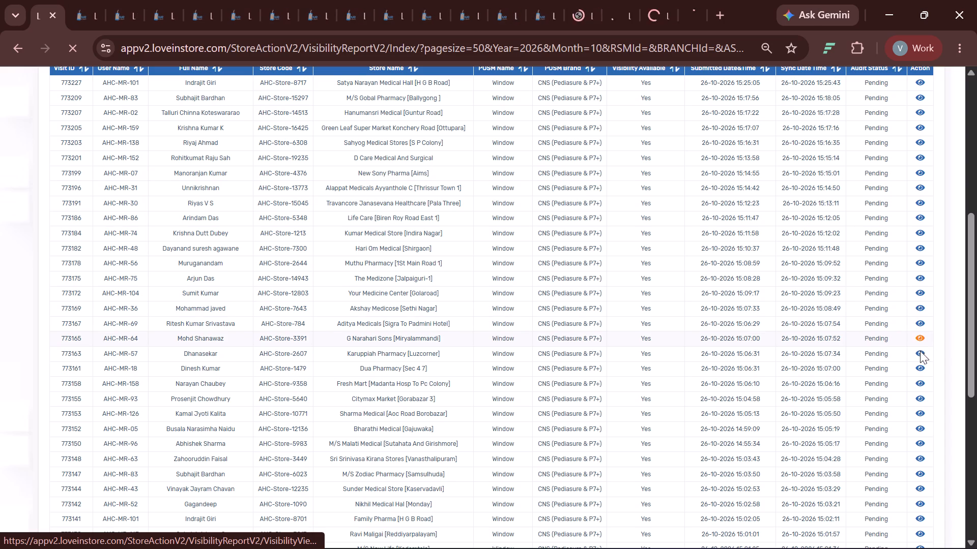
left_click(920, 355, "ctrl")
left_click(920, 367, "ctrl")
left_click(921, 385, "ctrl")
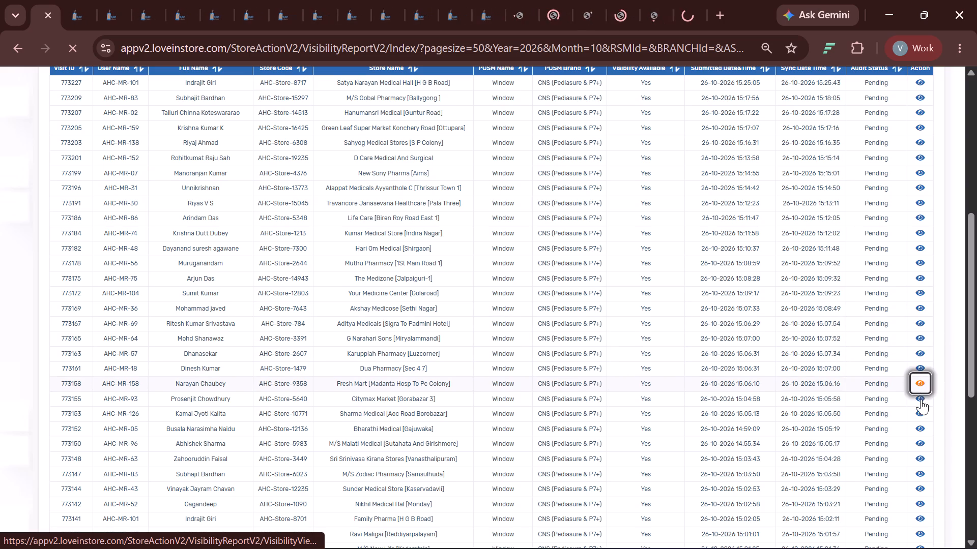
left_click(921, 403, "ctrl")
left_click(922, 415, "ctrl")
left_click(922, 428, "ctrl")
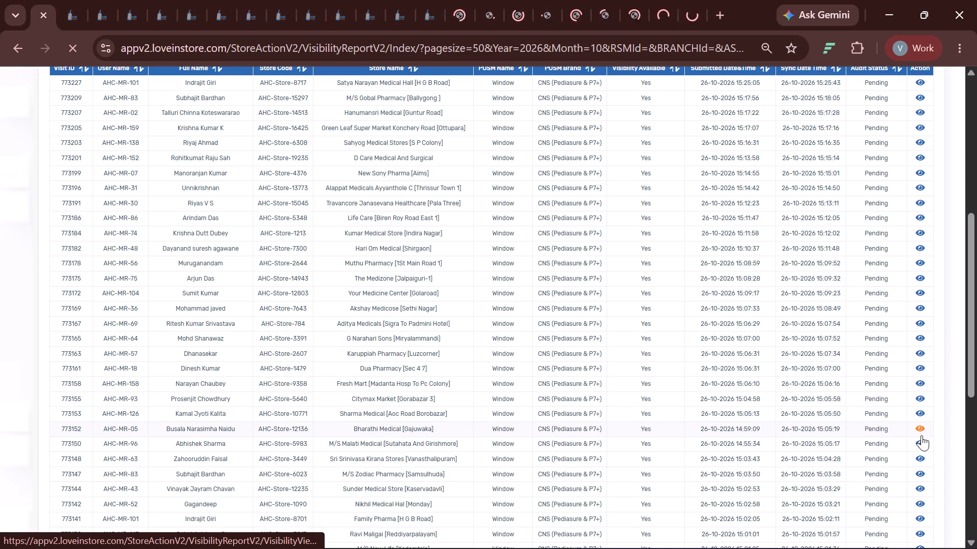
left_click(922, 441, "ctrl")
left_click(922, 462, "ctrl")
left_click(922, 475, "ctrl")
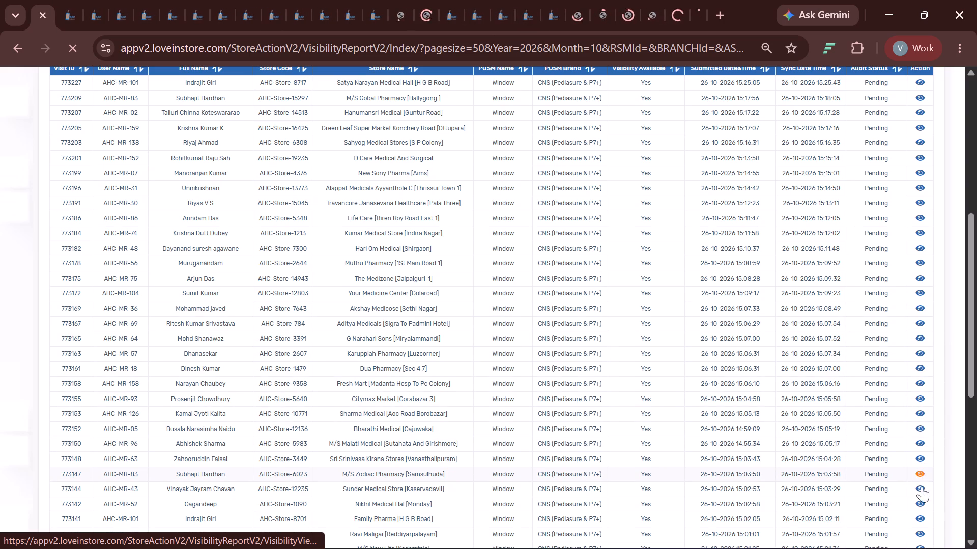
left_click(922, 489, "ctrl")
left_click(921, 505, "ctrl")
left_click(920, 523, "ctrl")
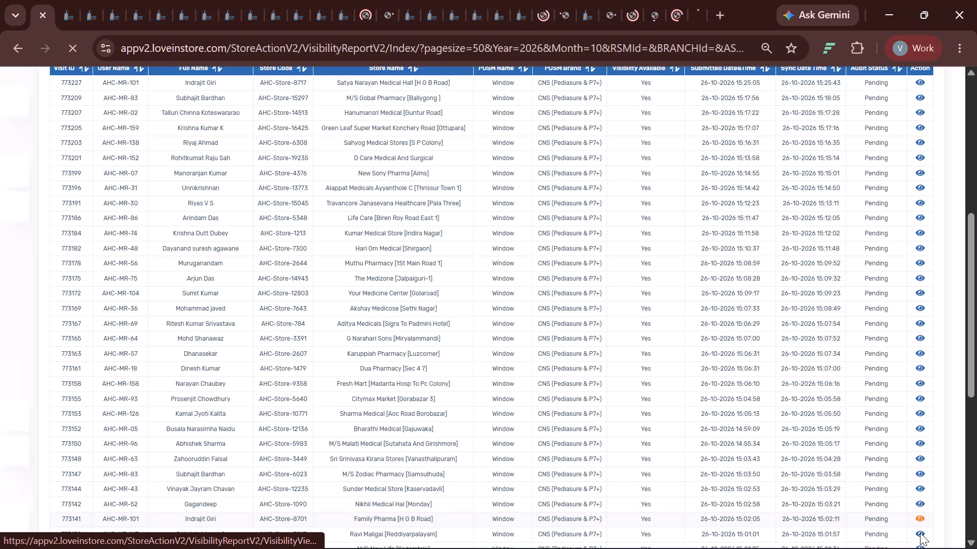
left_click(921, 535, "ctrl")
double_click(885, 534, "ctrl")
Open the details of each pending visit from 773137 down to 773119 in its own tab.
scroll(885, 534, "down", 5)
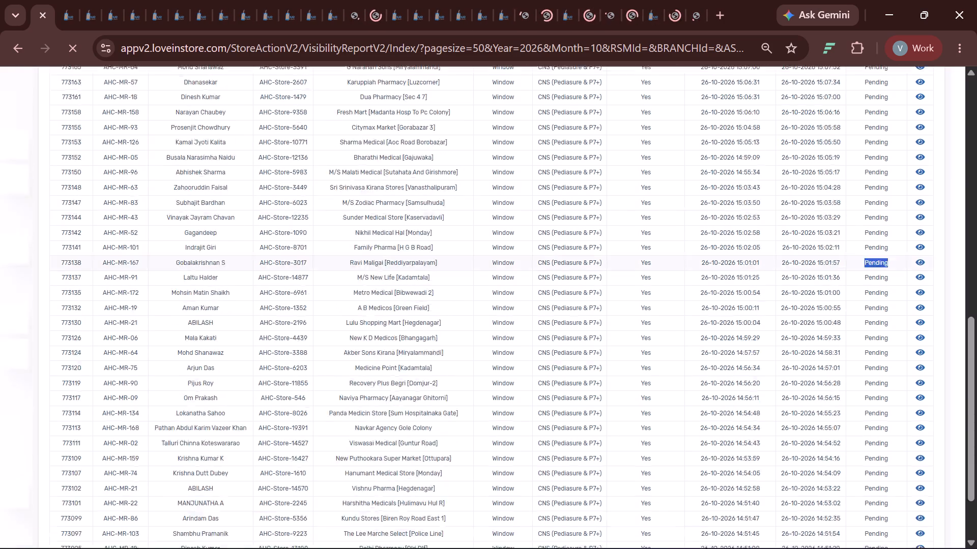
left_click(923, 187, "ctrl")
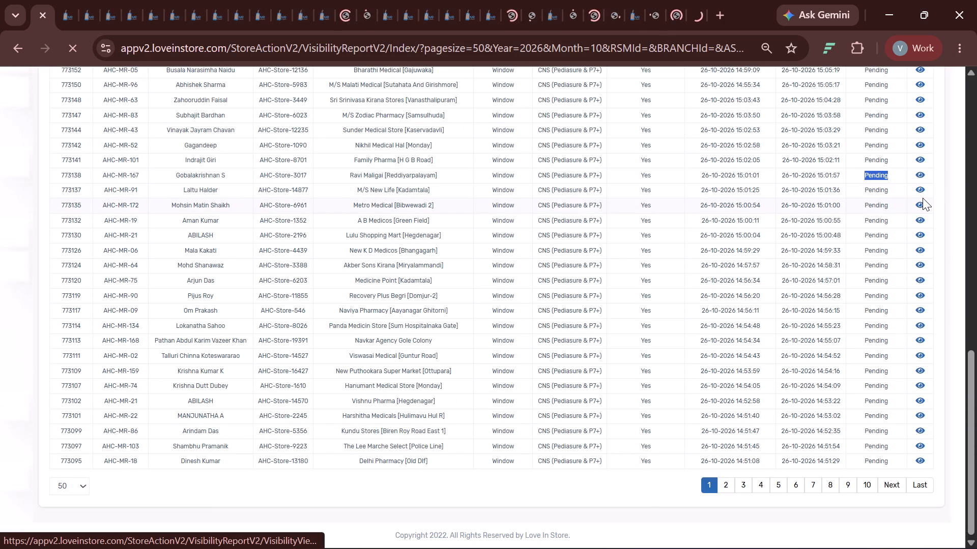
left_click(923, 198, "ctrl")
left_click(921, 207, "ctrl")
left_click(921, 221, "ctrl")
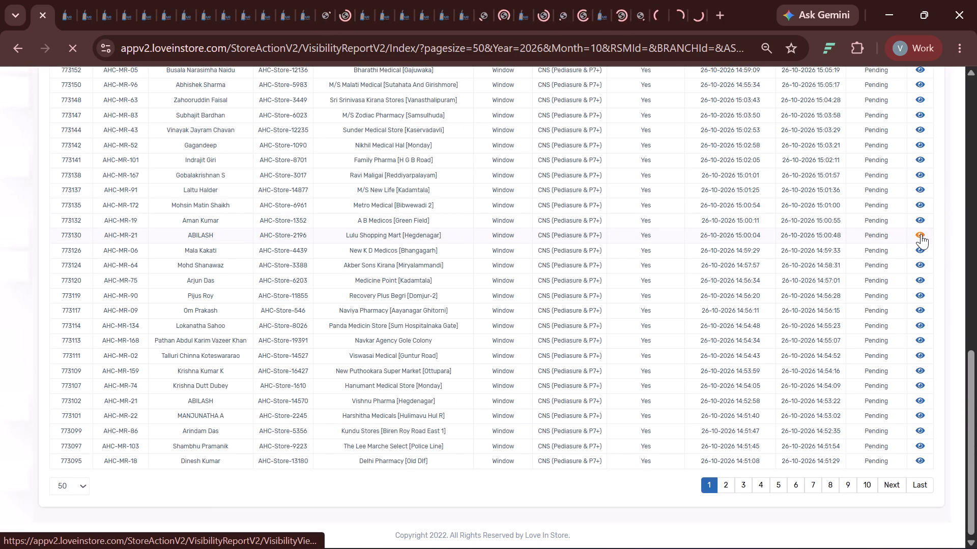
left_click(921, 234, "ctrl")
left_click(922, 251, "ctrl")
left_click(922, 266, "ctrl")
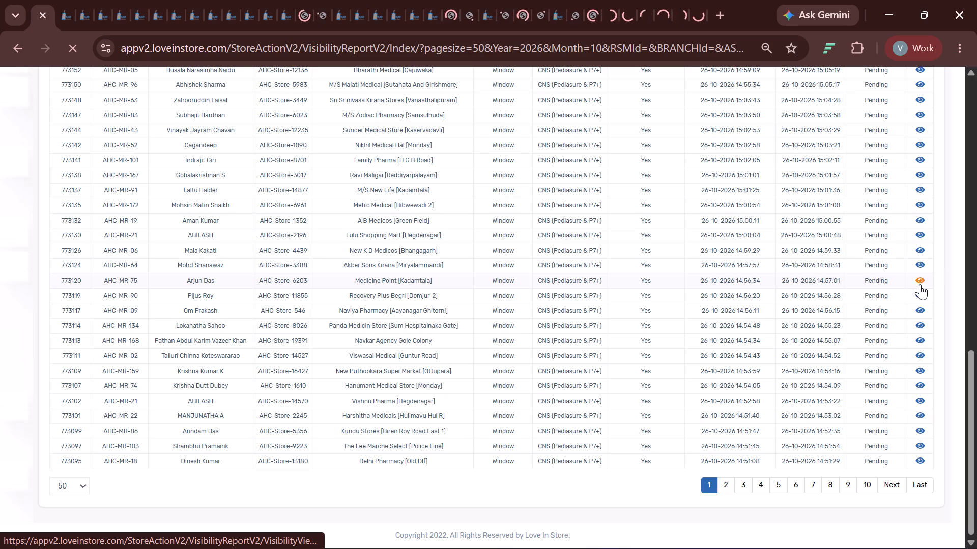
left_click(920, 284, "ctrl")
left_click(920, 301, "ctrl")
left_click(920, 301, "ctrl")
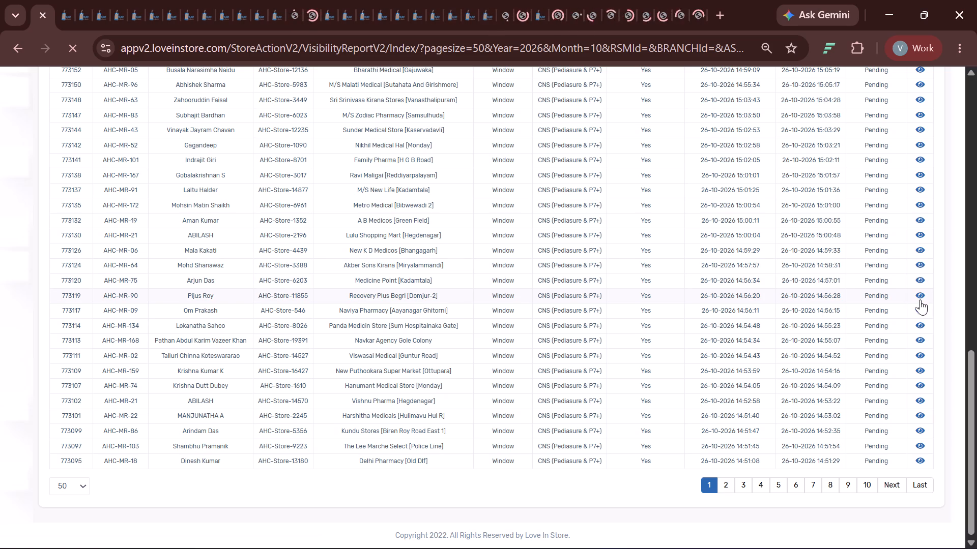
left_click(920, 295, "ctrl")
Open the details of each pending visit from 773117 down to 773095, the last row, in its own tab.
left_click(920, 311, "ctrl")
left_click(920, 323, "ctrl")
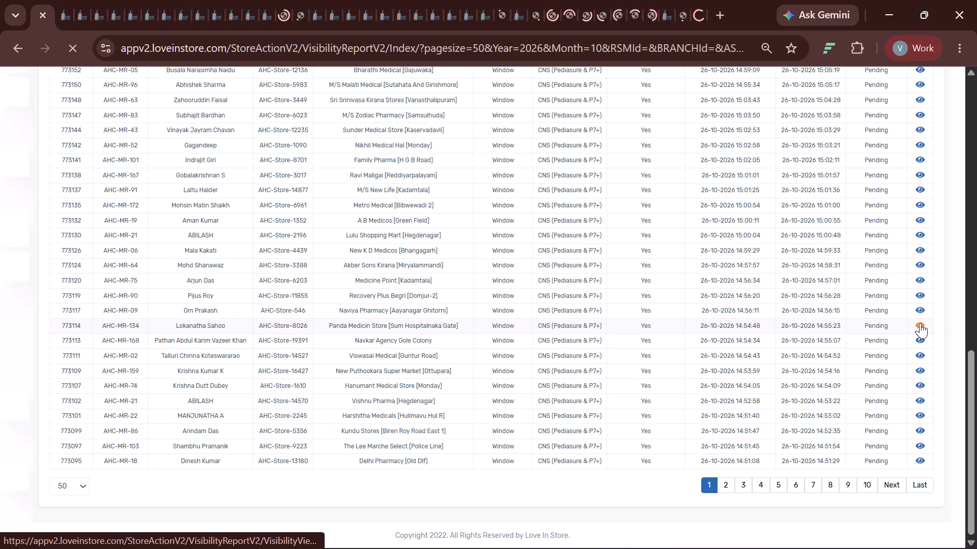
left_click(920, 331, "ctrl")
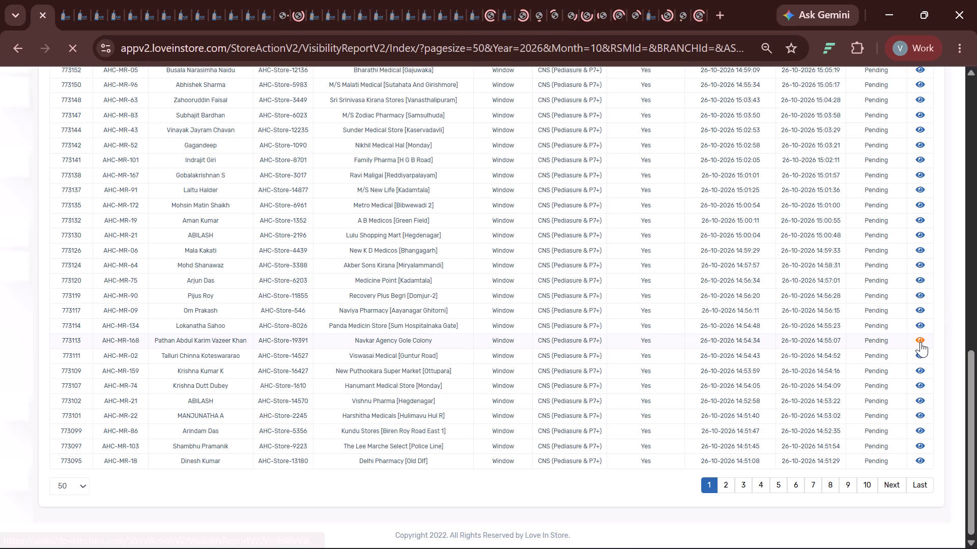
left_click(919, 356, "ctrl")
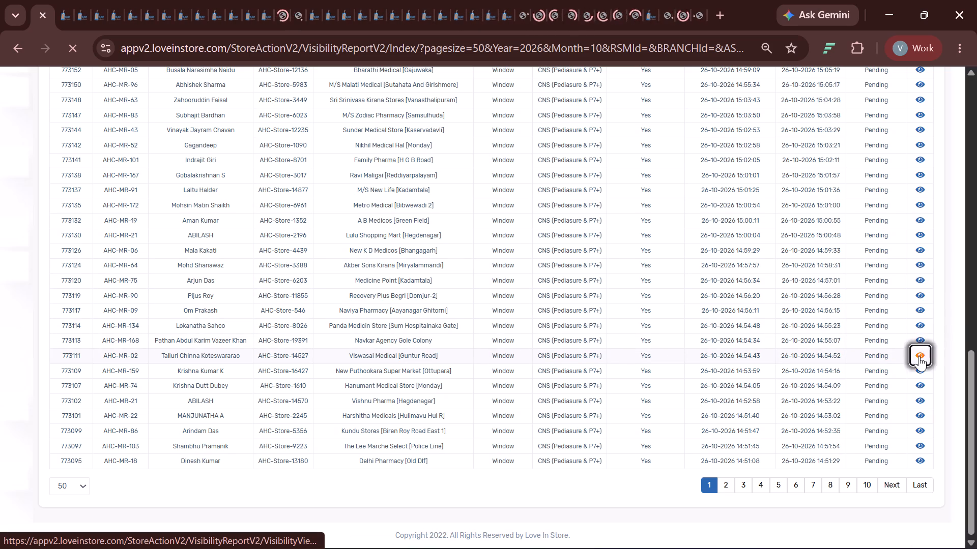
left_click(920, 370, "ctrl")
left_click(921, 388, "ctrl")
left_click(921, 401, "ctrl")
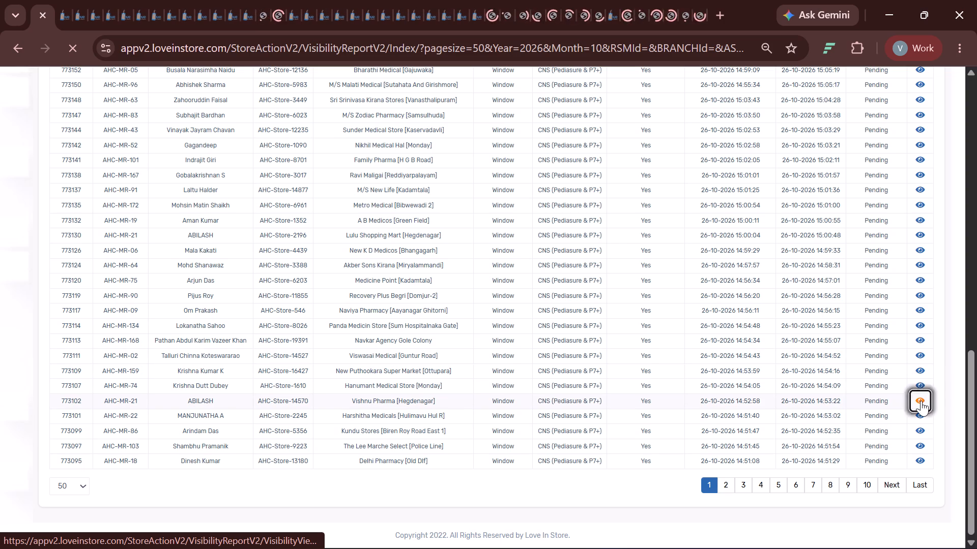
left_click(921, 414, "ctrl")
left_click(919, 435, "ctrl")
left_click(919, 444, "ctrl")
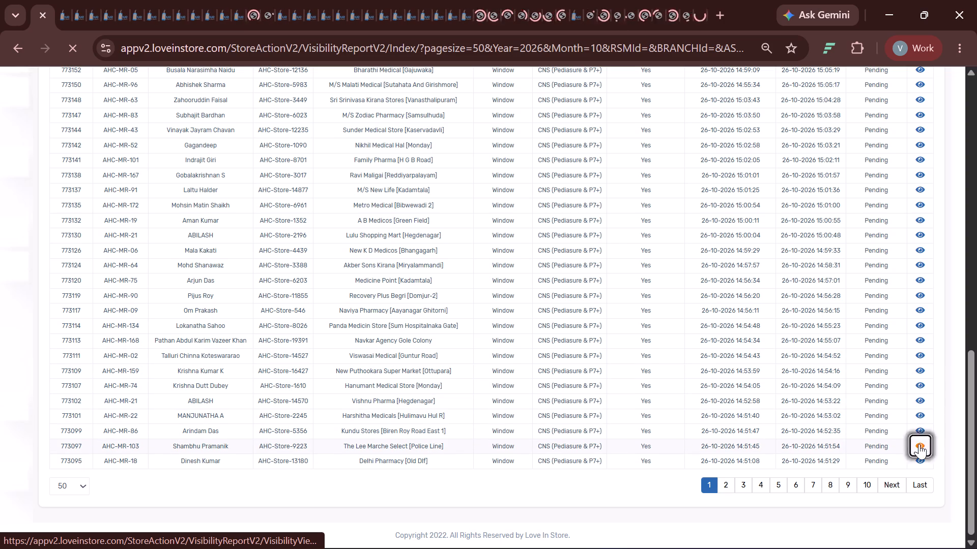
left_click(921, 463, "ctrl")
Go to page 2 of the filtered visibility list.
left_click(724, 485)
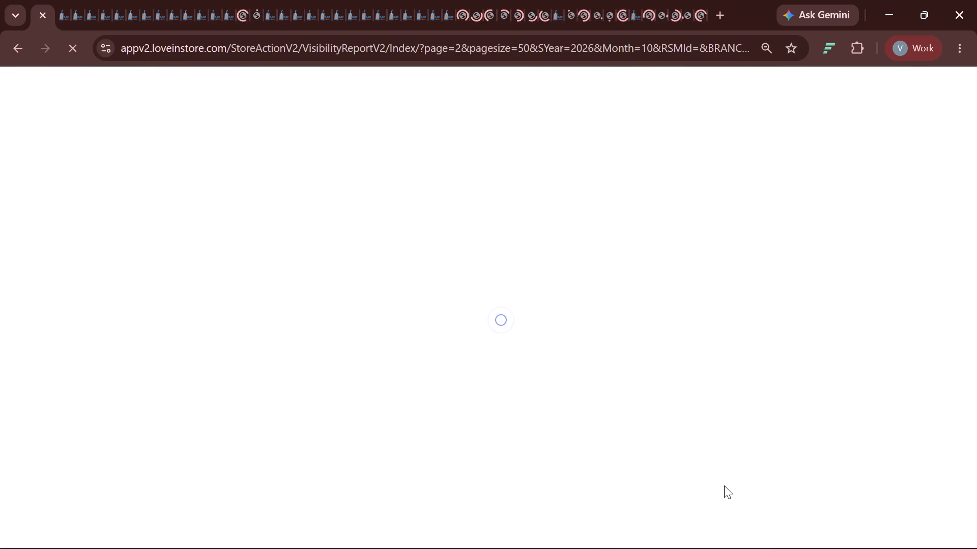
Open the details of each pending visit on page 2 from 773092 down to 773077 in its own tab.
scroll(724, 485, "down", 1)
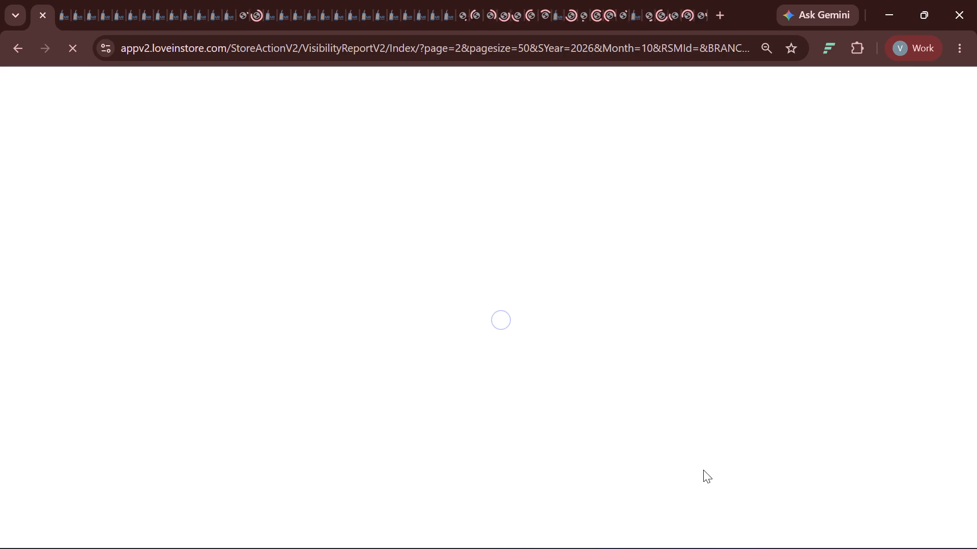
scroll(792, 351, "down", 3)
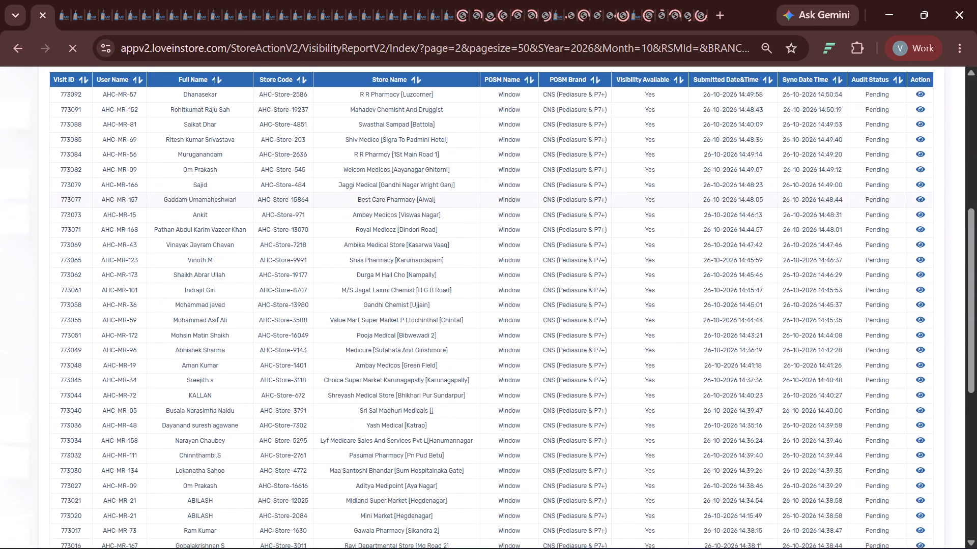
scroll(792, 351, "down", 1)
left_click(924, 84, "ctrl")
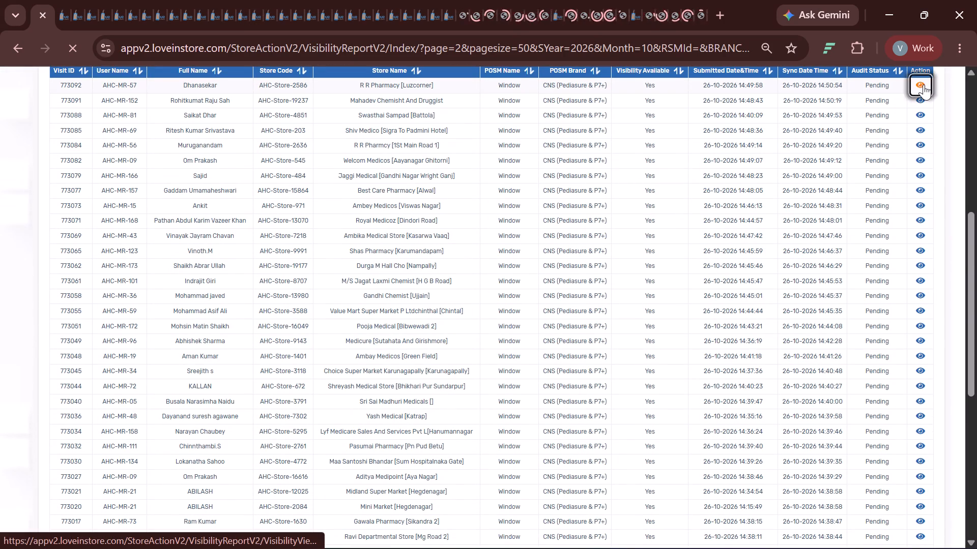
left_click(919, 101, "ctrl")
left_click(919, 111, "ctrl")
left_click(919, 133, "ctrl")
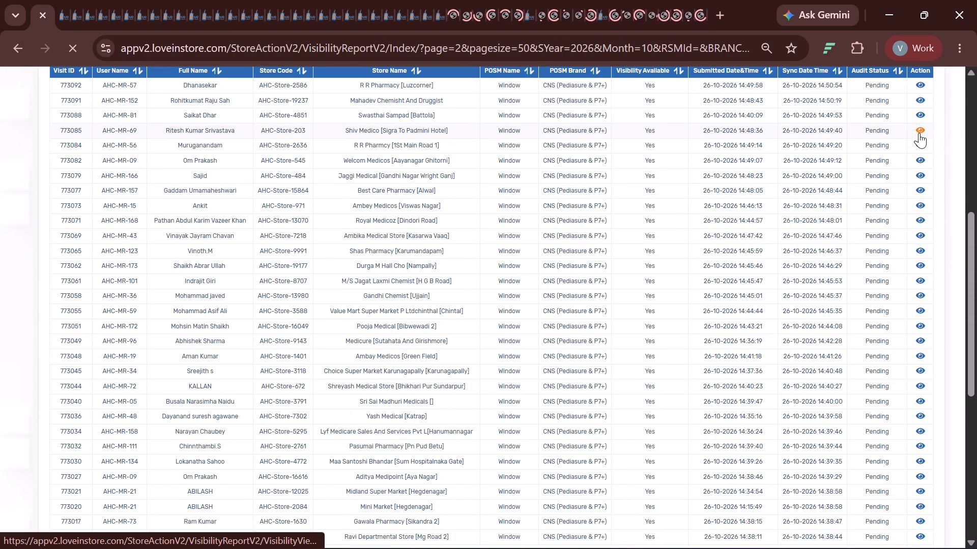
left_click(919, 148, "ctrl")
left_click(920, 161, "ctrl")
left_click(919, 178, "ctrl")
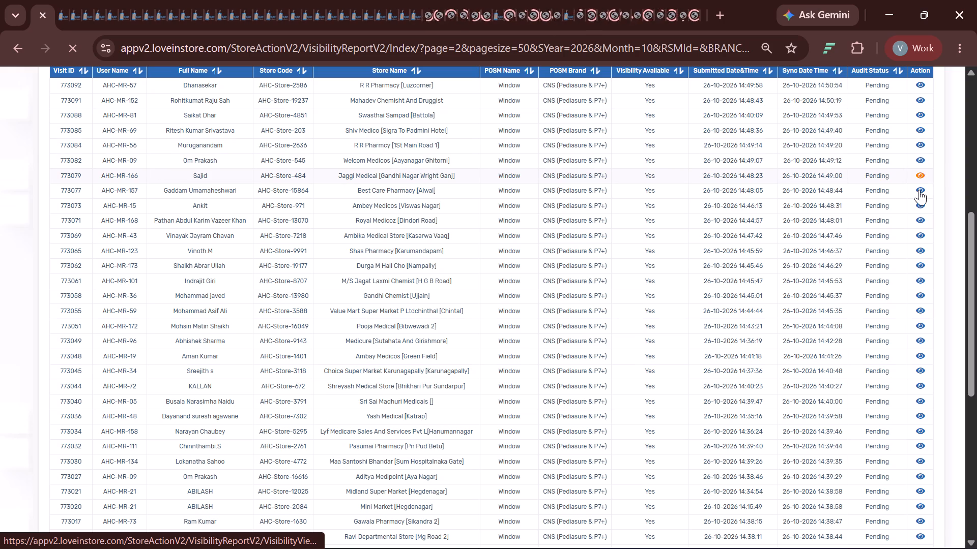
left_click(919, 190, "ctrl")
Open the details of each pending visit on page 2 from 773073 down to 773061 in its own tab.
left_click(920, 207, "ctrl")
left_click(923, 227, "ctrl")
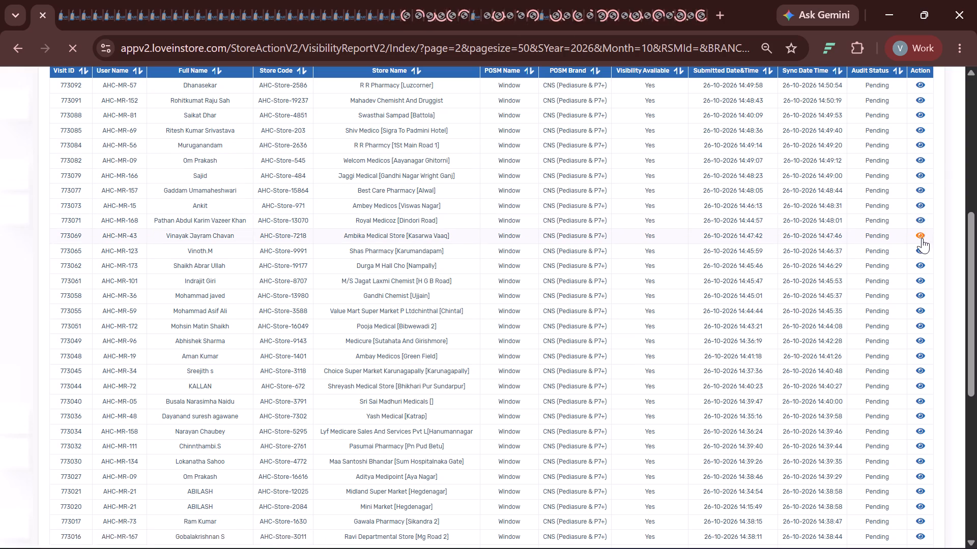
left_click(922, 222, "ctrl")
left_click(922, 233, "ctrl")
left_click(922, 250, "ctrl")
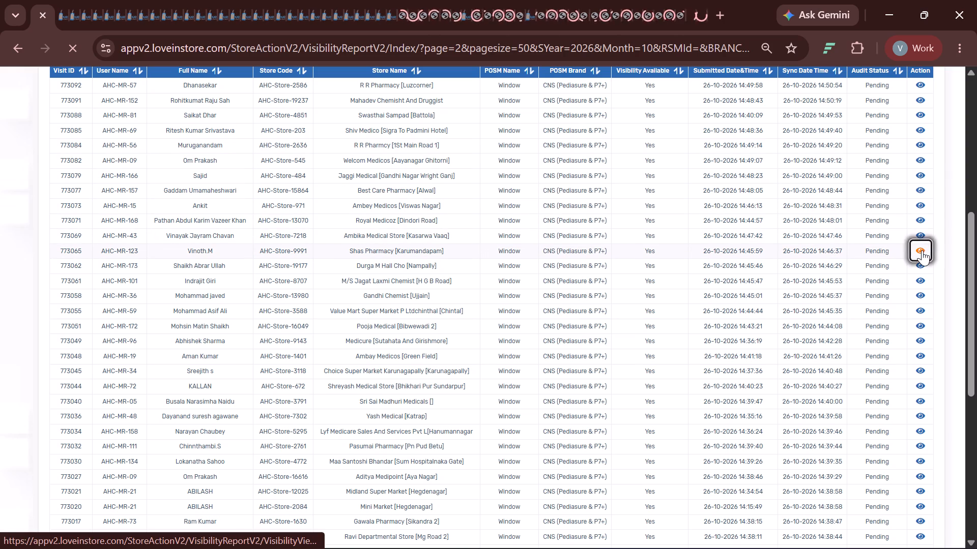
left_click(923, 271, "ctrl")
left_click(923, 269, "ctrl")
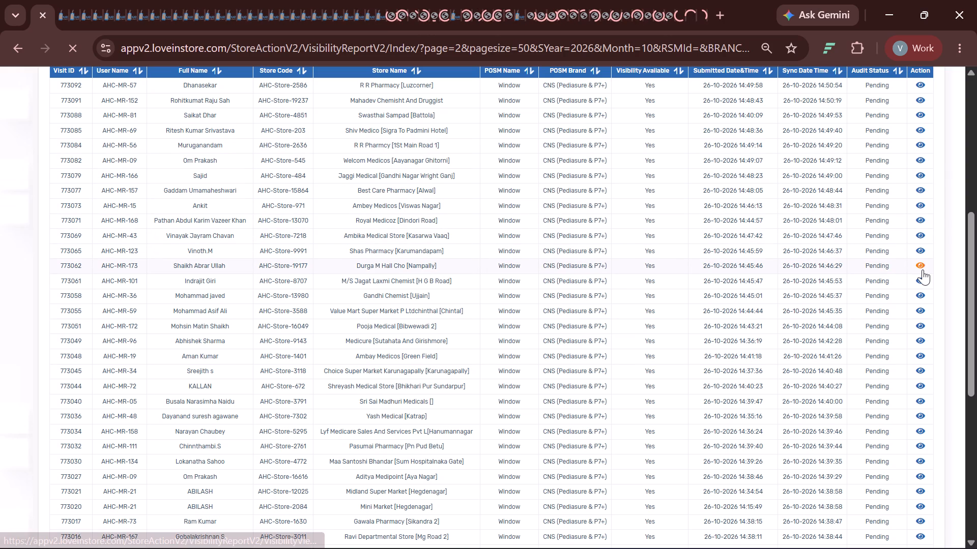
left_click(921, 281, "ctrl")
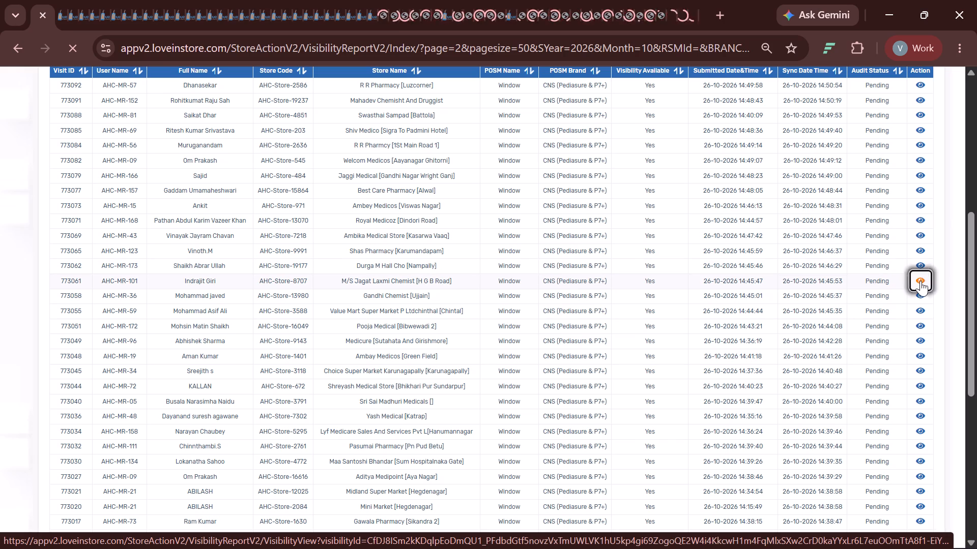
left_click(923, 300, "ctrl")
left_click(923, 309, "ctrl")
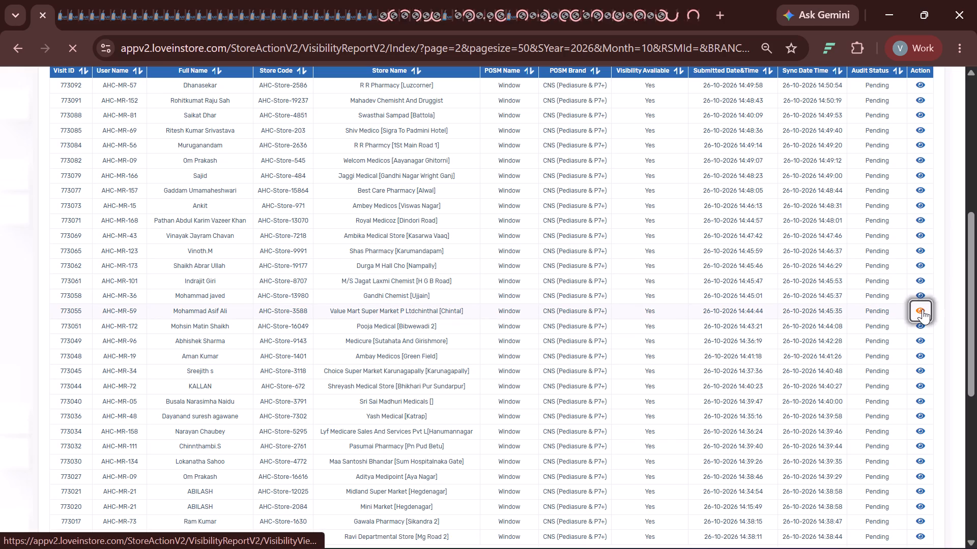
left_click(922, 326, "ctrl")
left_click(921, 340, "ctrl")
left_click(921, 359, "ctrl")
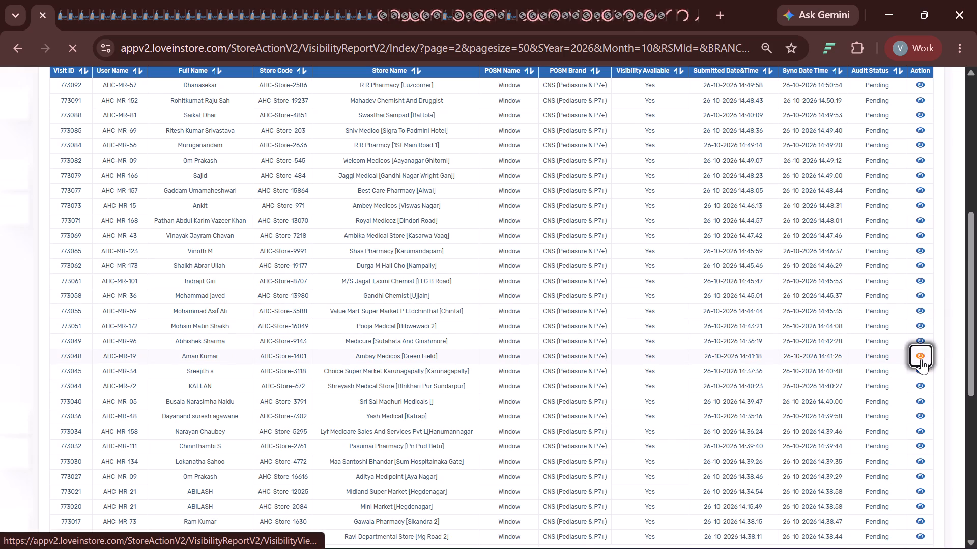
left_click_drag(926, 376, 916, 375, "ctrl")
left_click(916, 375, "ctrl")
left_click(916, 392, "ctrl")
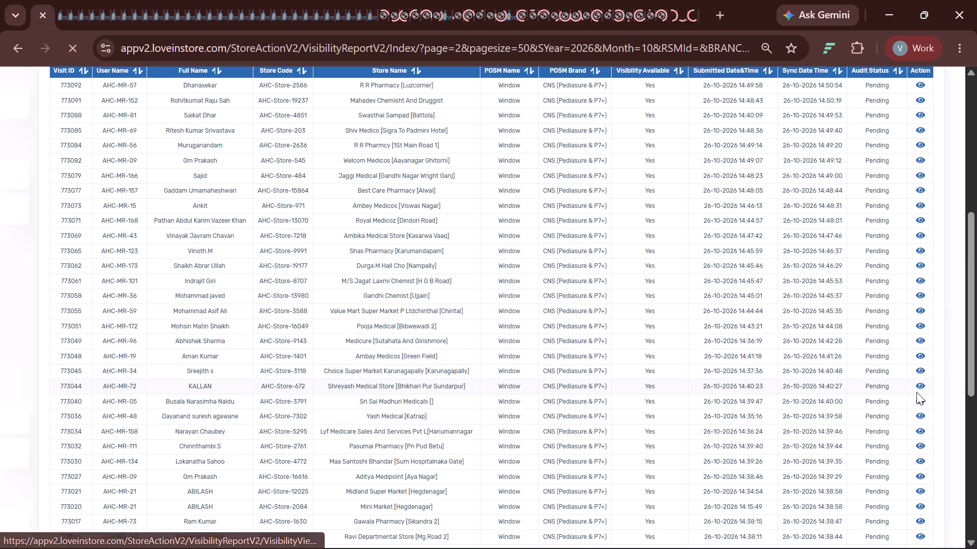
left_click(922, 388, "ctrl")
left_click(922, 401, "ctrl")
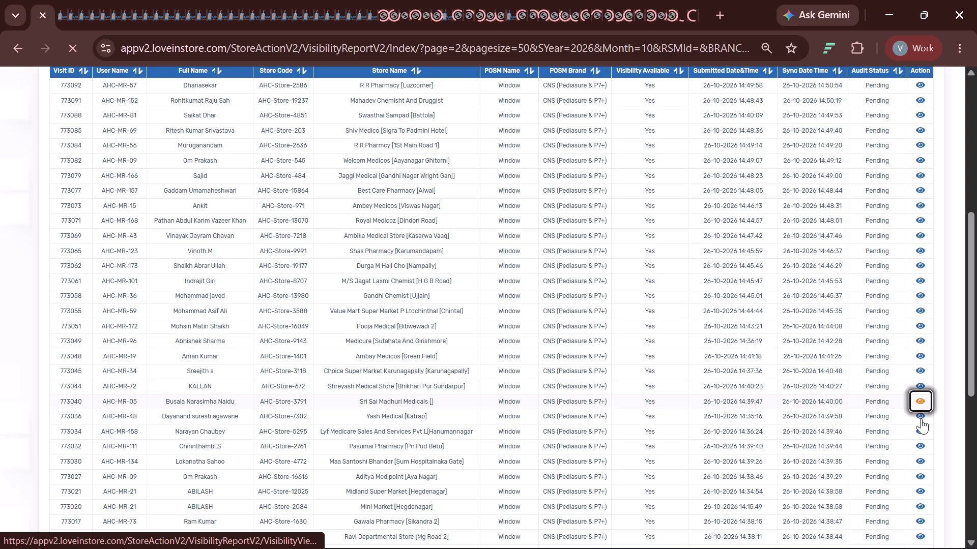
Open the details of each pending visit on page 2 from 773036 down to 773016 in its own tab.
left_click(921, 418, "ctrl")
left_click(921, 432, "ctrl")
left_click(922, 444, "ctrl")
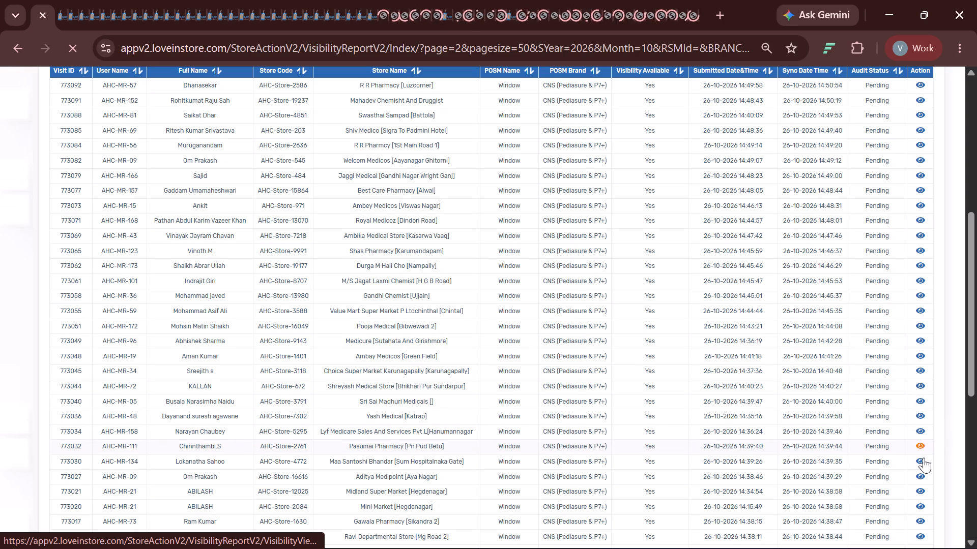
left_click(924, 457, "ctrl")
left_click(924, 472, "ctrl")
left_click(922, 491, "ctrl")
left_click(922, 507, "ctrl")
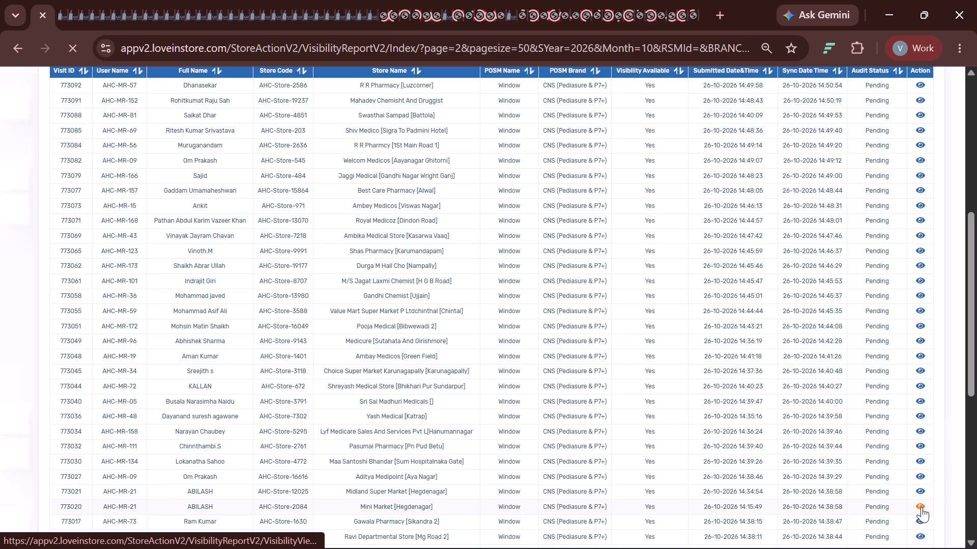
left_click(922, 521, "ctrl")
left_click(922, 537, "ctrl")
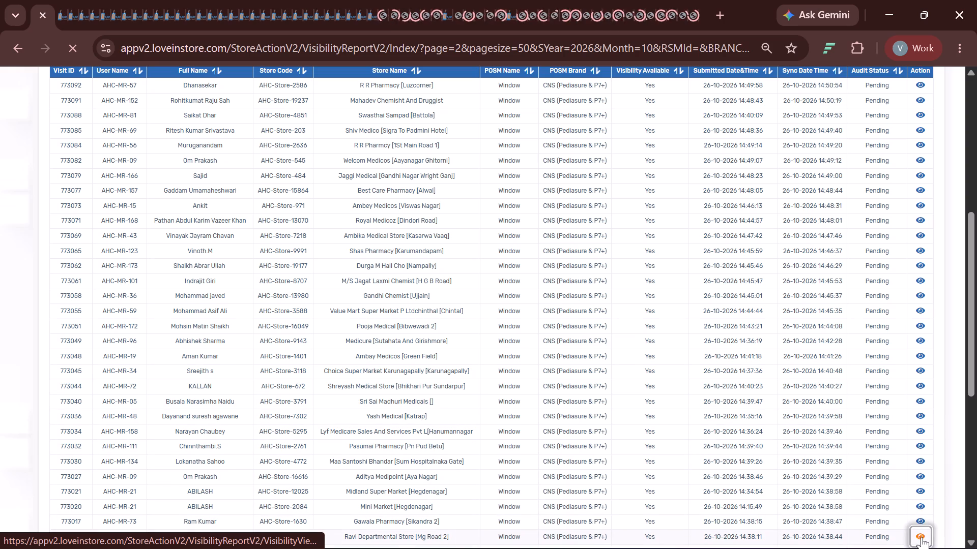
left_click_drag(889, 529, 877, 532, "ctrl")
double_click(877, 532, "ctrl")
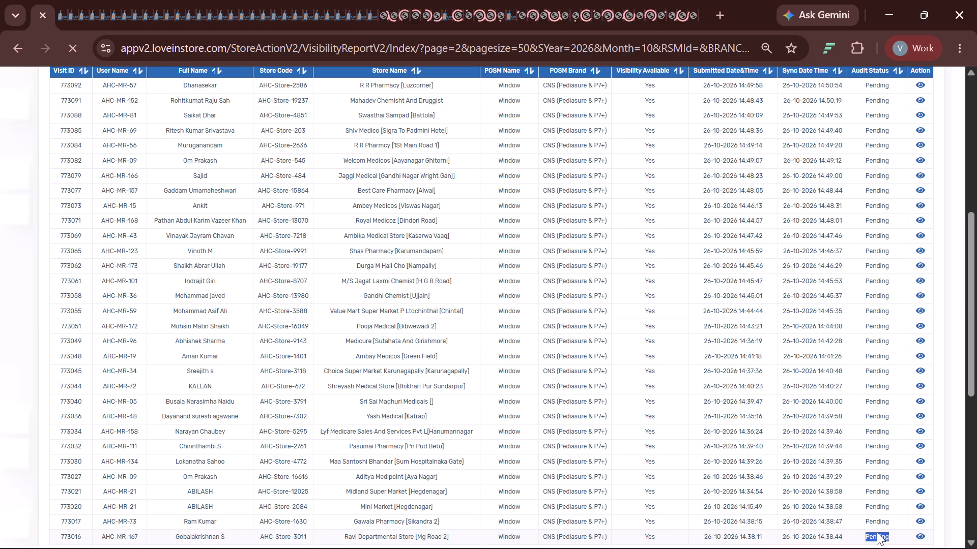
Open the details of each pending visit on page 2 from 773013 down to 772998 in its own tab.
scroll(876, 483, "down", 7)
left_click(926, 188, "ctrl")
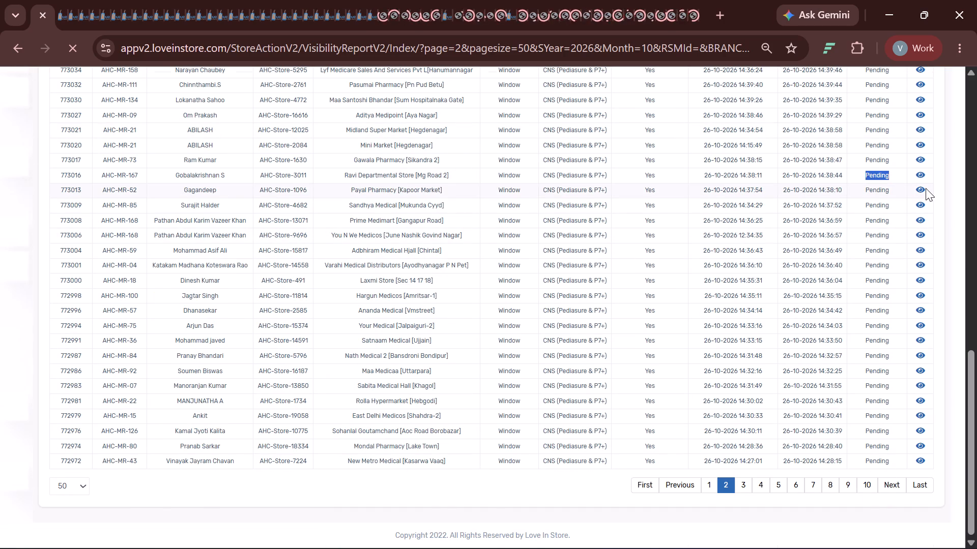
left_click(925, 189, "ctrl")
left_click(923, 190, "ctrl")
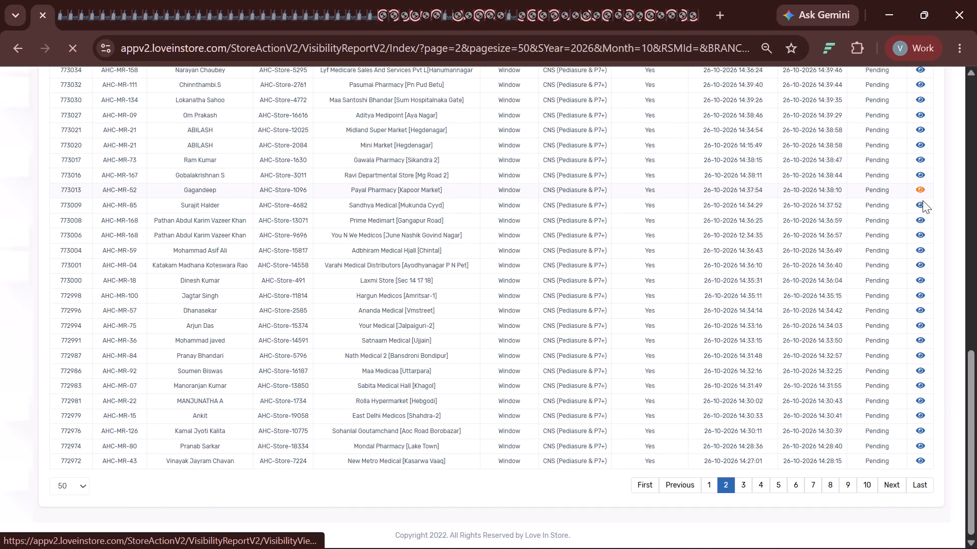
left_click(923, 200, "ctrl")
left_click(922, 217, "ctrl")
left_click(920, 237, "ctrl")
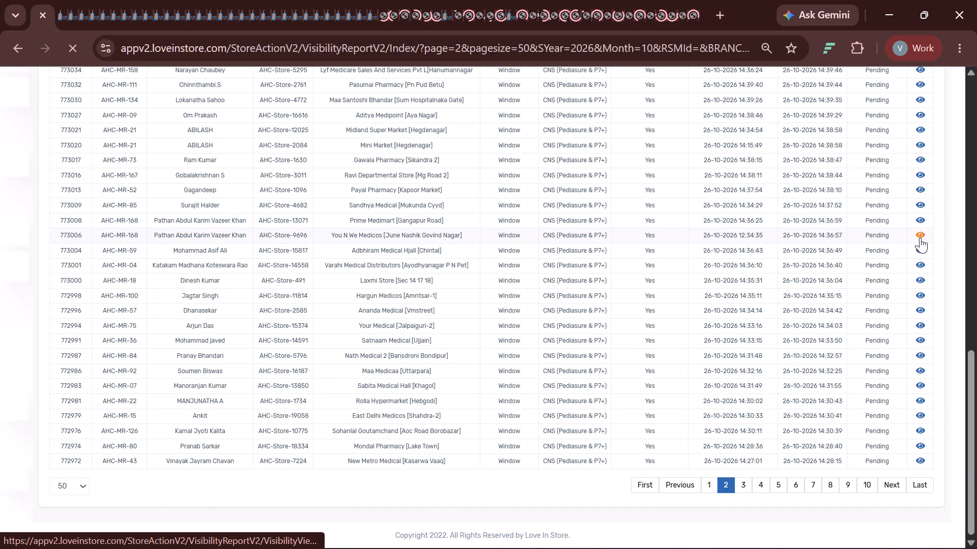
left_click(922, 255, "ctrl")
left_click(921, 267, "ctrl")
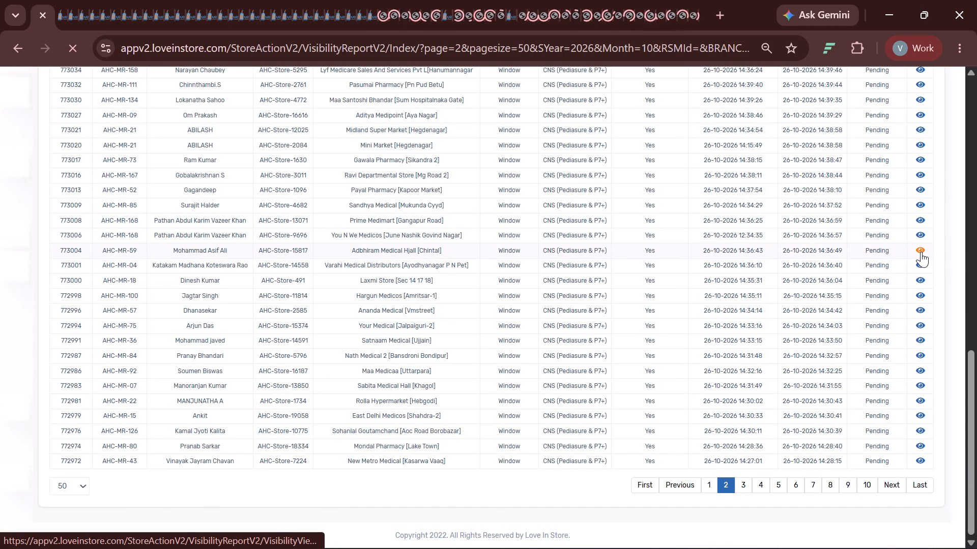
left_click(921, 252, "ctrl")
left_click(921, 276, "ctrl")
left_click(922, 294, "ctrl")
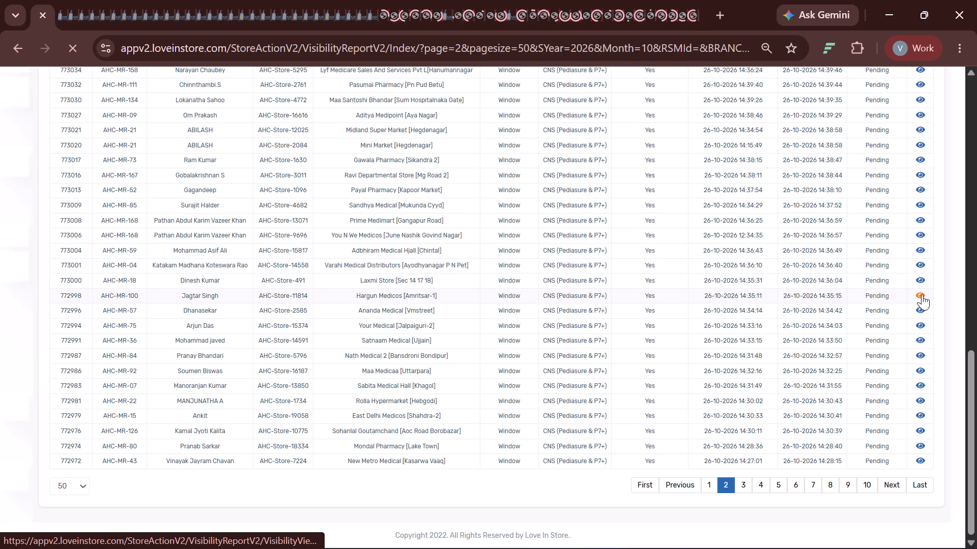
Open the details of each pending visit on page 2 from 772996 down to 772972, the last row, in its own tab.
left_click(922, 309, "ctrl")
left_click(921, 320, "ctrl")
left_click(921, 322, "ctrl")
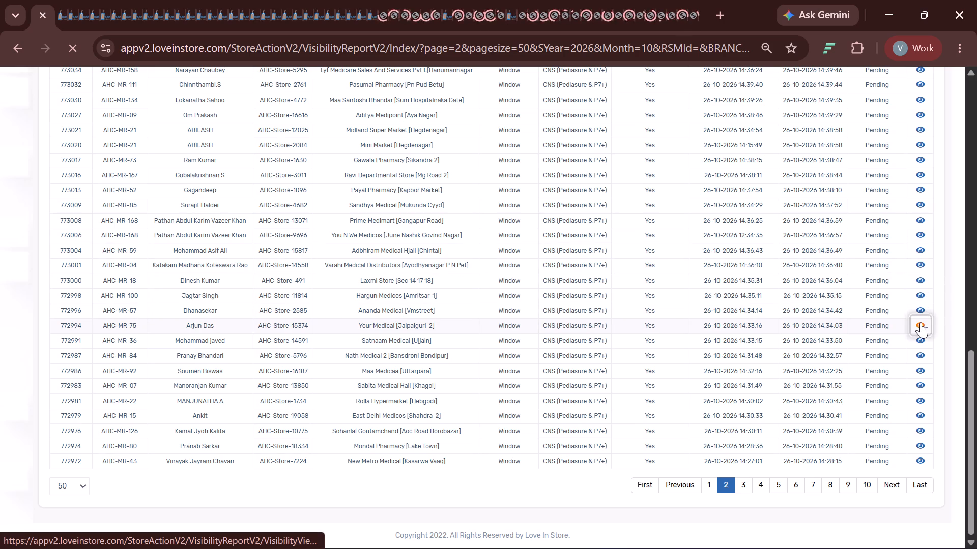
left_click(921, 340, "ctrl")
left_click(921, 351, "ctrl")
left_click(921, 369, "ctrl")
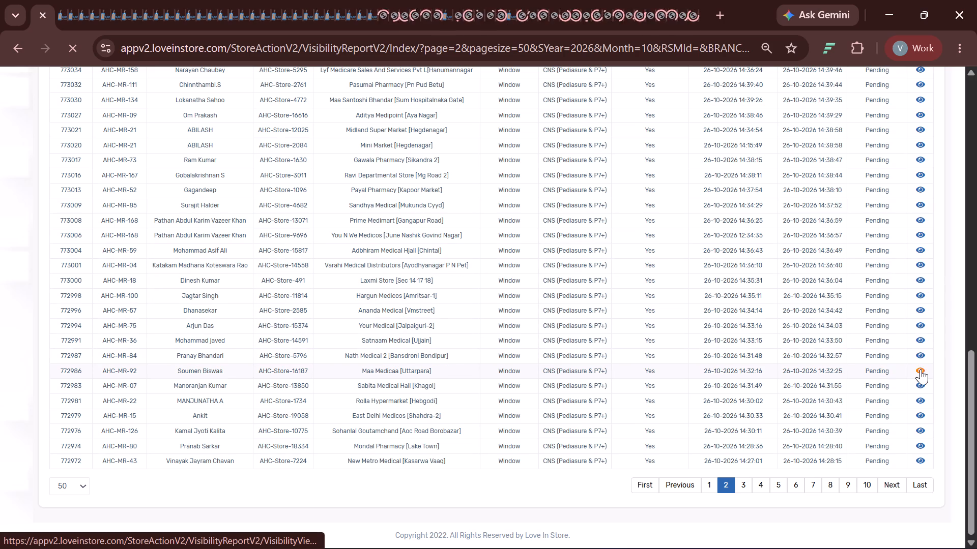
left_click(922, 391, "ctrl")
left_click(922, 391, "ctrl")
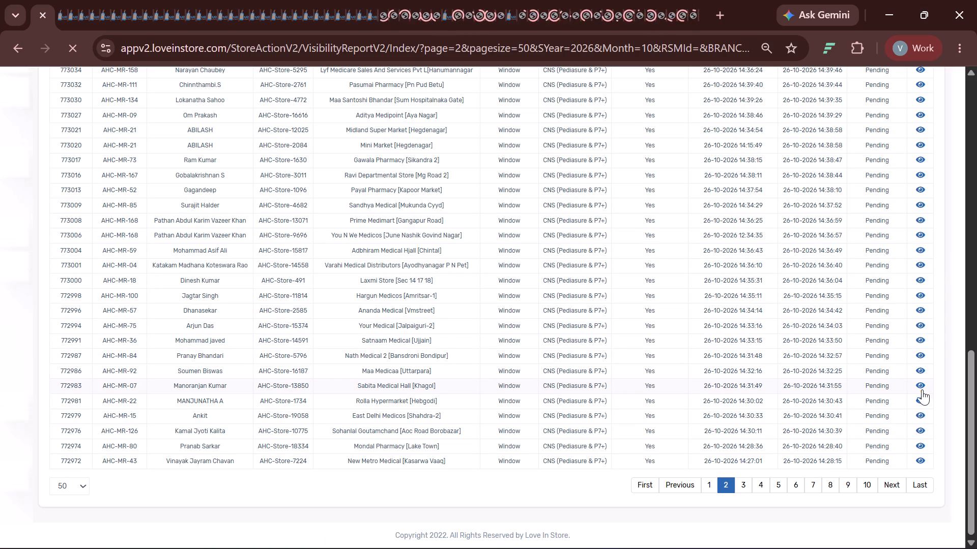
left_click(922, 384, "ctrl")
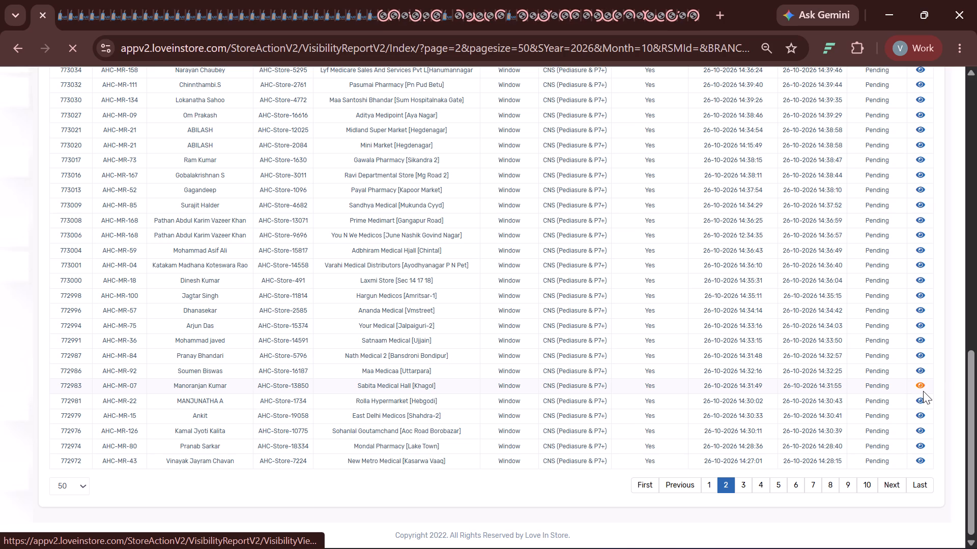
left_click(914, 399, "ctrl")
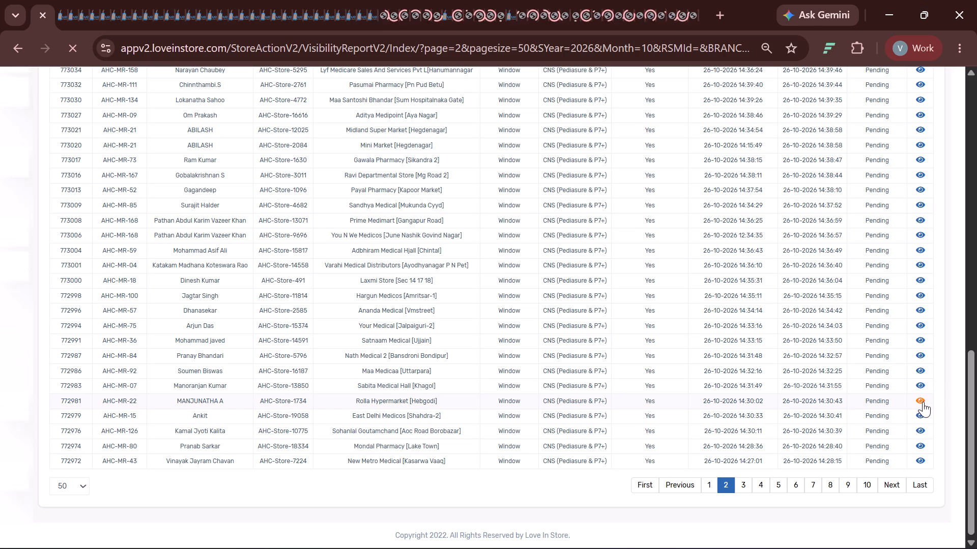
left_click(923, 402, "ctrl")
left_click(925, 413, "ctrl")
left_click(924, 430, "ctrl")
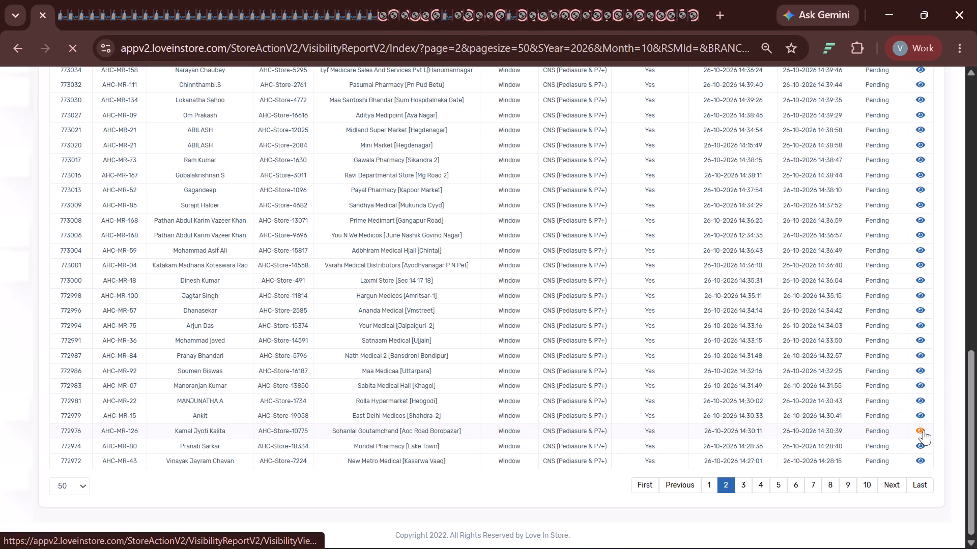
left_click(921, 449, "ctrl")
left_click(921, 462, "ctrl")
Audit visit 773227: POSM, planogram and same-store Yes; stock face-up and eye level No; shelf Yes (Silver & Gold); 3 face-ups; save.
key("ctrl+Tab")
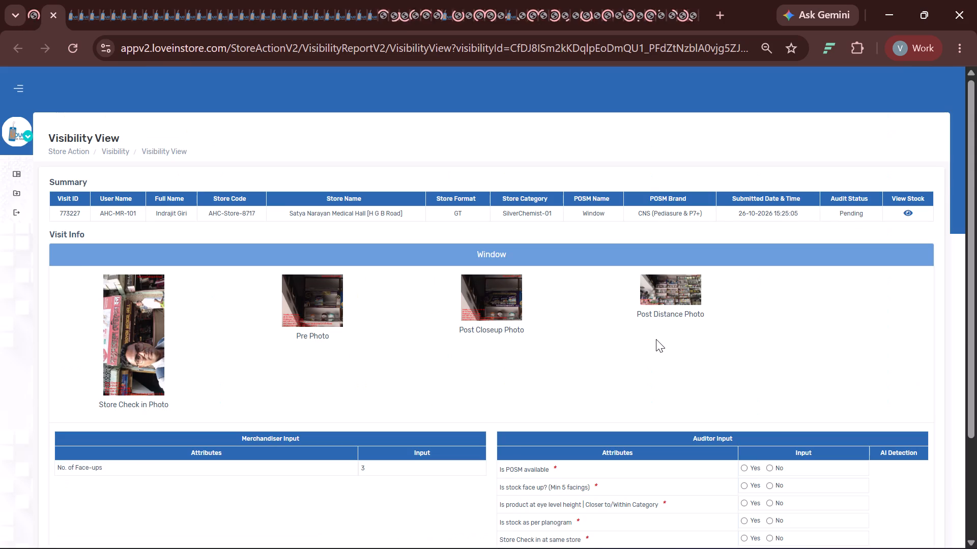
scroll(656, 339, "down", 3)
left_click(748, 341)
key("Tab")
key("Right")
key("Tab")
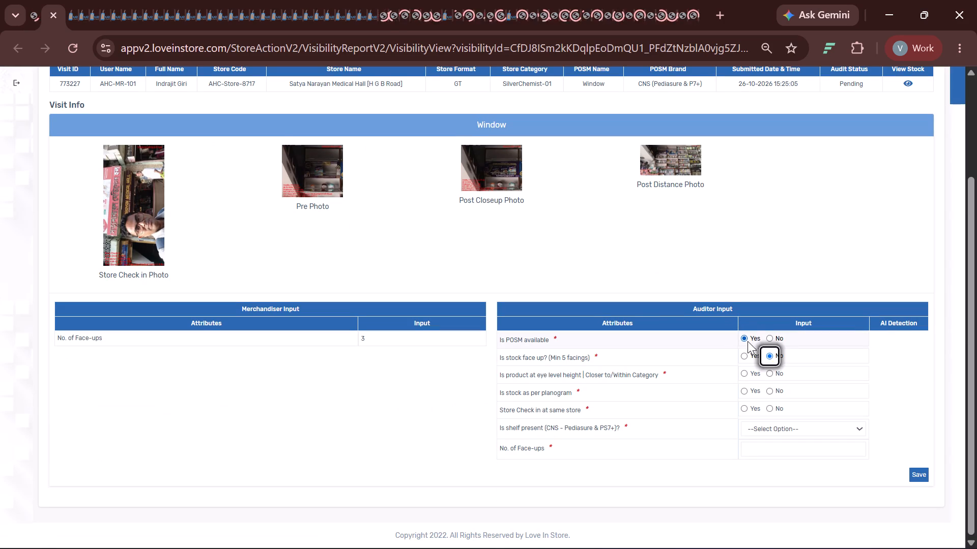
key("Right")
key("Tab")
key("space")
key("Tab")
key("space")
key("Tab")
key("Right")
key("Tab")
key("3")
key("Tab")
key("space")
Audit visit 773209: POSM, stock face-up, planogram and same-store Yes; eye level No; shelf Yes (Silver & Gold); 5 face-ups; save.
key("ctrl+Tab")
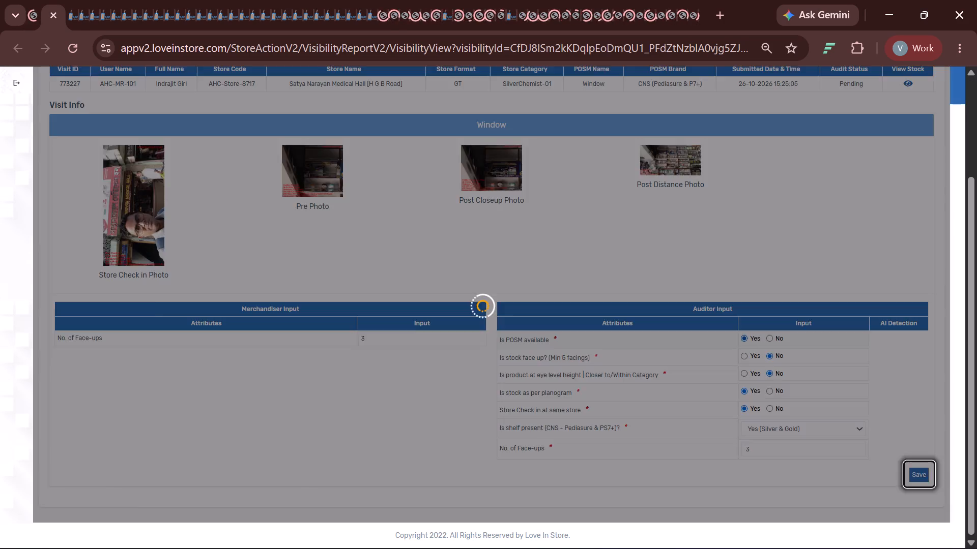
scroll(748, 341, "down", 4)
left_click(748, 341)
key("Tab")
key("space")
key("Tab")
key("Right")
key("Tab")
key("space")
key("Tab")
key("space")
key("Tab")
key("Right")
key("Tab")
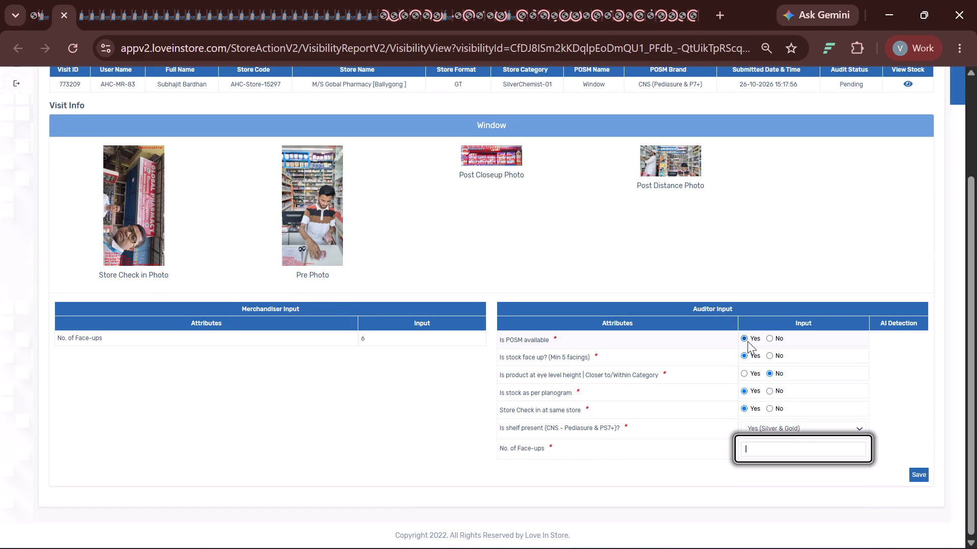
key("5")
key("Tab")
key("space")
Audit visit 773207: POSM, planogram and same-store Yes; stock face-up and eye level No; shelf Yes (Silver & Gold); 4 face-ups; save.
key("ctrl+Tab")
scroll(748, 341, "down", 3)
left_click(748, 341)
key("Tab")
key("space")
key("Tab")
key("Right")
key("shift+Tab")
key("Right")
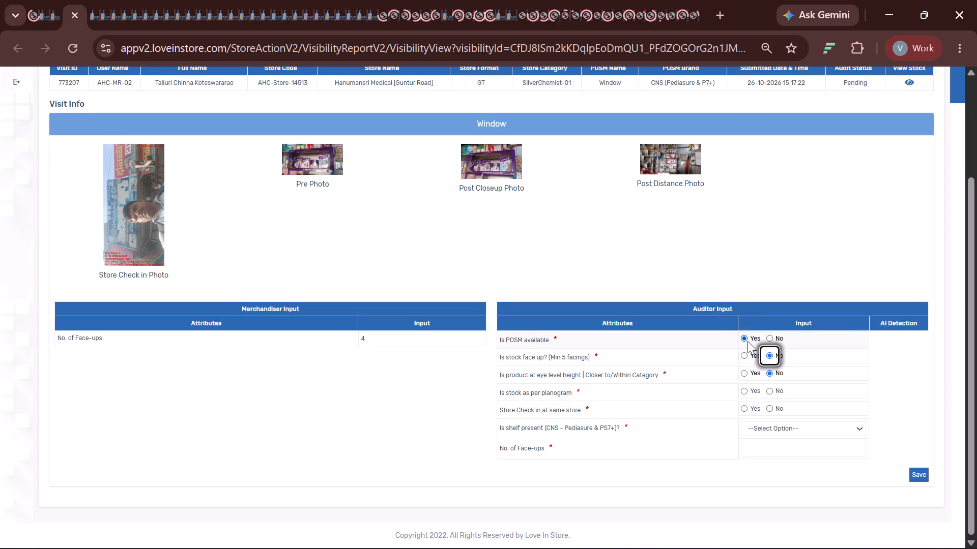
key("Tab")
key("space")
key("Tab")
key("Tab")
key("space")
key("shift+Right")
key("shift+Tab")
key("space")
key("Tab")
key("Right")
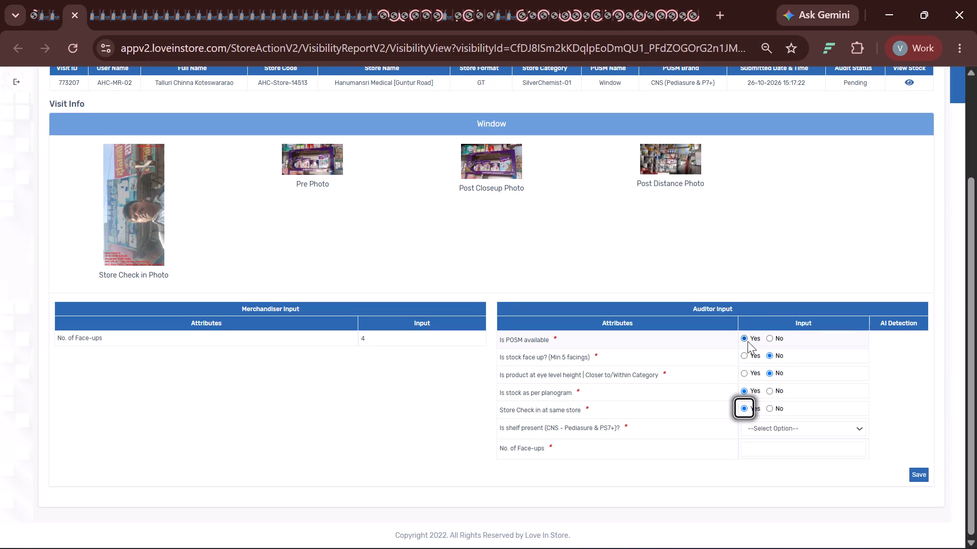
key("Tab")
key("Right")
key("Tab")
key("4")
key("Tab")
key("space")
Audit visit 773205: POSM, stock face-up, planogram and same-store Yes; eye level No; shelf Yes (Silver & Gold); 6 face-ups; save.
key("ctrl+Tab")
scroll(748, 341, "down", 4)
left_click(748, 341)
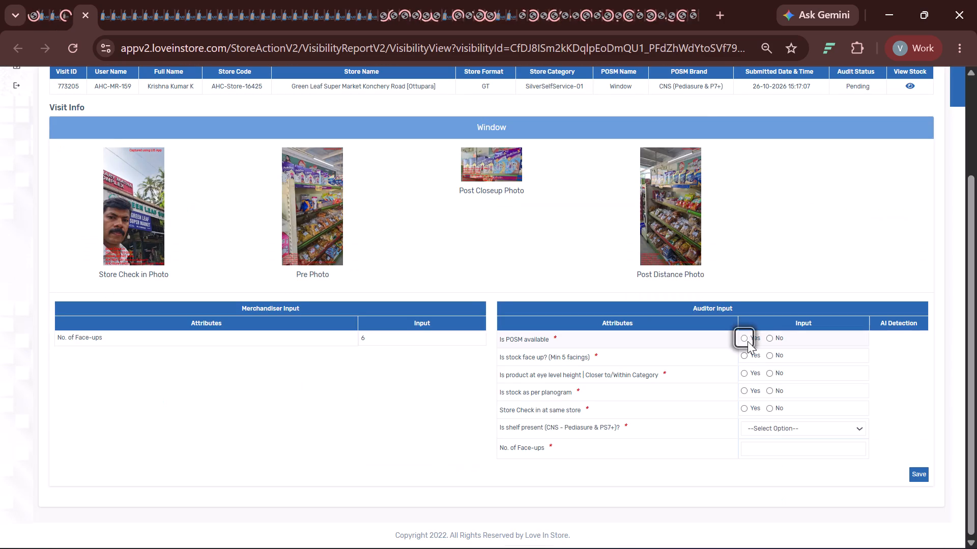
key("Tab")
key("space")
key("Tab")
key("Right")
key("Tab")
key("space")
key("Tab")
key("space")
key("Tab")
key("Right")
key("Tab")
key("6")
key("Tab")
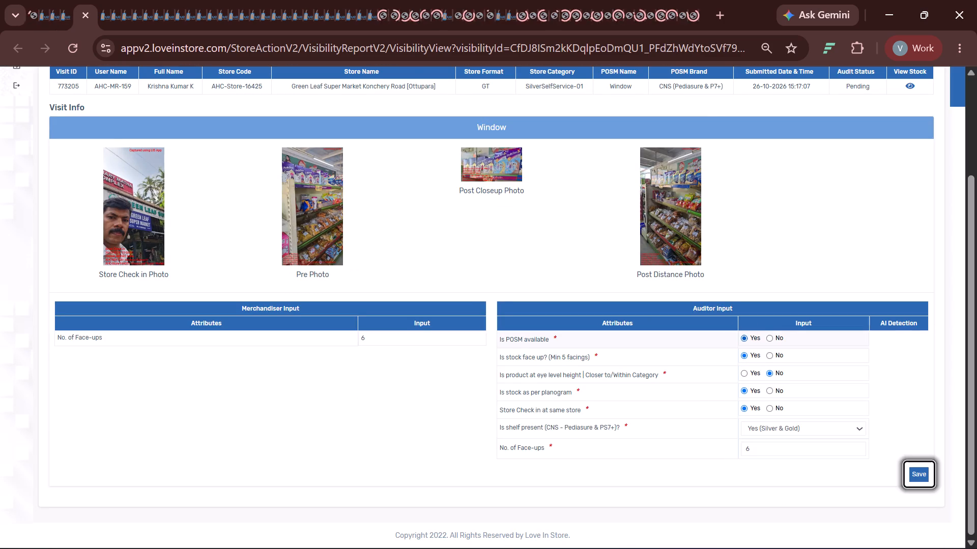
key("space")
Audit visit 773203: POSM, stock face-up, planogram and same-store Yes; eye level No; shelf Yes (Silver & Gold); 5 face-ups; save.
key("ctrl+Tab")
scroll(748, 341, "down", 5)
left_click(748, 341)
key("Tab")
key("Right")
key("Tab")
key("Right")
key("shift+Tab")
key("Right")
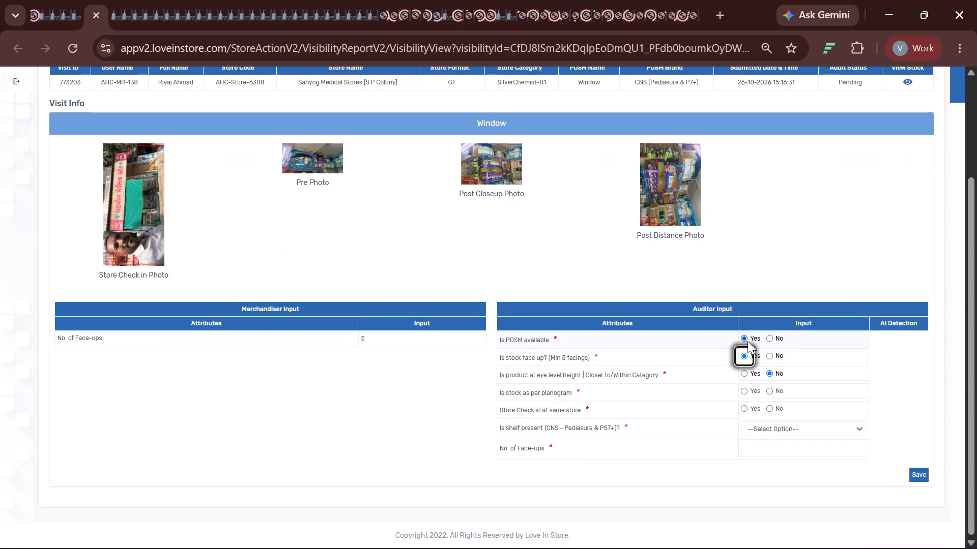
key("Tab")
key("space")
key("Tab")
key("space")
key("Tab")
key("space")
key("Tab")
key("Right")
key("Tab")
key("5")
key("Tab")
key("space")
Audit visit 773201: POSM, stock face-up, planogram and same-store Yes; eye level No; shelf Yes (Silver & Gold); 6 face-ups; save.
key("ctrl+Tab")
scroll(748, 341, "down", 4)
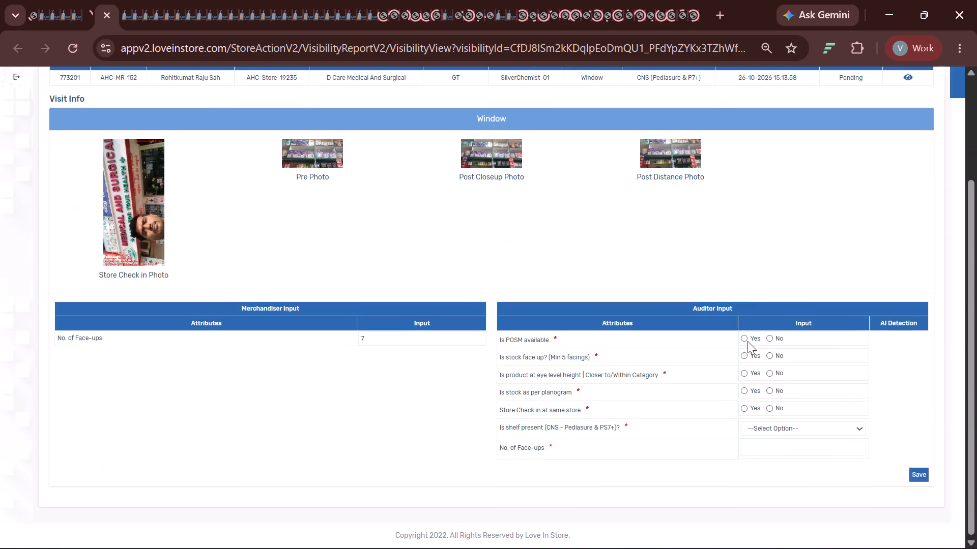
left_click(748, 341)
key("Tab")
key("space")
key("Tab")
key("Right")
key("Tab")
key("space")
key("Tab")
key("space")
key("Tab")
key("Right")
key("Tab")
key("6")
key("Tab")
key("space")
Audit visit 773199: POSM, stock face-up, planogram and same-store Yes; eye level No; shelf Yes (Silver & Gold); 7 face-ups; save.
key("ctrl+Tab")
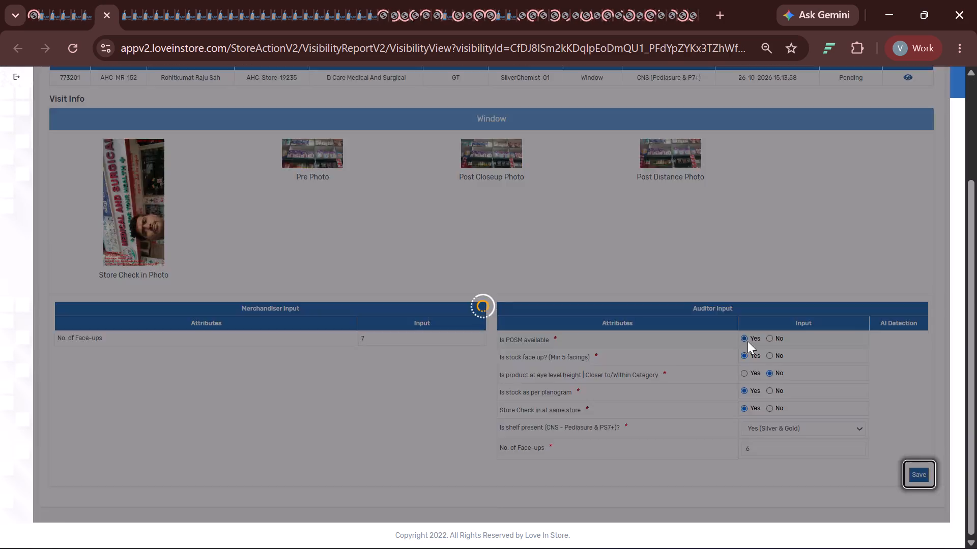
scroll(748, 341, "down", 3)
left_click(748, 341)
key("Tab")
key("space")
key("Tab")
key("Right")
key("Tab")
key("space")
key("Tab")
key("space")
key("Tab")
key("Right")
key("Tab")
key("7")
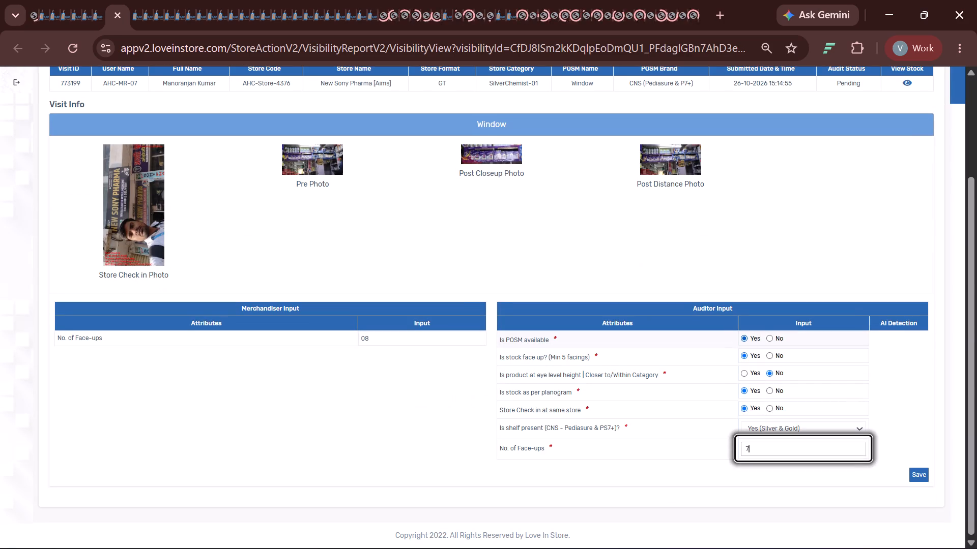
key("Tab")
key("space")
Audit visit 773196: POSM, planogram and same-store Yes; stock face-up and eye level No; shelf Yes (Silver & Gold); 3 face-ups; save.
key("ctrl+Tab")
scroll(748, 341, "down", 3)
left_click(748, 341)
key("Tab")
key("space")
key("Tab")
key("Right")
key("Tab")
key("space")
key("Tab")
key("space")
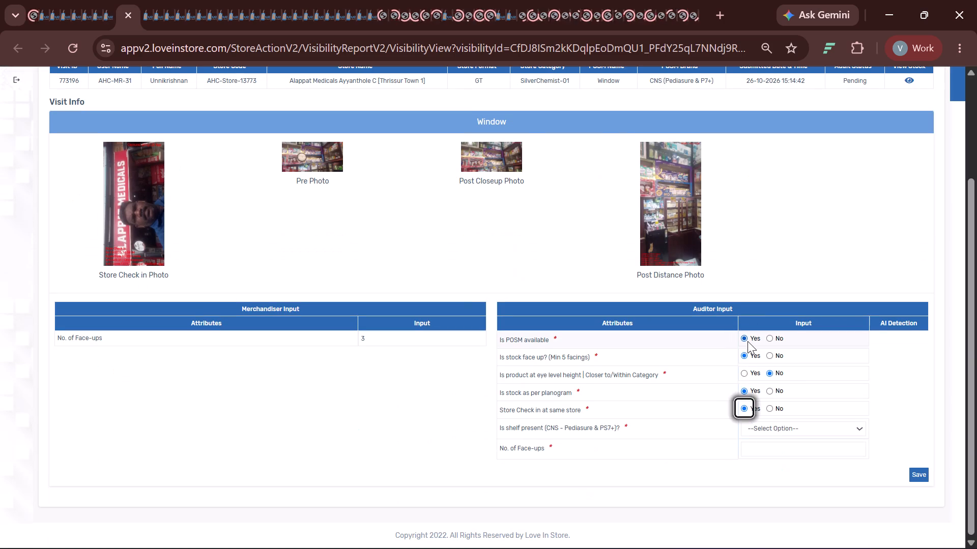
key("shift+Tab")
key("shift+Tab")
key("shift+Tab")
key("Right")
key("Tab")
key("Tab")
key("Tab")
key("Tab")
key("Right")
key("Tab")
key("3")
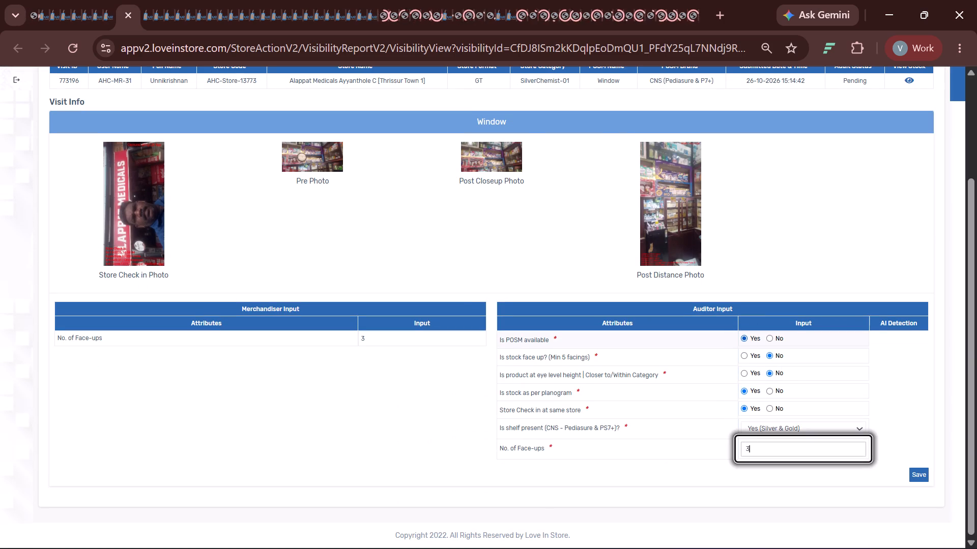
key("Tab")
key("space")
Audit visit 773191: POSM, eye level, planogram and same-store Yes; stock face-up No; shelf Yes (Silver & Gold); 4 face-ups; save.
key("ctrl+Tab")
scroll(748, 341, "down", 4)
left_click(748, 341)
key("Tab")
key("Right")
key("Tab")
key("space")
key("Tab")
key("space")
key("space")
key("Tab")
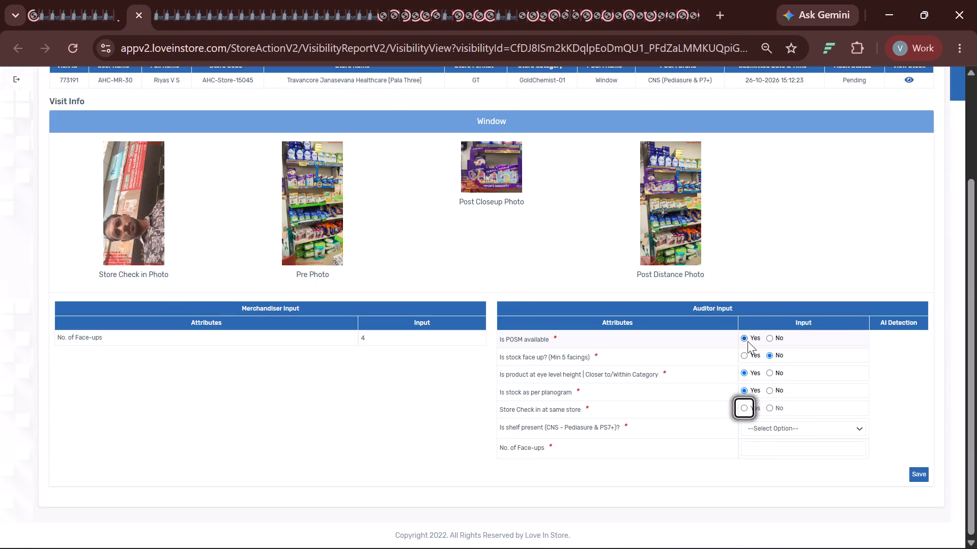
key("space")
key("Tab")
key("Right")
key("Tab")
key("4")
key("Tab")
key("space")
Audit visit 773186: POSM, planogram and same-store Yes; stock face-up and eye level No; shelf Yes (Silver & Gold); 3 face-ups; save.
key("ctrl+Tab")
scroll(748, 341, "down", 2)
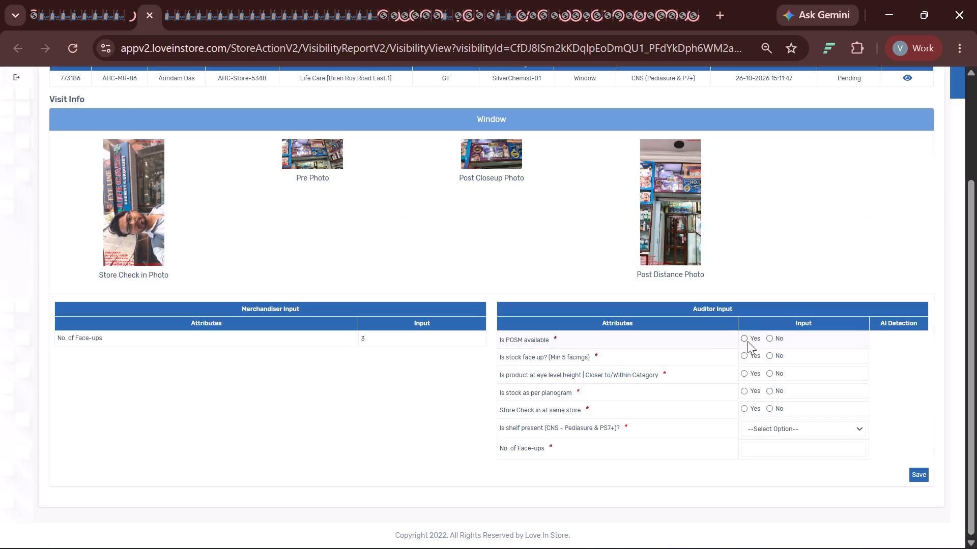
left_click(748, 341)
key("Tab")
key("Tab")
key("shift+Tab")
key("Right")
key("Tab")
key("Right")
key("Tab")
key("space")
key("Tab")
key("space")
key("Tab")
key("Right")
key("Tab")
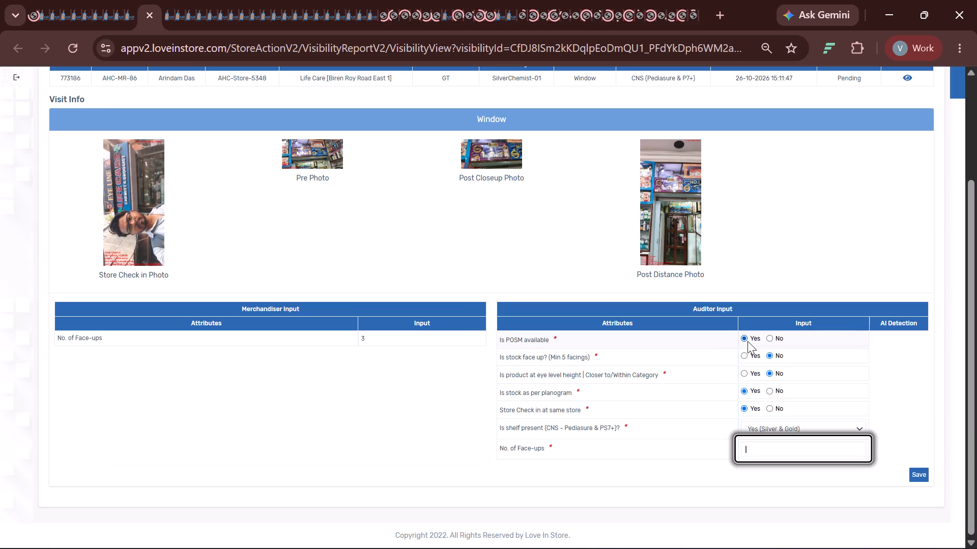
key("3")
key("Tab")
key("space")
Audit visit 773184: POSM, stock face-up, planogram and same-store Yes; eye level No; shelf Yes (Silver & Gold); 5 face-ups; save.
key("ctrl+Tab")
scroll(748, 341, "down", 4)
left_click(748, 341)
key("Tab")
key("space")
key("Tab")
key("Right")
key("Tab")
key("space")
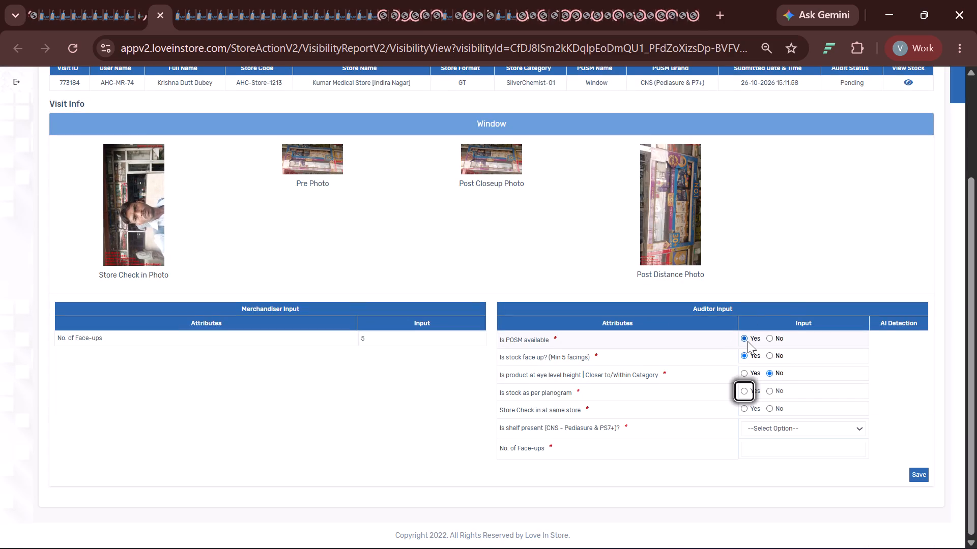
key("Tab")
key("space")
key("Tab")
key("Right")
key("Tab")
key("5")
key("Tab")
key("space")
Audit visit 773182: POSM, stock face-up, planogram and same-store Yes; eye level No; shelf Yes (Silver & Gold); 5 face-ups; save.
key("ctrl+Tab")
scroll(748, 341, "down", 4)
left_click(748, 341)
key("Tab")
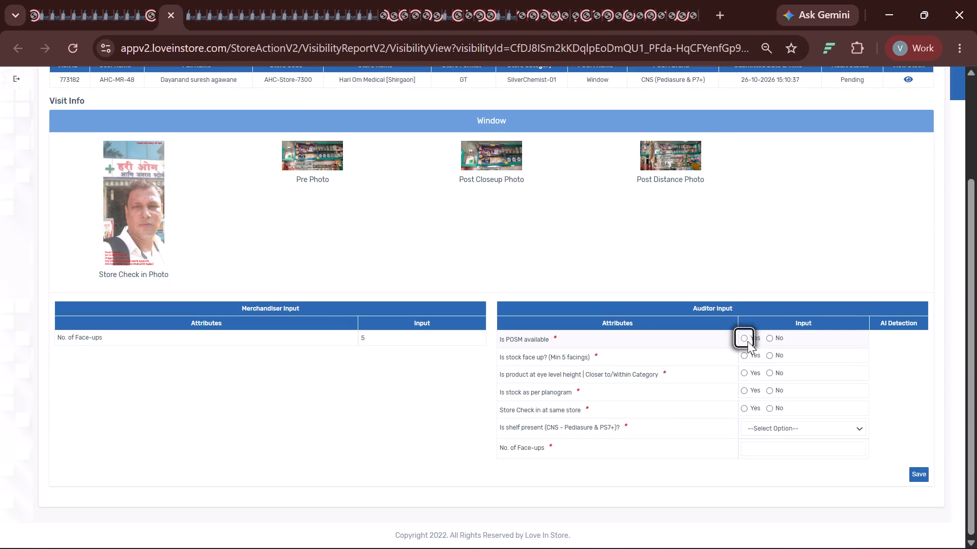
key("space")
key("Tab")
key("Right")
key("Tab")
key("space")
key("Tab")
key("space")
key("Tab")
key("Right")
key("Tab")
key("5")
key("Tab")
key("space")
Audit visit 773178: POSM, planogram and same-store Yes; stock face-up and eye level No; shelf Yes (Silver & Gold); 3 face-ups; save.
key("ctrl+Tab")
scroll(748, 341, "down", 4)
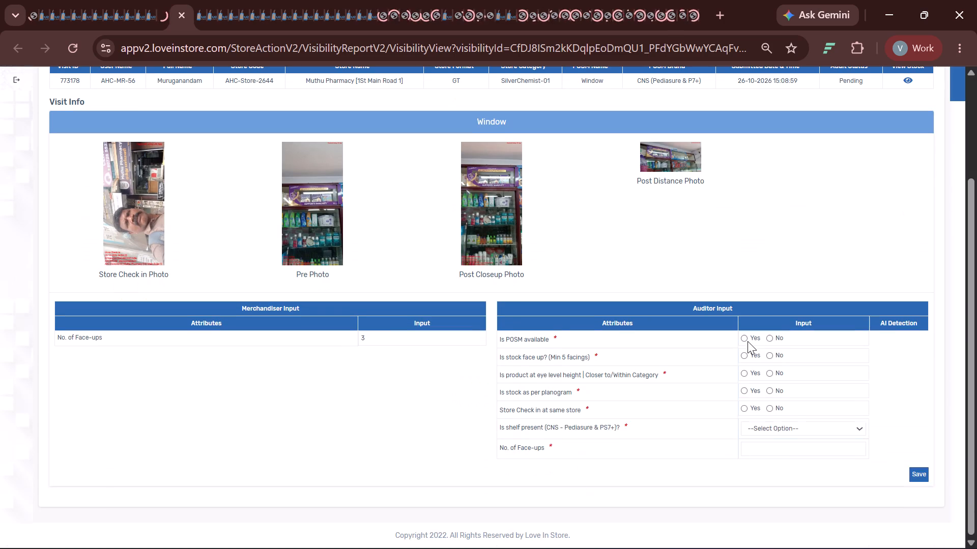
left_click(748, 341)
key("Tab")
key("Right")
key("Tab")
key("Right")
key("Tab")
key("space")
key("Tab")
key("space")
key("Tab")
key("Right")
key("Tab")
key("3")
key("Tab")
key("space")
Audit visit 773172: POSM, planogram and same-store Yes; stock face-up and eye level No; shelf Yes (Silver & Gold); 4 face-ups; save.
key("ctrl+Tab")
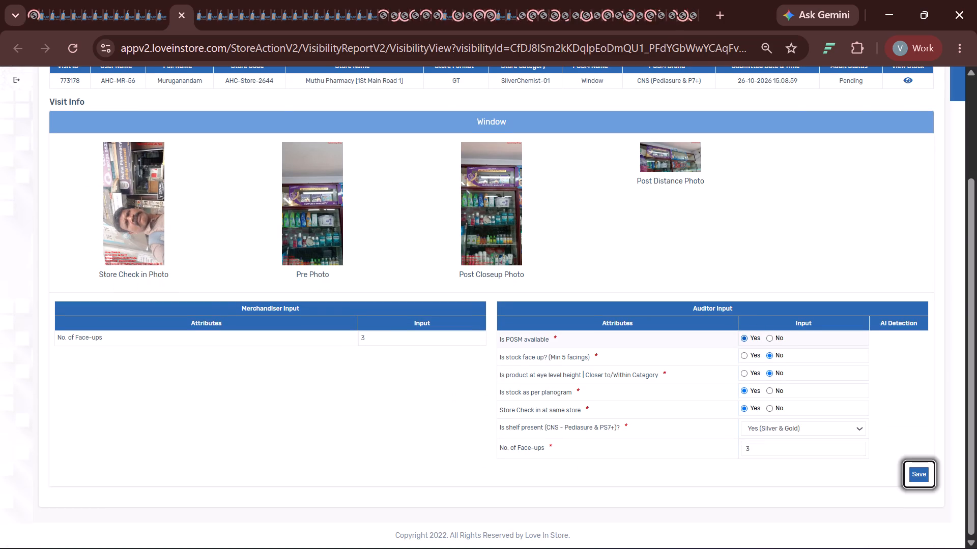
scroll(748, 341, "down", 3)
key("Tab")
key("Right")
key("Tab")
key("Right")
scroll(748, 341, "down", 3)
left_click(748, 341)
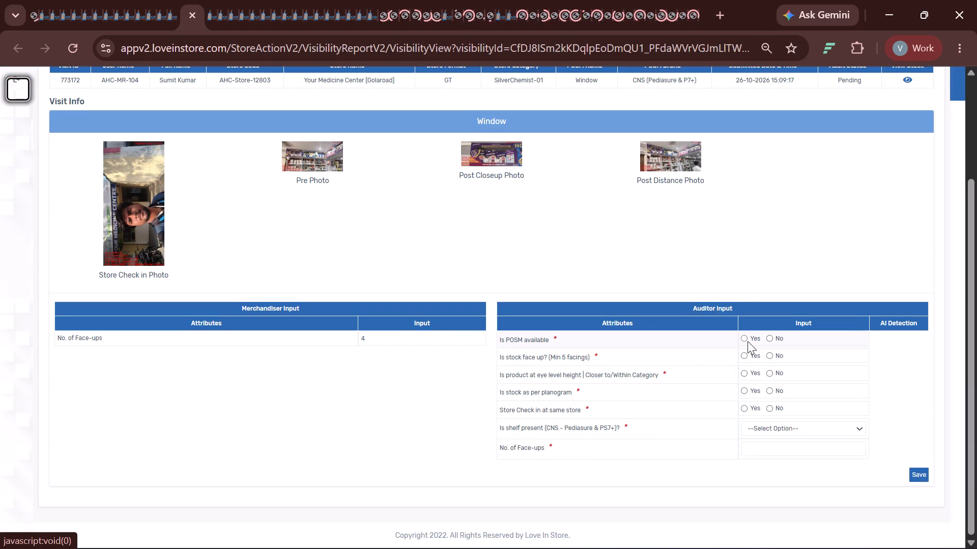
key("Tab")
key("Right")
key("Tab")
key("Right")
key("Tab")
key("space")
key("Tab")
key("space")
key("Tab")
key("Right")
key("Tab")
key("4")
key("Tab")
key("space")
Answer visit 773169's POSM, stock face-up, eye level, planogram and same-store questions Yes, and set shelf to Yes (Silver & Gold).
key("ctrl+Tab")
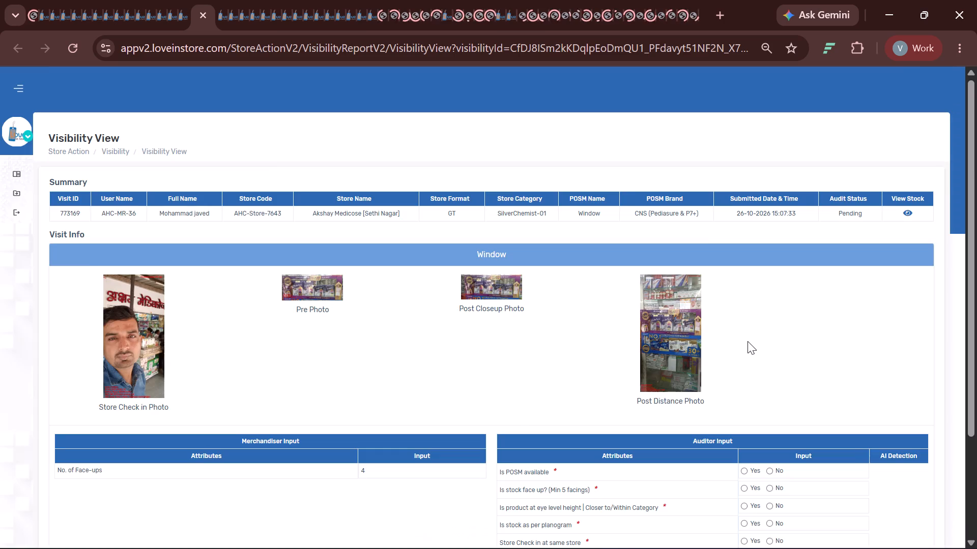
scroll(748, 341, "down", 3)
left_click(748, 341)
key("Tab")
key("space")
key("Tab")
key("space")
key("Tab")
key("space")
key("Tab")
key("space")
key("Tab")
key("Right")
Change visit 773169's stock face-up answer to No, keep eye level Yes, enter 4 face-ups and save.
key("shift+Tab")
key("shift+Tab")
key("shift+Tab")
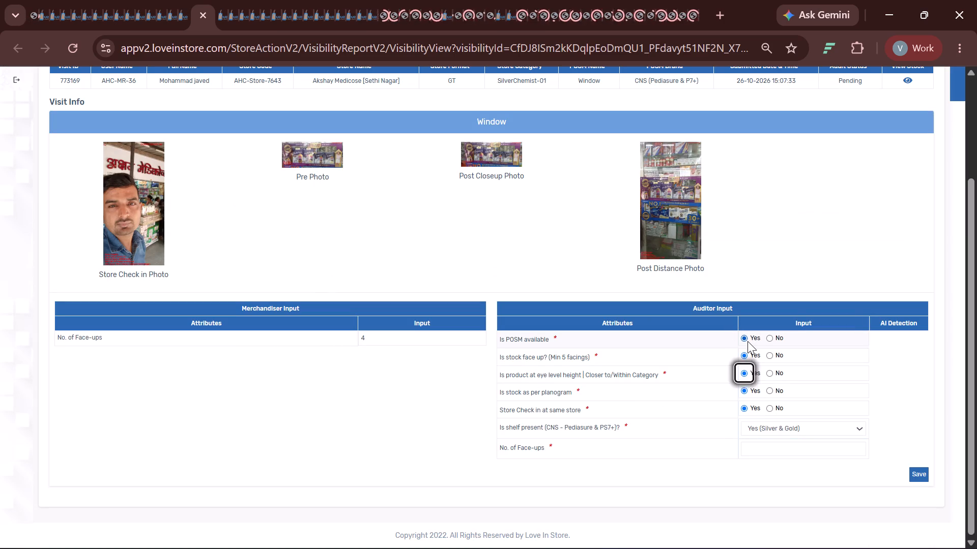
key("Right")
key("Right")
key("shift+Tab")
key("Right")
key("Right")
key("Tab")
key("Tab")
key("Tab")
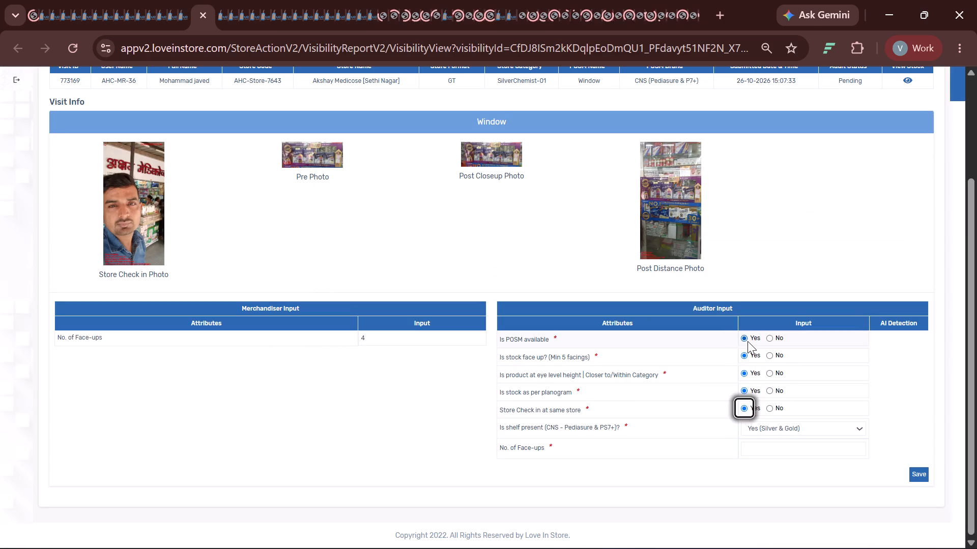
key("shift+Tab")
key("shift+Tab")
key("shift+Tab")
key("Right")
key("Tab")
key("Tab")
key("Tab")
key("Tab")
key("Tab")
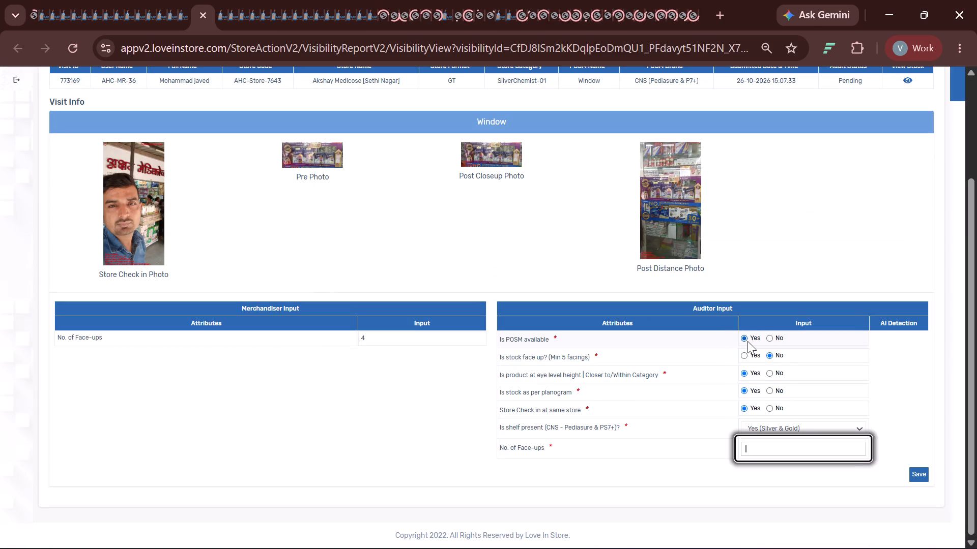
key("4")
key("Tab")
key("space")
Audit visit 773167: POSM, stock face-up, planogram and same-store Yes; eye level No; select the shelf option; 5 face-ups; save.
key("ctrl+Tab")
scroll(748, 341, "down", 1)
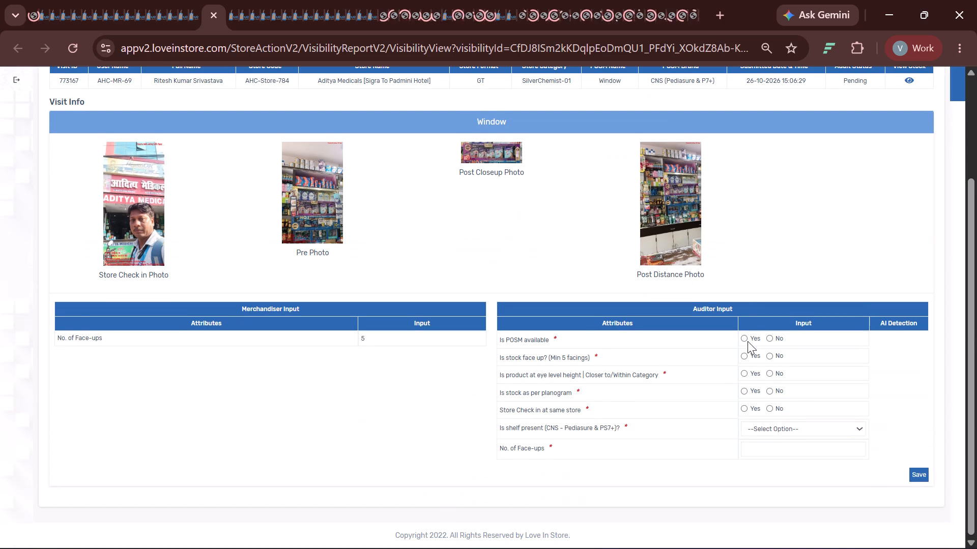
scroll(748, 341, "down", 3)
left_click(748, 341)
key("Tab")
key("space")
key("Tab")
key("Right")
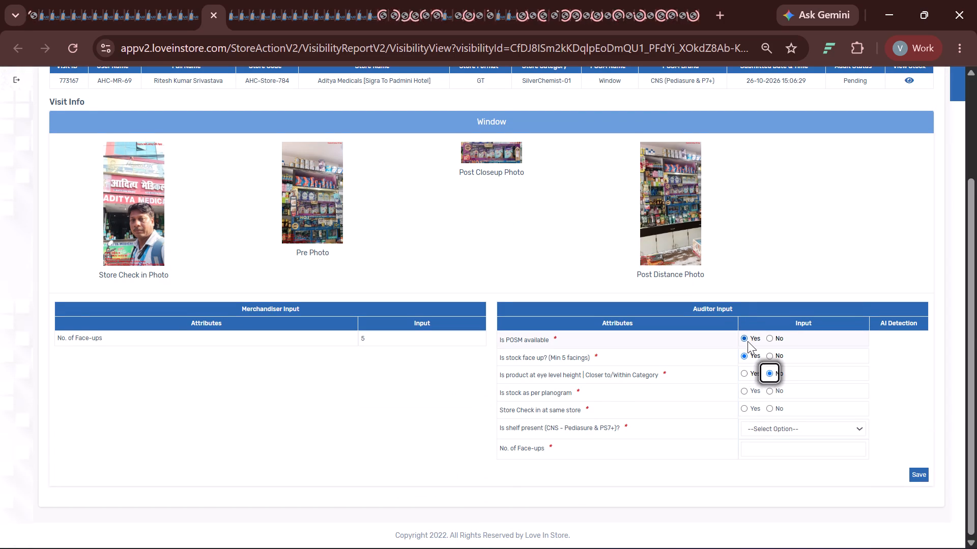
key("Tab")
key("space")
key("Tab")
key("space")
key("Tab")
key("Right")
key("Right")
key("Tab")
key("5")
key("Tab")
key("space")
Audit visit 773165: POSM, stock face-up, planogram and same-store Yes; eye level No; shelf Yes (Silver & Gold); 5 face-ups; save.
key("ctrl+Tab")
scroll(748, 341, "down", 2)
left_click(748, 341)
key("Tab")
key("space")
key("Tab")
key("Right")
key("Tab")
key("space")
key("Tab")
key("space")
key("Tab")
key("Right")
key("Tab")
key("5")
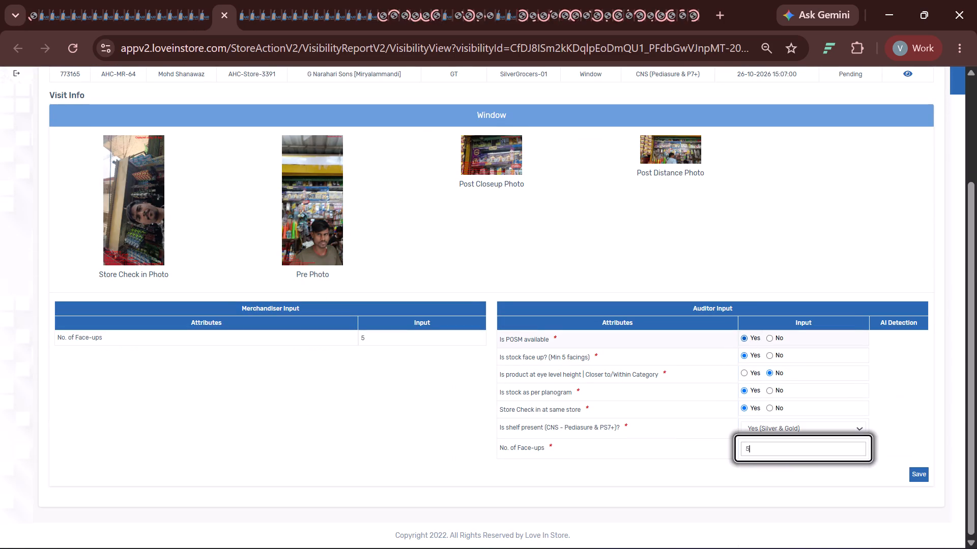
key("Tab")
key("space")
Audit visit 773163: POSM, stock face-up, planogram and same-store Yes; eye level No; select the shelf option; 5 face-ups; save.
key("ctrl+Tab")
scroll(748, 341, "down", 5)
left_click(748, 341)
key("Tab")
key("space")
key("Tab")
key("Right")
key("Tab")
key("space")
key("Tab")
key("space")
key("Tab")
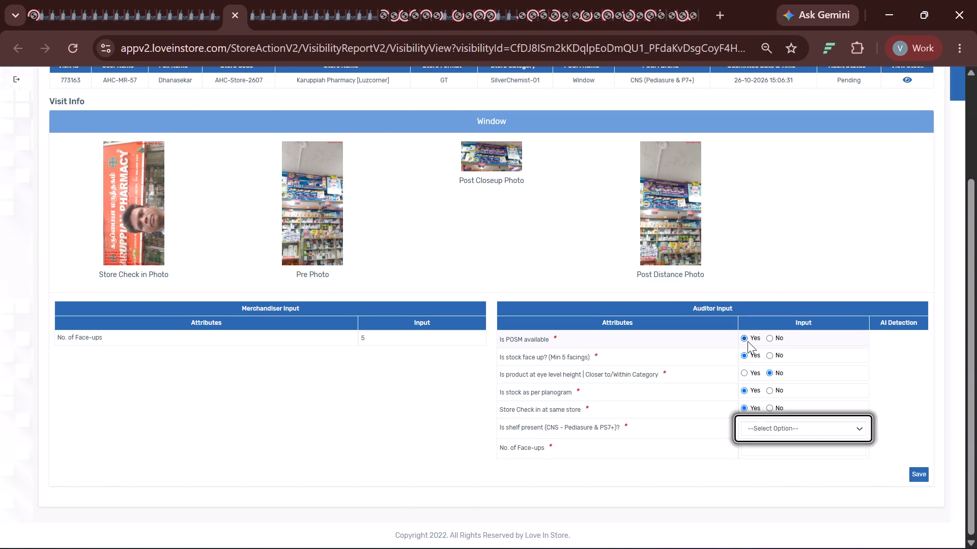
key("Right")
key("Tab")
key("5")
key("Tab")
key("space")
Audit visit 773161: POSM, stock face-up, planogram and same-store Yes; eye level No; shelf Yes (Silver & Gold); 5 face-ups; save.
key("ctrl+Tab")
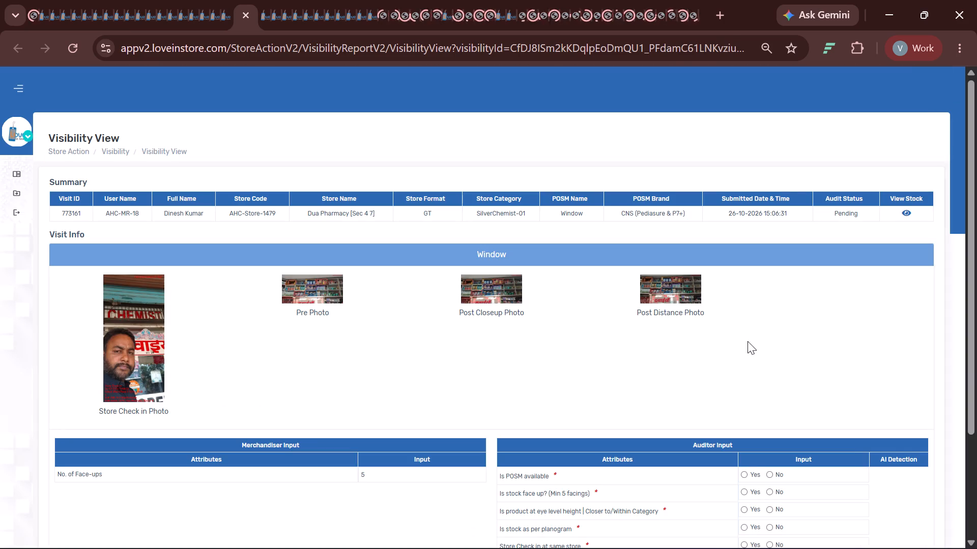
scroll(748, 341, "down", 3)
left_click(748, 341)
key("Tab")
key("space")
key("Tab")
key("Right")
key("Tab")
key("space")
key("Tab")
key("space")
key("Tab")
key("Right")
key("Tab")
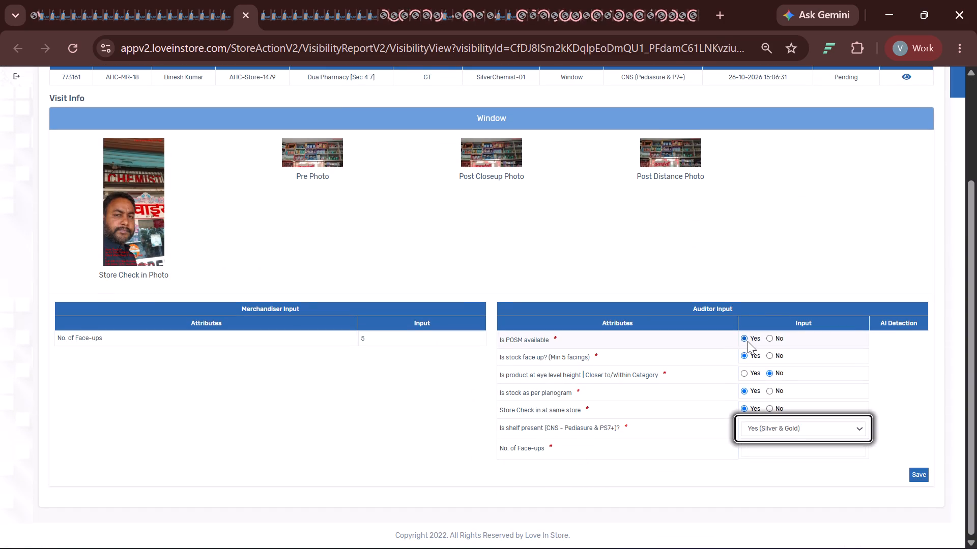
key("5")
key("Tab")
key("space")
Audit visit 773158: POSM, stock face-up and eye level No; planogram and same-store Yes; select the first shelf option; 4 face-ups; save.
key("ctrl+Tab")
scroll(748, 341, "down", 3)
left_click(748, 341)
key("Right")
key("Tab")
key("Right")
key("Tab")
key("Right")
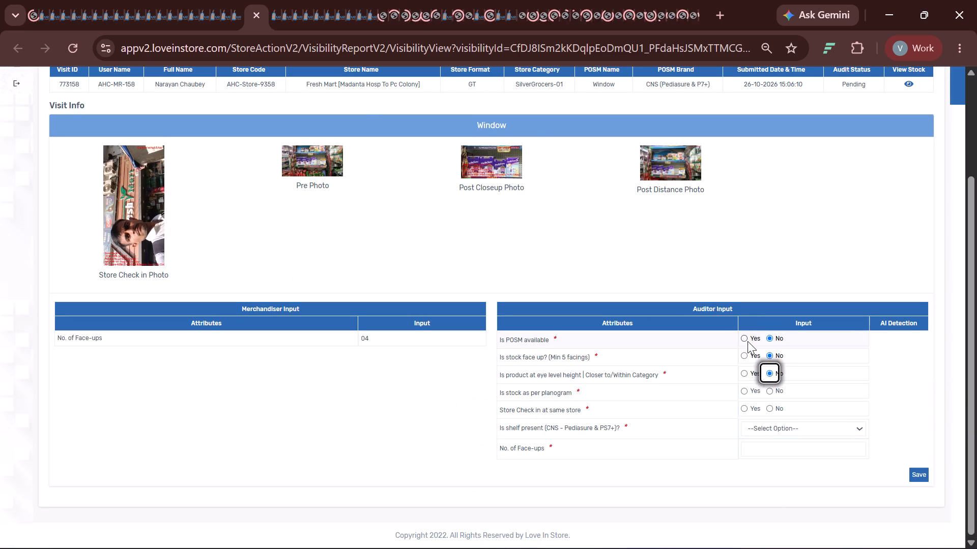
key("Tab")
key("space")
key("Tab")
key("space")
key("Tab")
key("Right")
key("Tab")
key("4")
key("Tab")
key("space")
Audit visit 773155: POSM, stock face-up, planogram and same-store Yes; eye level No; select the first shelf option; 6 face-ups; save.
key("ctrl+Tab")
scroll(748, 341, "down", 4)
left_click(748, 341)
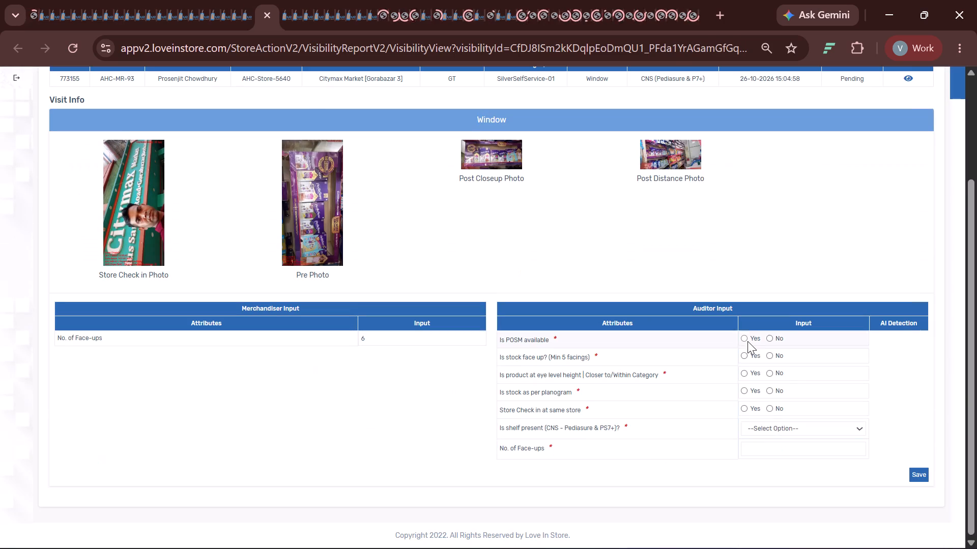
key("Tab")
key("space")
key("Tab")
key("Right")
key("Tab")
key("space")
key("Tab")
key("space")
key("Tab")
key("Right")
key("Tab")
key("6")
key("Tab")
key("space")
Audit visit 773153: POSM, stock face-up, planogram and same-store Yes; eye level No; shelf Yes (Silver & Gold); 5 face-ups; save.
key("ctrl+Tab")
scroll(748, 341, "down", 2)
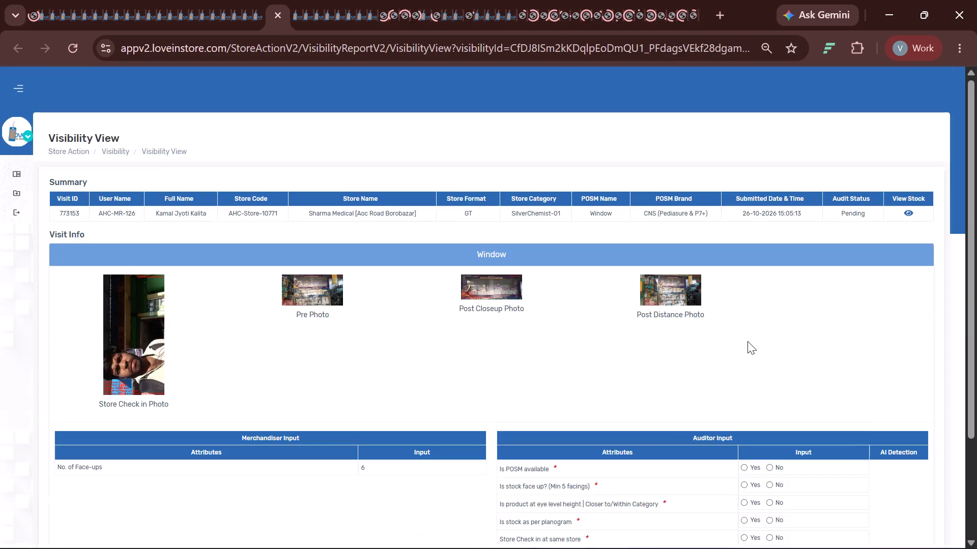
scroll(748, 341, "down", 1)
left_click(748, 341)
key("Tab")
key("space")
key("Tab")
key("Right")
key("Tab")
key("space")
key("Tab")
key("space")
key("Tab")
key("Right")
key("Tab")
key("5")
key("Tab")
key("space")
Audit visit 773152: POSM, stock face-up, planogram and same-store Yes; eye level No; shelf Yes (Silver & Gold); 7 face-ups; save.
key("ctrl+Tab")
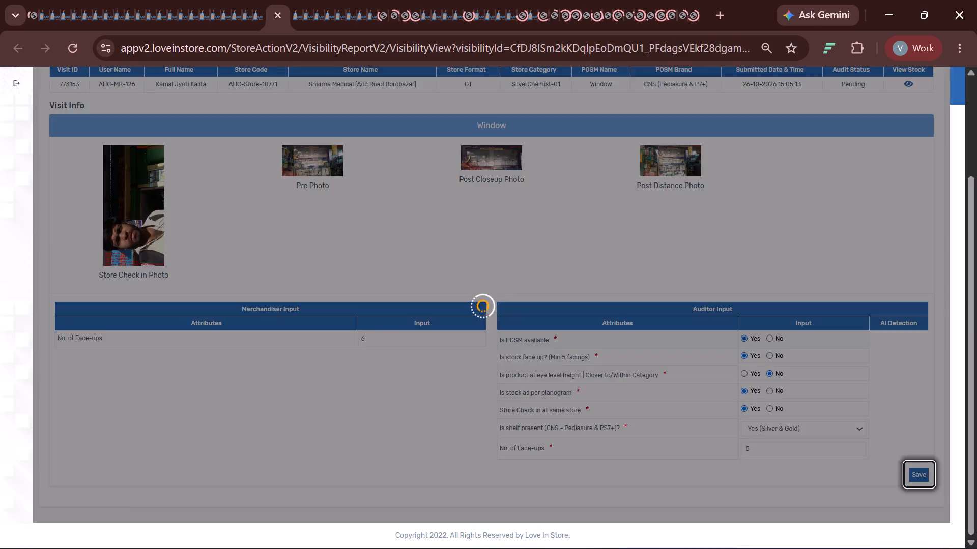
scroll(748, 341, "down", 3)
left_click(748, 341)
key("Tab")
key("space")
key("Tab")
key("Right")
key("Tab")
key("space")
key("Tab")
key("space")
key("Tab")
key("Right")
key("Tab")
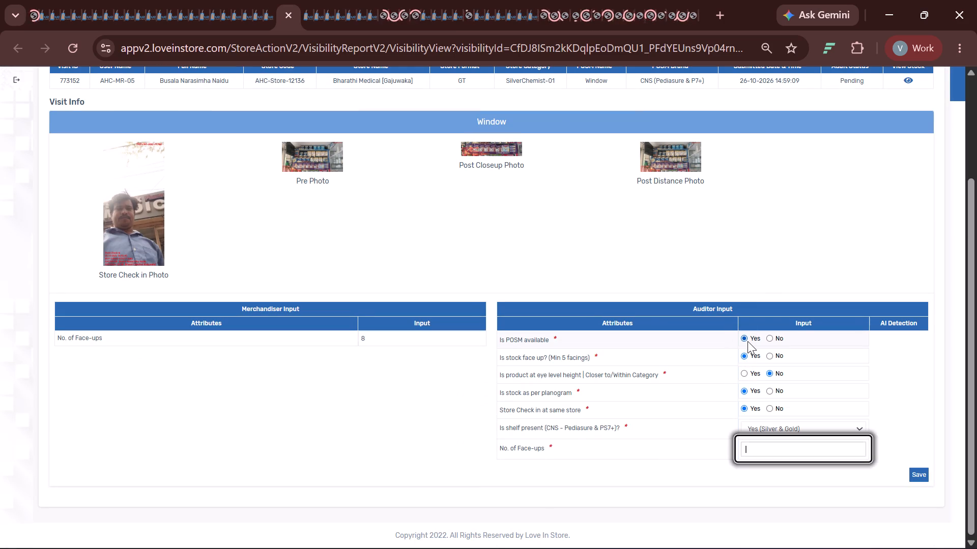
key("7")
key("Tab")
key("space")
Audit visit 773150: POSM, planogram and same-store Yes; stock face-up and eye level No; select the first shelf option; 3 face-ups; save.
key("ctrl+Tab")
scroll(748, 341, "down", 5)
key("Tab")
key("space")
key("Tab")
key("Right")
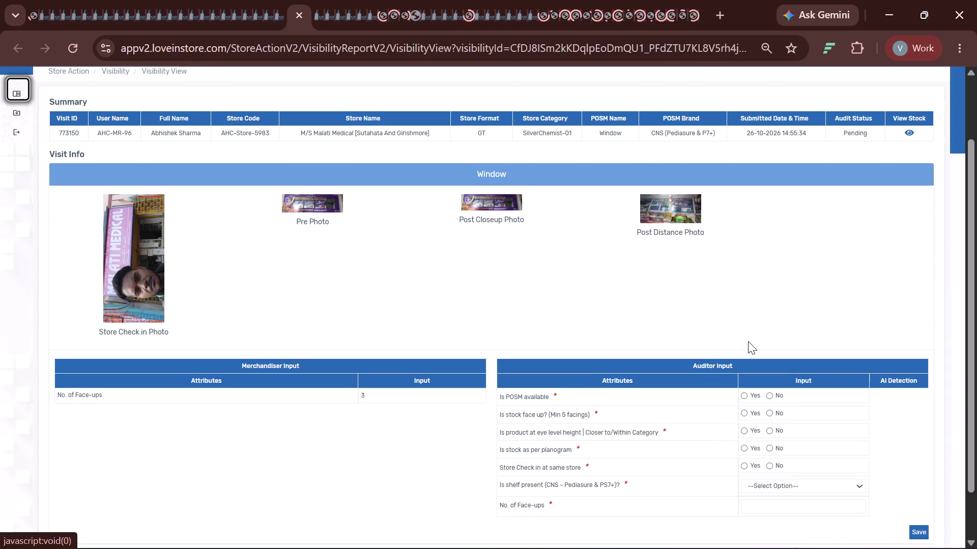
scroll(748, 341, "down", 4)
left_click(748, 341)
key("Tab")
key("Right")
key("Tab")
key("Right")
key("shift+Tab")
key("Right")
key("Tab")
key("Tab")
key("Right")
key("Tab")
key("space")
key("Tab")
key("space")
key("Tab")
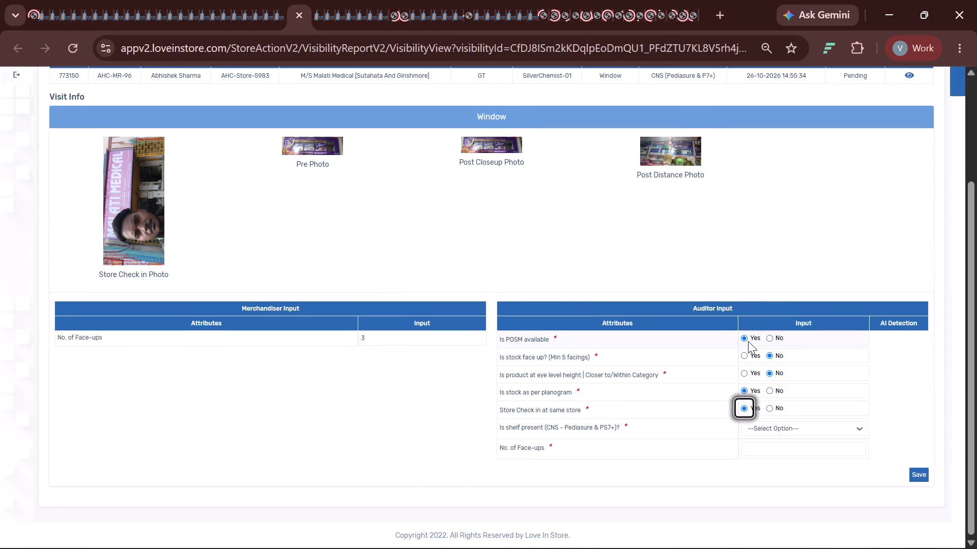
key("Right")
key("Tab")
key("3")
key("Tab")
key("space")
Audit visit 773148: POSM, stock face-up, eye level, planogram and same-store Yes; select the first shelf option; 6 face-ups; save.
key("ctrl+Tab")
scroll(748, 341, "down", 5)
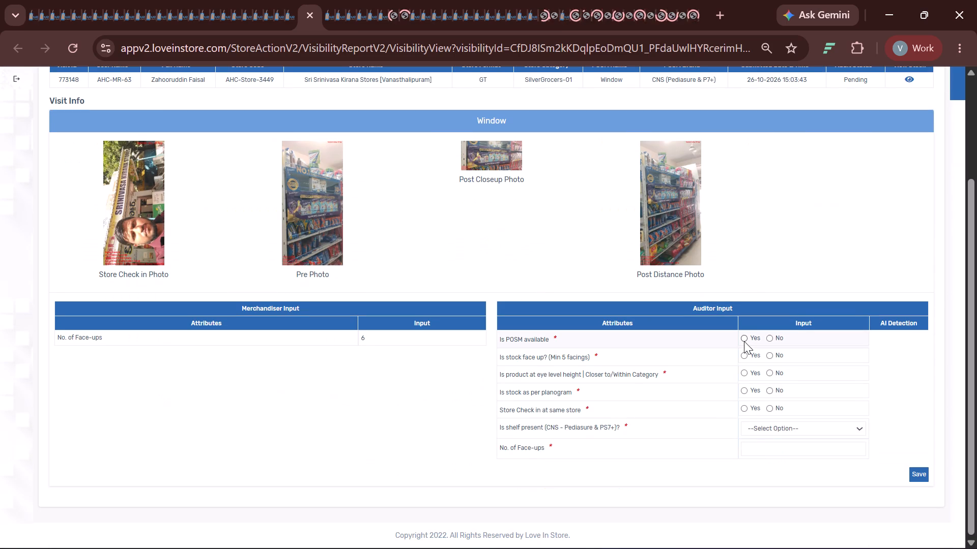
left_click(744, 341)
key("Tab")
key("space")
key("Tab")
key("space")
key("Tab")
key("space")
key("Tab")
key("space")
key("Tab")
key("Right")
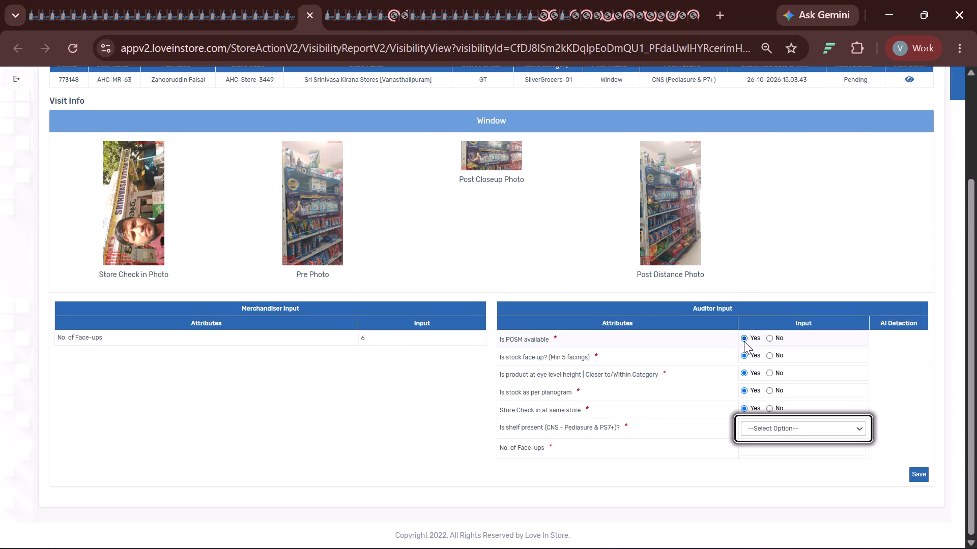
key("Tab")
key("6")
key("Tab")
key("space")
Audit visit 773147: POSM, planogram and same-store Yes; stock face-up and eye level No; select the first shelf option; 4 face-ups; save.
key("ctrl+Tab")
scroll(744, 341, "down", 4)
left_click(744, 341)
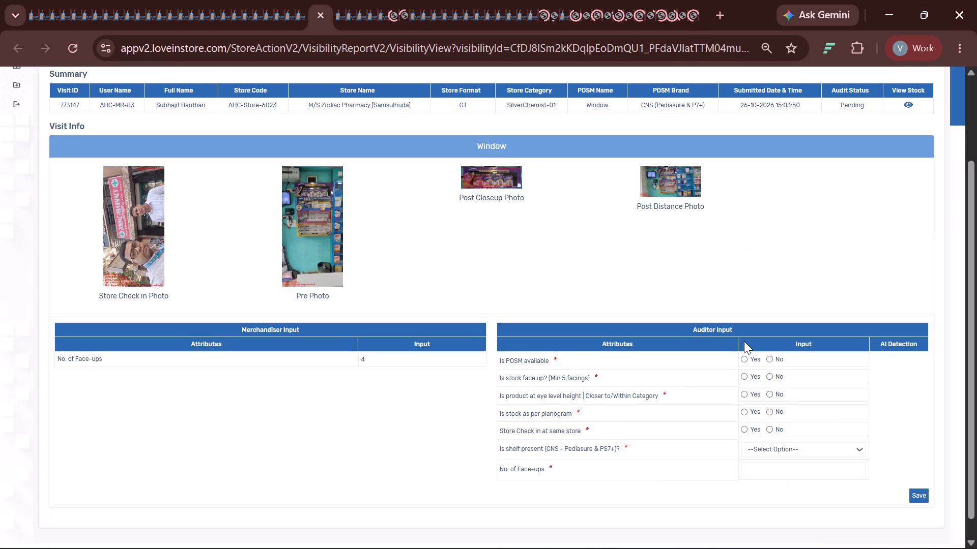
key("Tab")
key("Right")
key("Tab")
key("Right")
key("shift+Tab")
key("Right")
key("Tab")
key("Tab")
key("Right")
key("Tab")
key("space")
key("Tab")
key("space")
key("Tab")
key("Right")
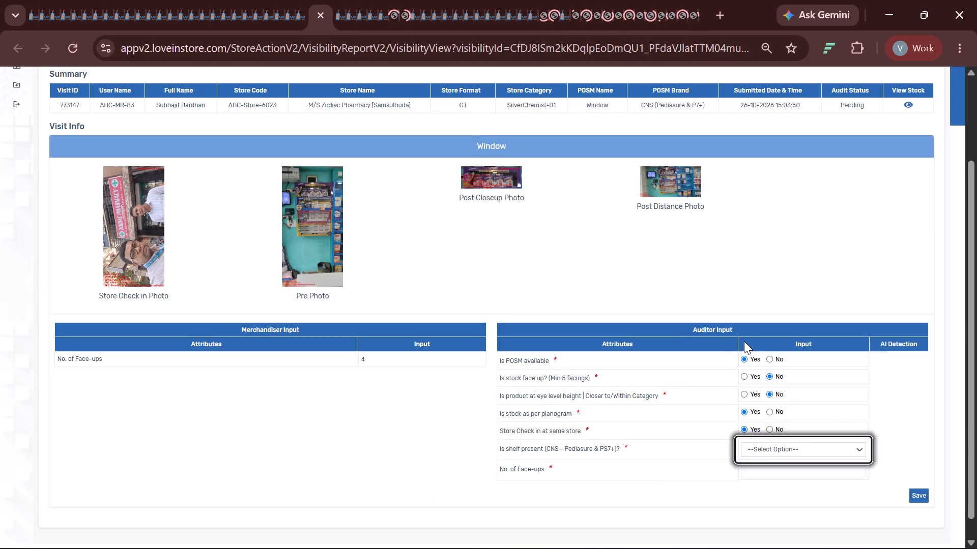
key("Tab")
key("4")
key("Tab")
key("space")
Audit visit 773144: POSM, planogram and same-store Yes; stock face-up and eye level No; shelf Yes (Silver & Gold); 3 face-ups; save.
key("ctrl+Tab")
scroll(744, 341, "down", 4)
left_click(744, 341)
key("Tab")
key("space")
key("Tab")
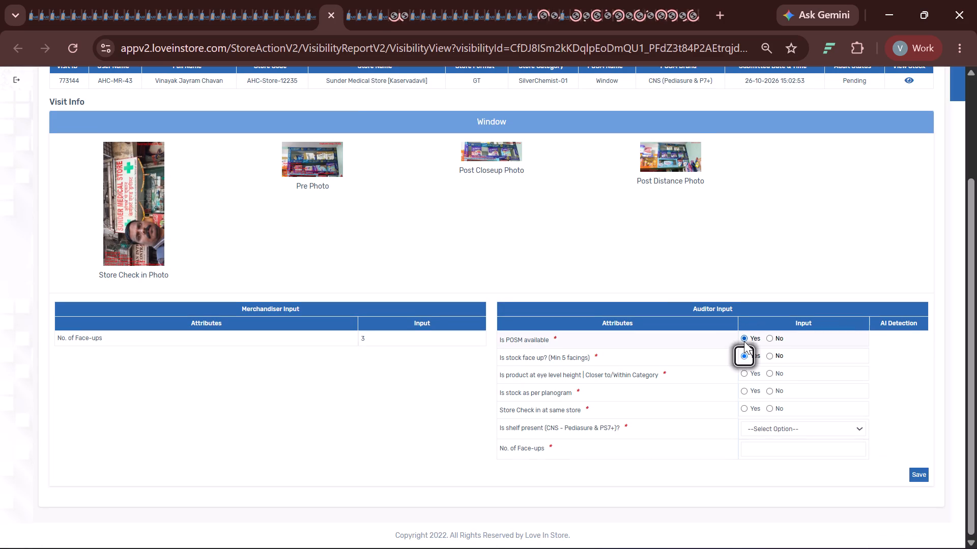
key("Right")
key("Tab")
key("space")
key("Tab")
key("space")
key("Tab")
key("Right")
key("shift+Tab")
key("shift+Tab")
key("shift+Tab")
key("shift+Tab")
key("shift+Tab")
key("Right")
key("Right")
key("Tab")
key("Right")
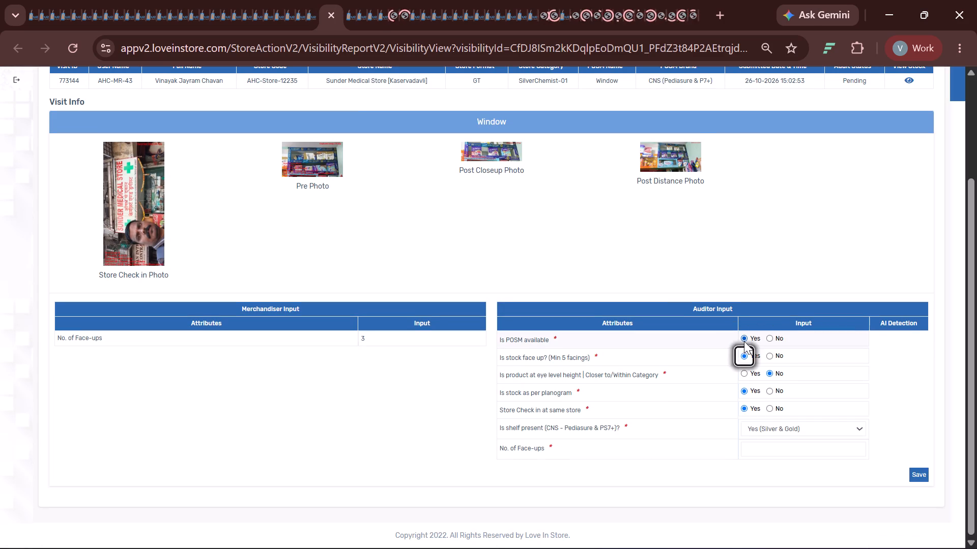
key("Tab")
key("Tab")
key("Tab")
key("Tab")
key("Tab")
key("3")
key("Tab")
key("space")
Audit visit 773142: POSM, stock face-up, planogram and same-store Yes; eye level No; shelf Yes (Silver & Gold); 5 face-ups; save.
key("ctrl+Tab")
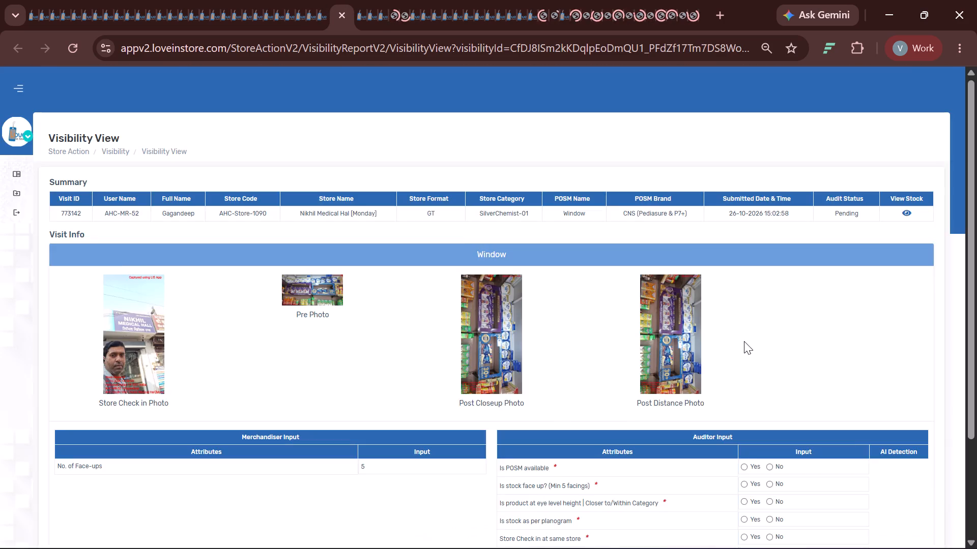
scroll(744, 341, "down", 2)
left_click(744, 341)
key("Tab")
key("space")
key("Tab")
key("Right")
key("Tab")
key("space")
key("Tab")
key("space")
key("Tab")
key("Right")
key("Tab")
key("5")
key("Tab")
key("space")
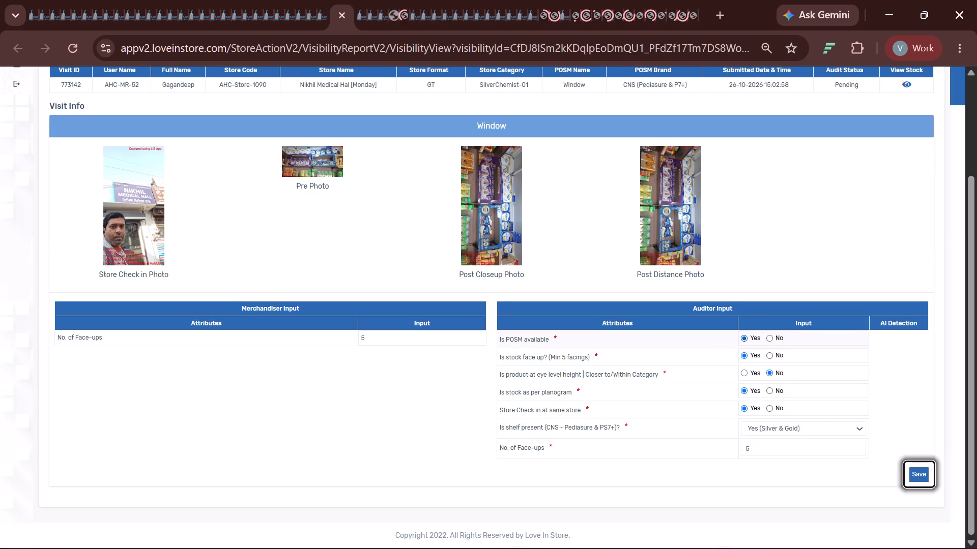
Look back through the already submitted visit tabs to check whether their audit forms have finished saving.
key("ctrl+shift+Tab")
key("ctrl+shift+Tab")
key("ctrl+shift+Tab")
key("ctrl+shift+Tab")
key("ctrl+shift+Tab")
key("ctrl+shift+Tab")
key("ctrl+shift+Tab")
key("ctrl+shift+Tab")
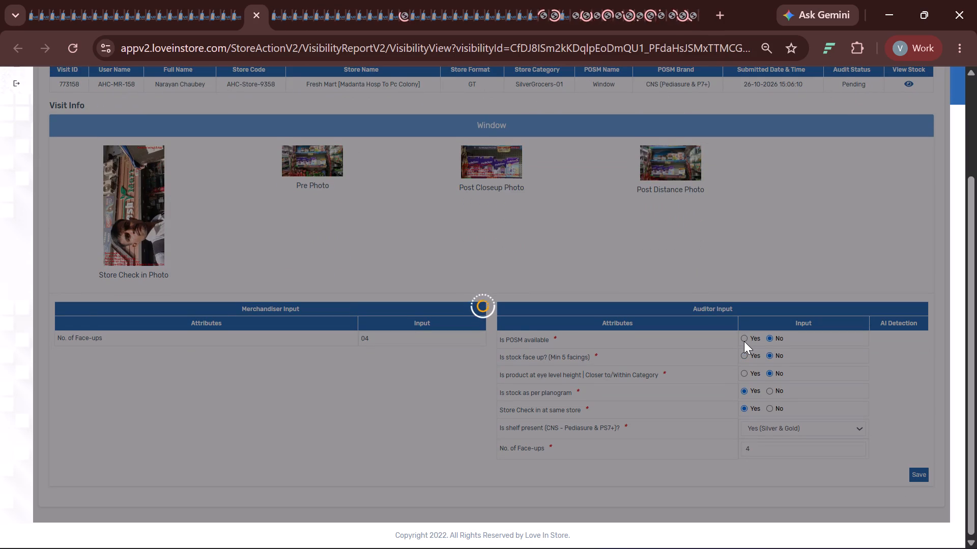
key("ctrl+shift+Tab")
key("ctrl+shift+Tab")
key("ctrl+shift+Tab")
key("ctrl+shift+Tab")
key("ctrl+shift+Tab")
key("ctrl+shift+Tab")
key("ctrl+shift+Tab")
key("ctrl+shift+Tab")
key("ctrl+shift+Tab")
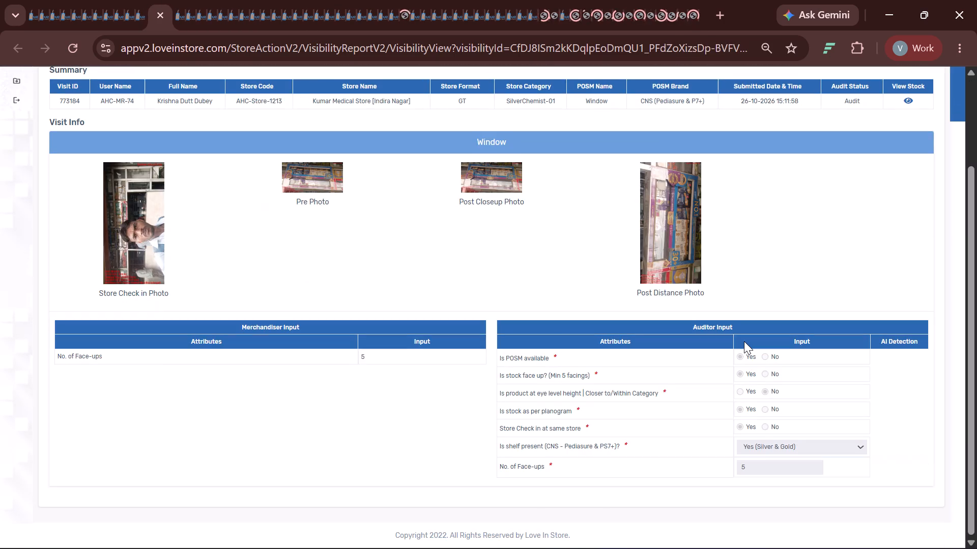
key("ctrl+shift+Tab")
key("ctrl+shift+Tab")
key("ctrl+shift+Tab")
key("ctrl+Tab")
key("ctrl+Tab")
key("ctrl+Tab")
key("ctrl+Tab")
key("ctrl+Tab")
key("ctrl+Tab")
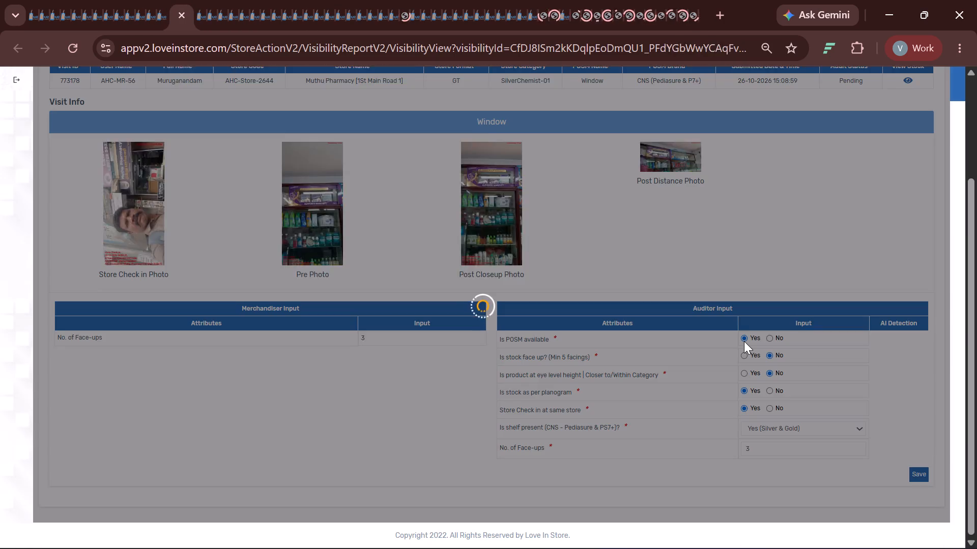
key("space")
key("space")
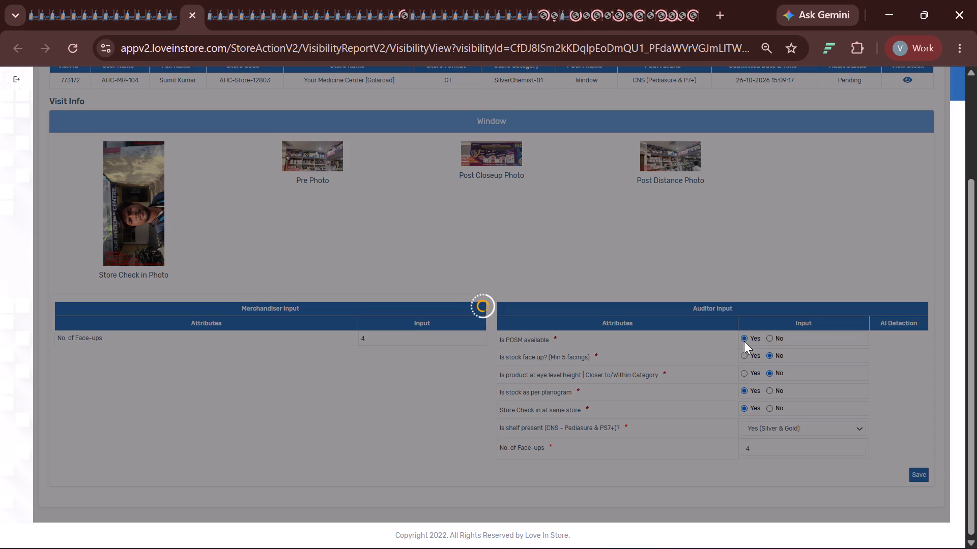
key("ctrl+Tab")
key("ctrl+Tab")
key("ctrl+Tab")
key("ctrl+Tab")
key("ctrl+Tab")
key("ctrl+Tab")
key("ctrl+Tab")
key("ctrl+Tab")
key("ctrl+Tab")
key("ctrl+Tab")
key("ctrl+Tab")
key("ctrl+Tab")
key("ctrl+Tab")
key("ctrl+Tab")
key("ctrl+Tab")
key("ctrl+Tab")
key("ctrl+Tab")
key("ctrl+Tab")
key("ctrl+Tab")
key("ctrl+Tab")
key("ctrl+Tab")
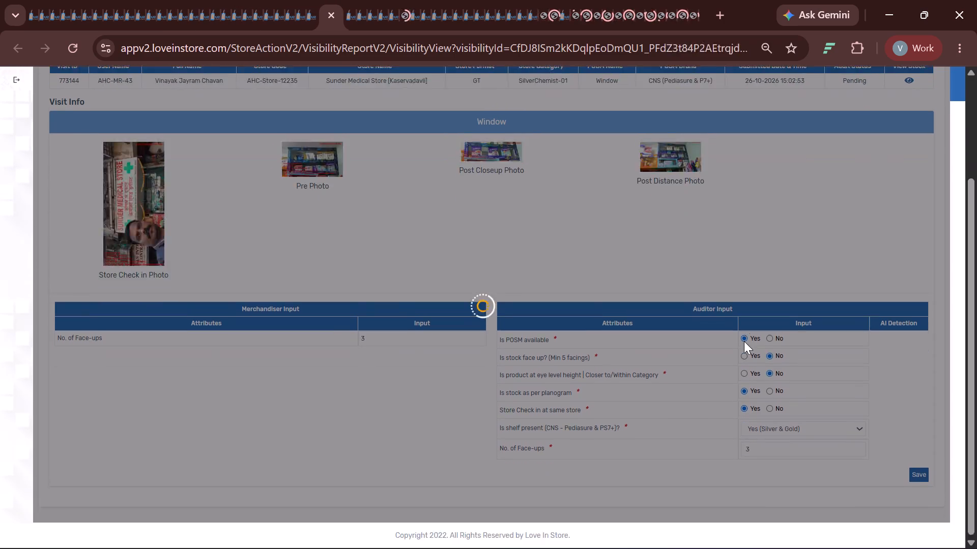
key("ctrl+shift+Tab")
key("ctrl+shift+Tab")
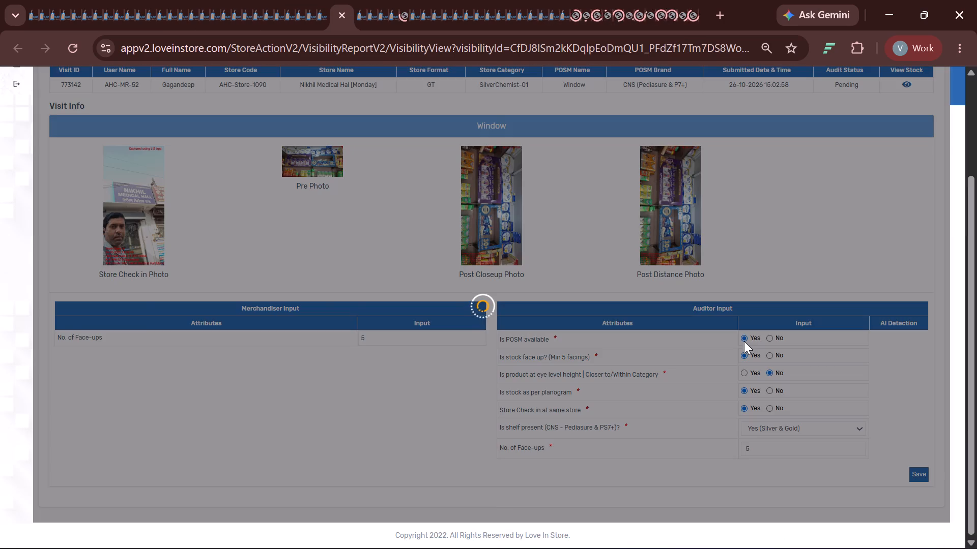
Audit visit 773141: POSM, planogram and same-store Yes; stock face-up and eye level No; shelf Yes (Silver & Gold); 4 face-ups; save.
key("ctrl+Tab")
scroll(744, 341, "down", 4)
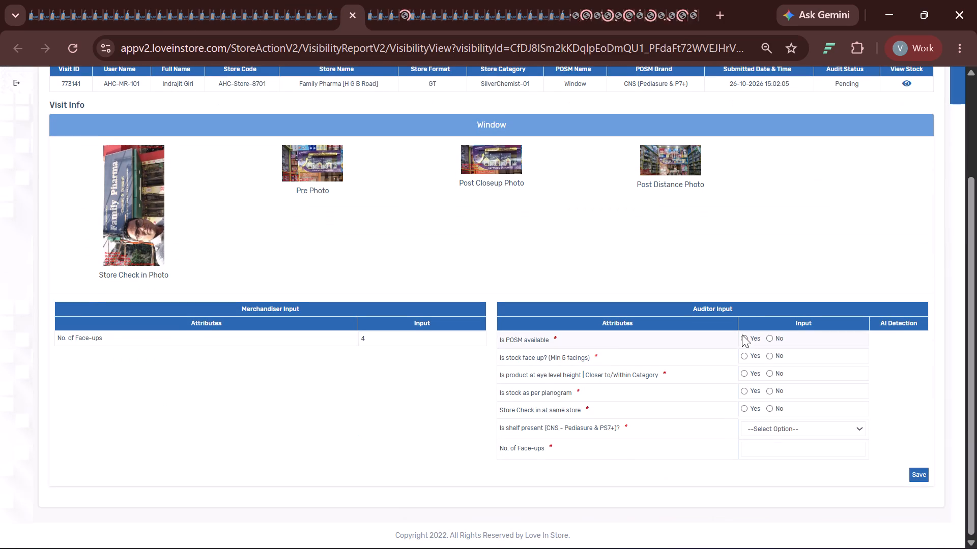
left_click(742, 336)
key("Tab")
key("Right")
key("Right")
key("Tab")
key("Tab")
key("space")
key("Tab")
key("space")
key("Tab")
key("Right")
key("shift+Tab")
key("shift+Tab")
key("shift+Tab")
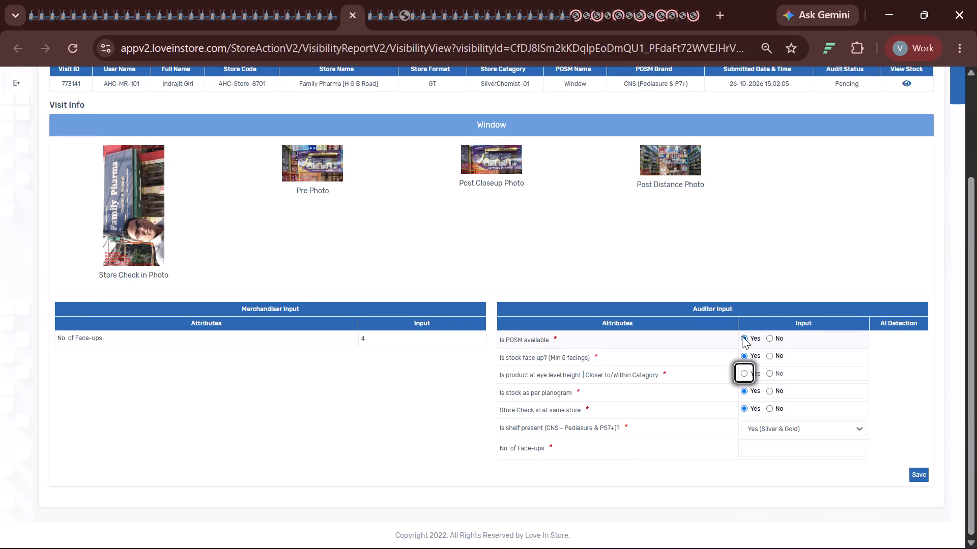
key("shift+Right")
key("shift+Tab")
key("Right")
key("Tab")
key("Tab")
key("Tab")
key("Tab")
key("Tab")
key("4")
key("Tab")
key("space")
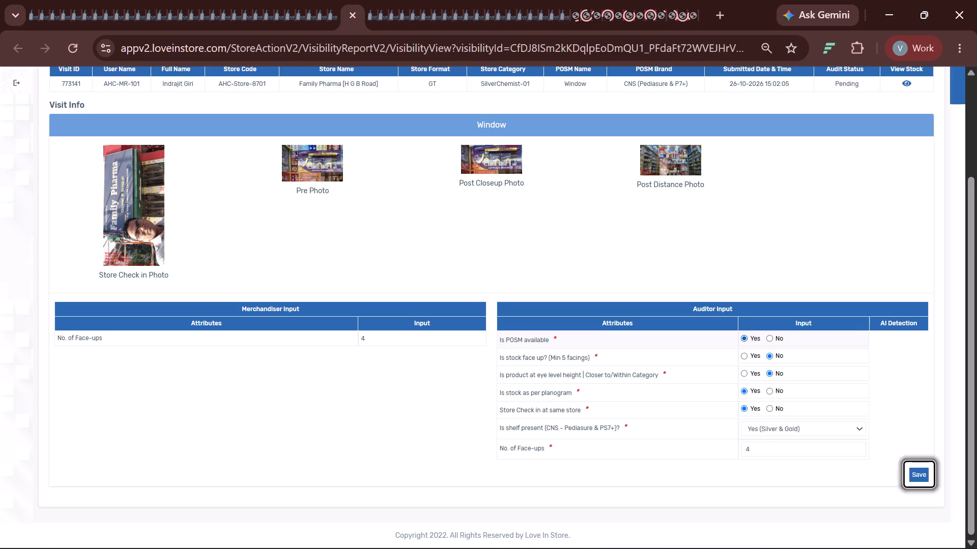
Go to the next opened visit to audit it.
key("ctrl+Tab")
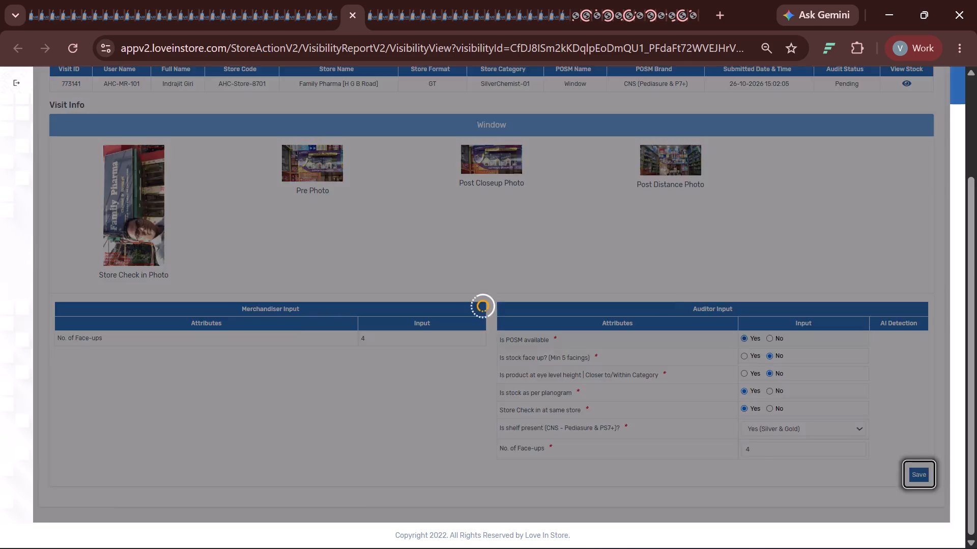
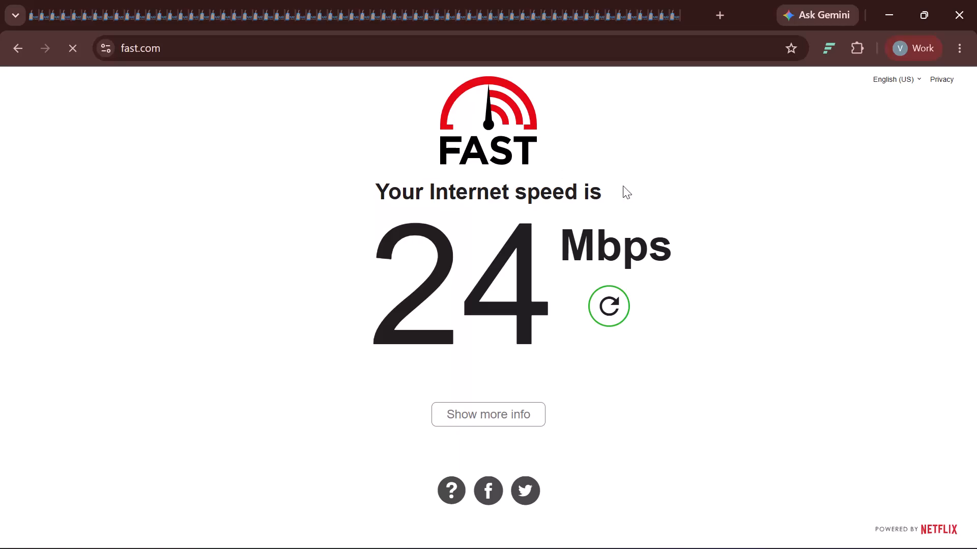
Rerun the internet speed test on fast.com to check the connection, and close the test page.
left_click(611, 291)
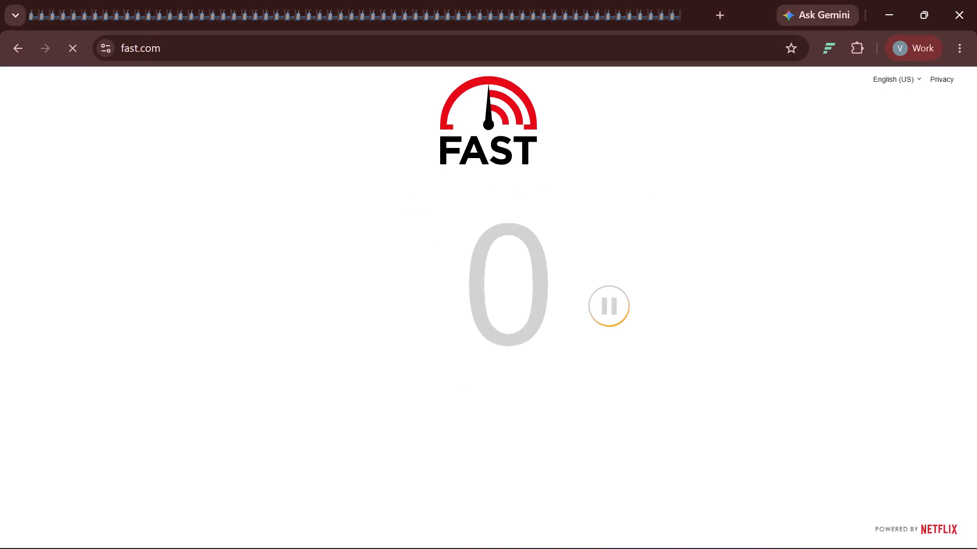
double_click(509, 331)
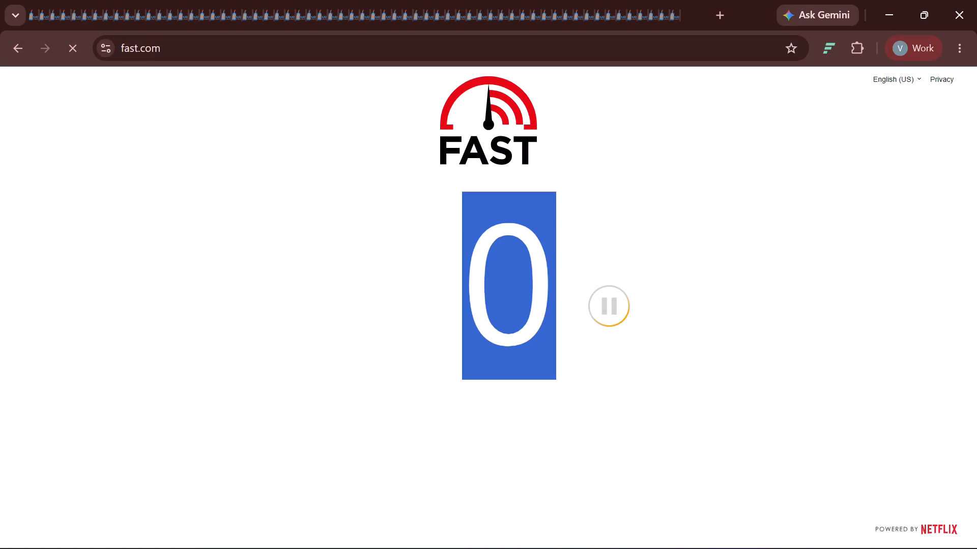
left_click(610, 176)
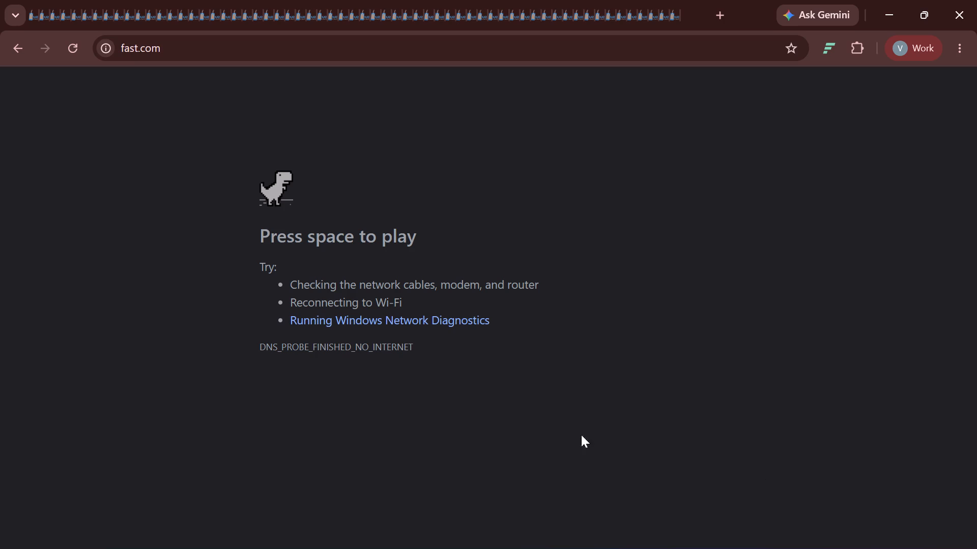
key("ctrl+r")
key("ctrl+shift+Tab")
key("ctrl+Tab")
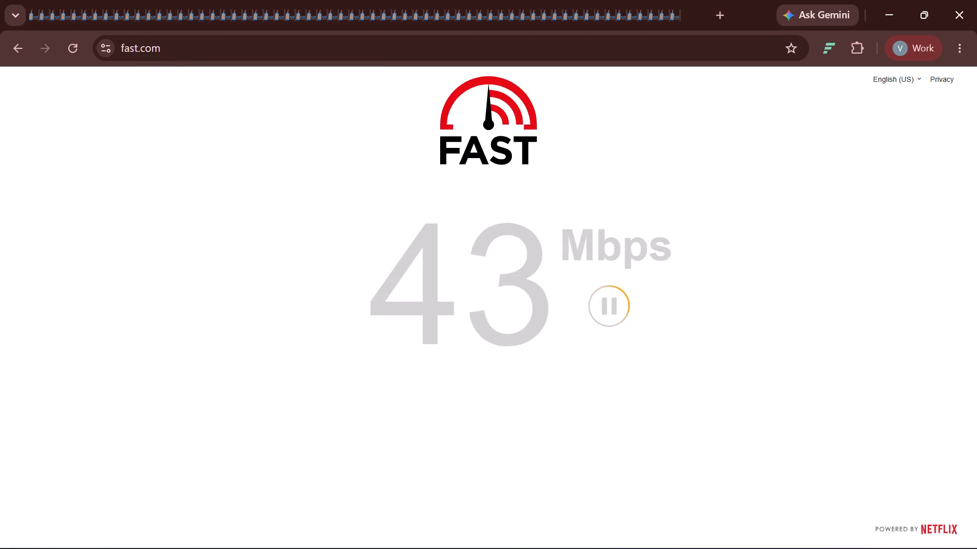
key("ctrl+w")
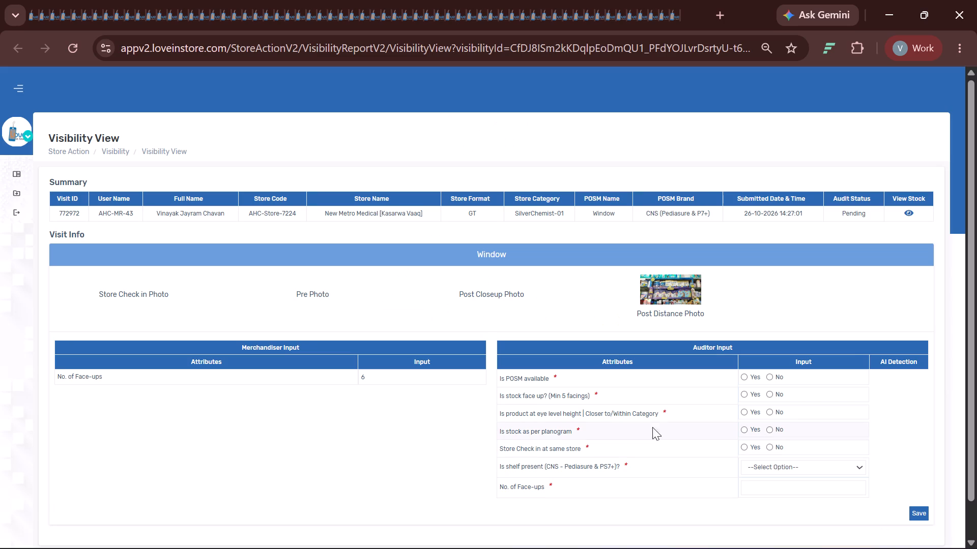
Look back through the submitted visit tabs to check that their audits saved and locate the first pending visit.
left_click(244, 27)
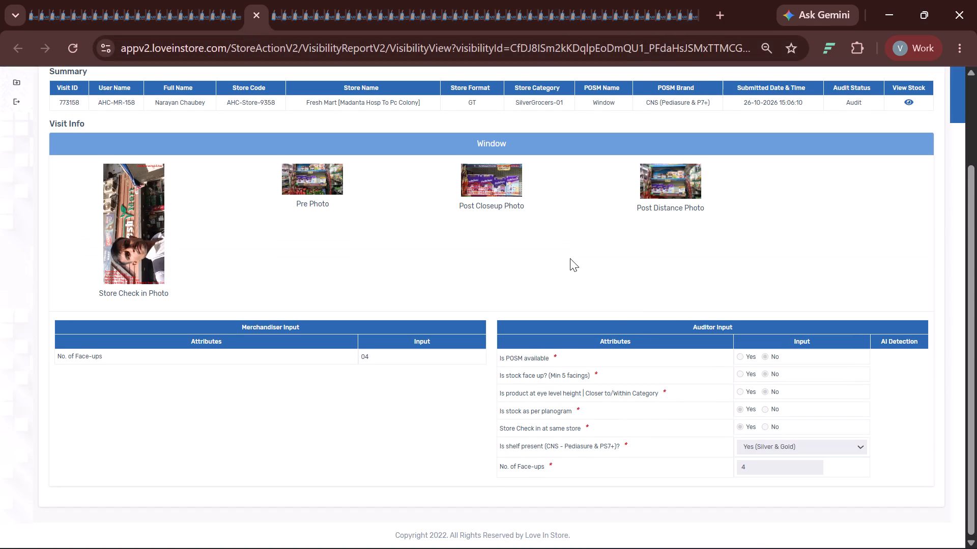
key("ctrl+Tab")
key("ctrl+Tab")
key("ctrl+Tab")
key("ctrl+Tab")
key("ctrl+Tab")
key("ctrl+Tab")
key("ctrl+Tab")
key("ctrl+Tab")
key("ctrl+Tab")
key("ctrl+Tab")
key("ctrl+Tab")
key("ctrl+Tab")
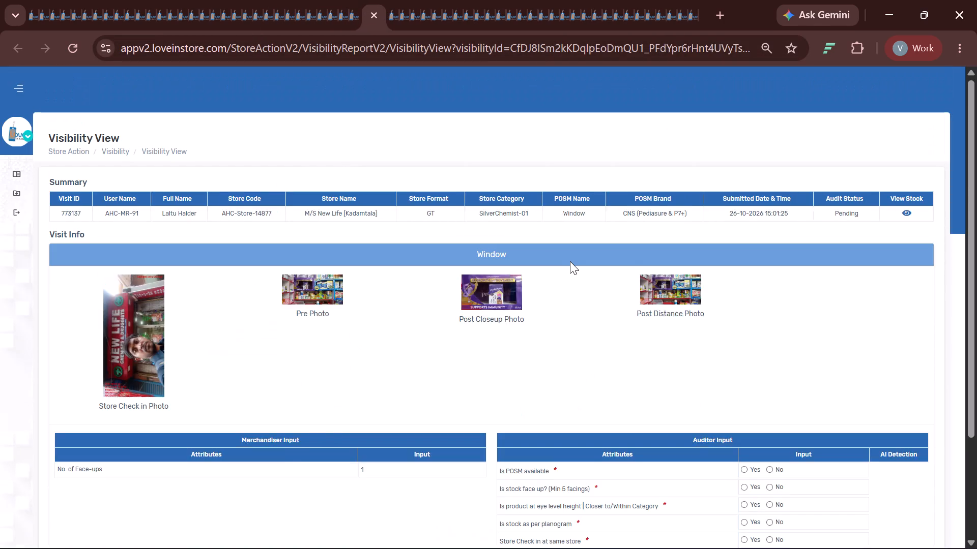
key("ctrl+shift+Tab")
key("ctrl+shift+Tab")
key("ctrl+shift+Tab")
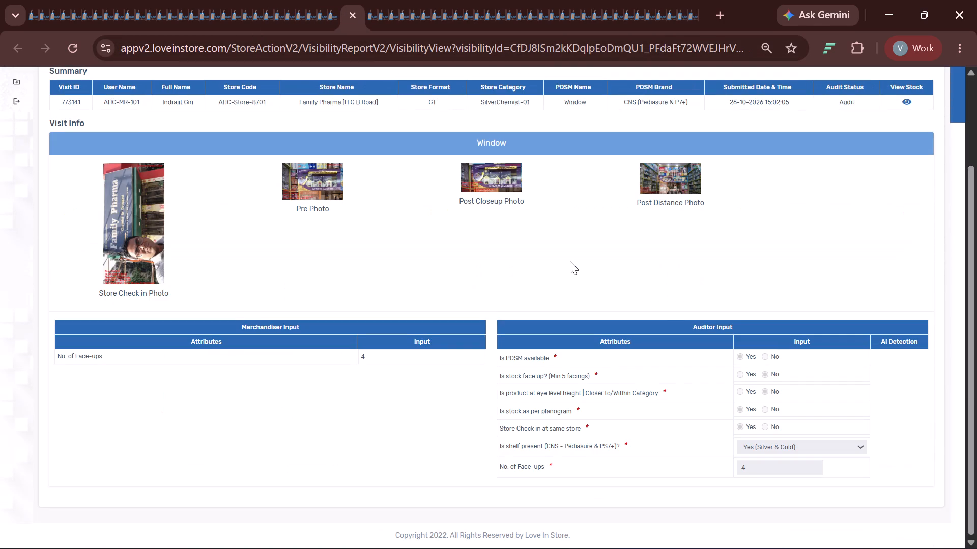
key("ctrl+Tab")
key("ctrl+shift+Tab")
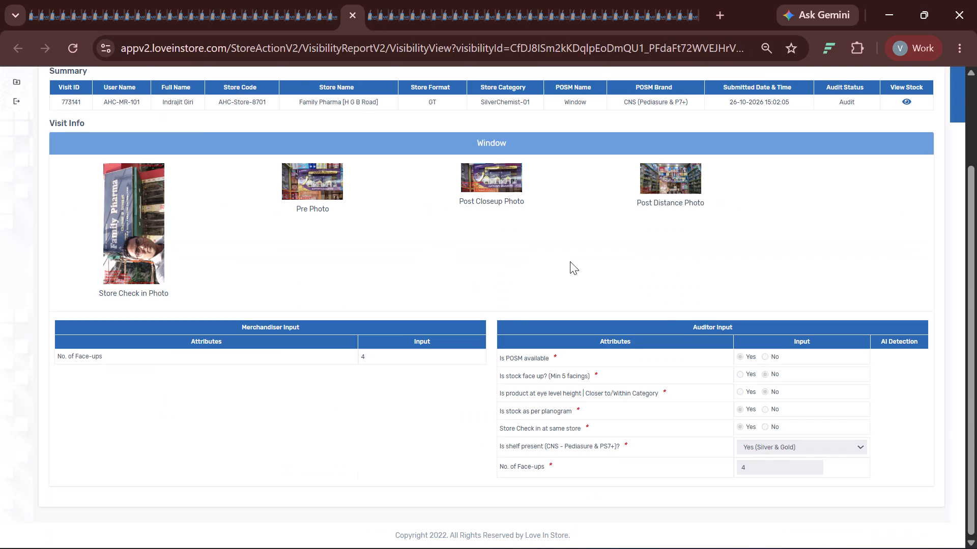
Audit visit 773138: POSM, stock face-up, eye level, planogram and same-store Yes; shelf Yes (Silver & Gold); 6 face-ups; save.
key("ctrl+Tab")
scroll(736, 348, "down", 4)
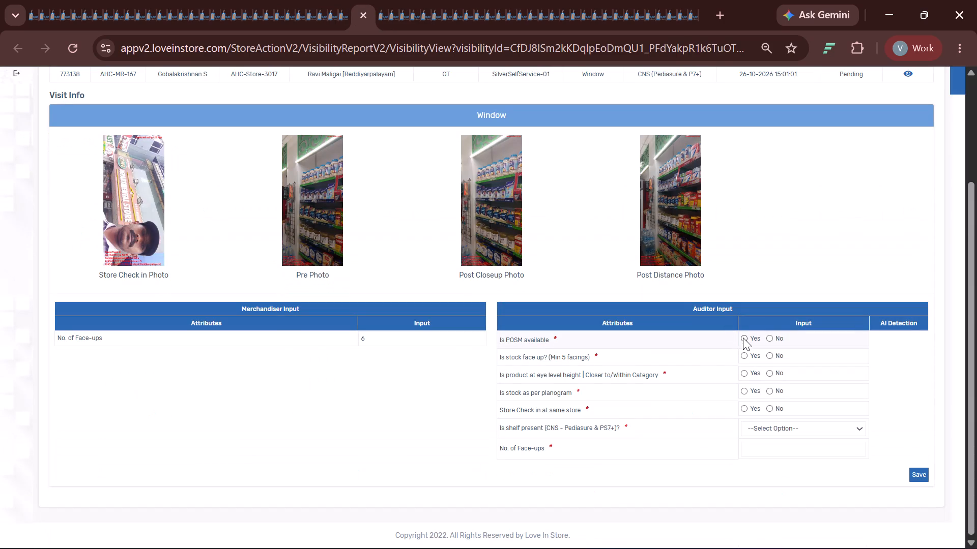
left_click(745, 338)
key("Tab")
key("space")
key("Tab")
key("space")
key("Tab")
key("space")
key("Tab")
key("space")
key("Tab")
key("Right")
key("Tab")
key("6")
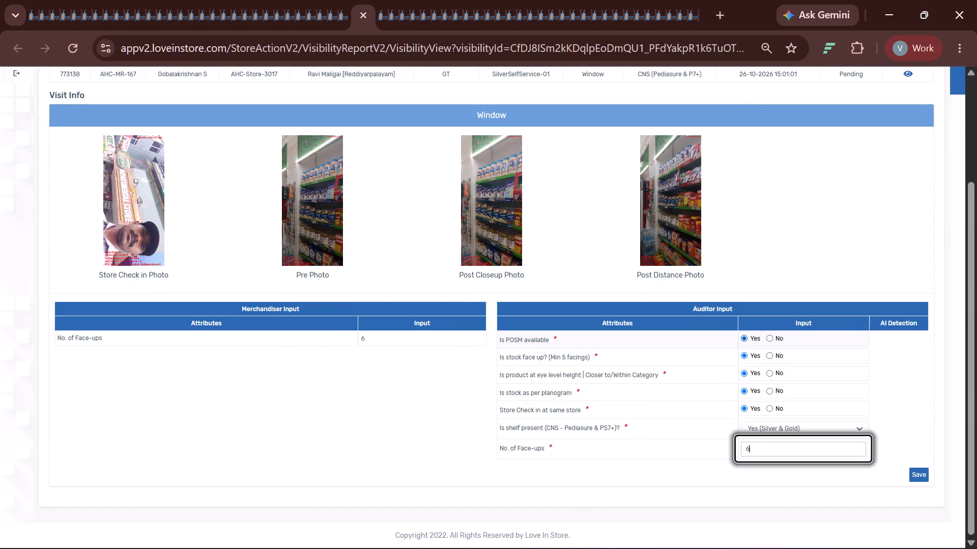
key("Tab")
key("space")
Audit visit 773137: POSM, planogram and same-store Yes; stock face-up and eye level No; shelf Yes (Silver & Gold); 1 face-up; save.
key("ctrl+Tab")
scroll(745, 338, "down", 2)
left_click(745, 338)
key("Tab")
key("Right")
key("Right")
key("Tab")
key("Tab")
key("space")
key("Tab")
key("space")
key("Tab")
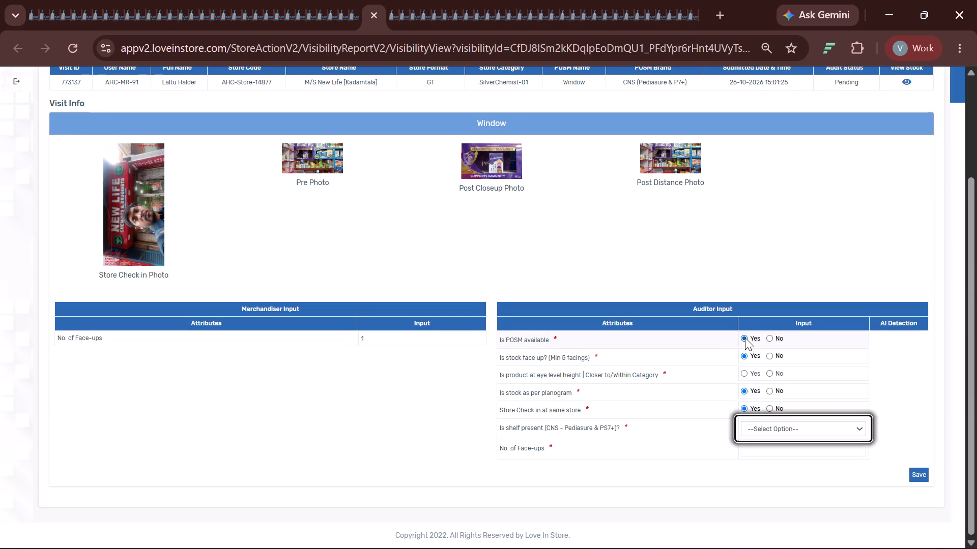
key("shift+Tab")
key("shift+Tab")
key("shift+Tab")
key("shift+Right")
key("shift+Tab")
key("Right")
key("Tab")
key("Tab")
key("Tab")
key("Tab")
key("Right")
key("Tab")
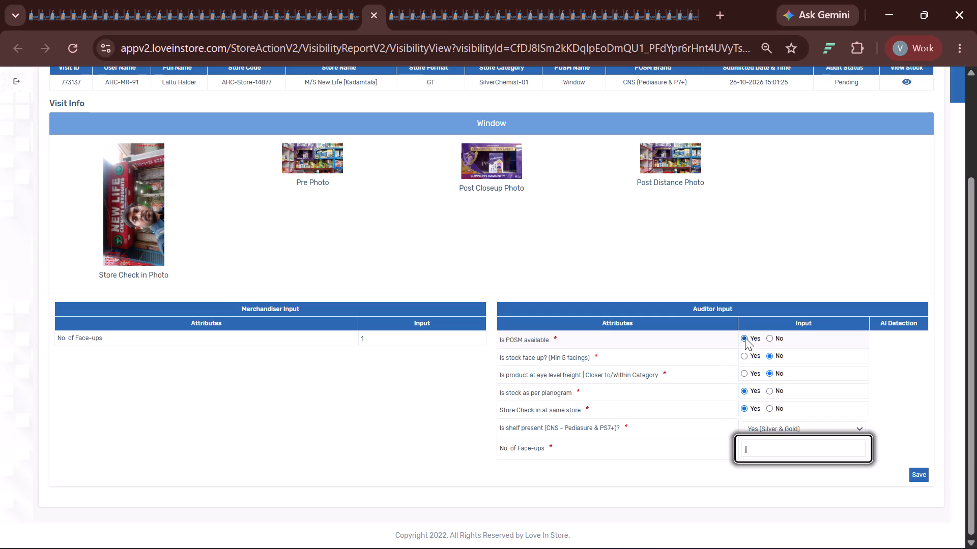
key("1")
key("Tab")
key("space")
Audit the visit after 773137: POSM, stock face-up, planogram and same-store Yes; eye level No; shelf Yes (Silver & Gold); 5 face-ups; save.
key("ctrl+Tab")
scroll(745, 338, "down", 4)
left_click(745, 338)
key("Tab")
key("space")
key("Tab")
key("Right")
key("Tab")
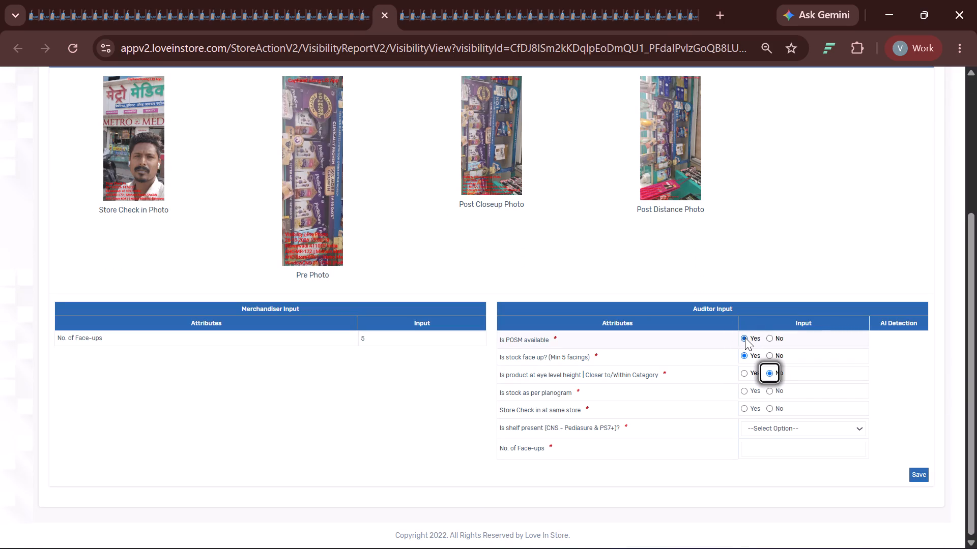
key("Tab")
key("space")
key("Tab")
key("Right")
key("shift+Tab")
key("space")
key("Tab")
key("space")
key("Tab")
key("shift+Tab")
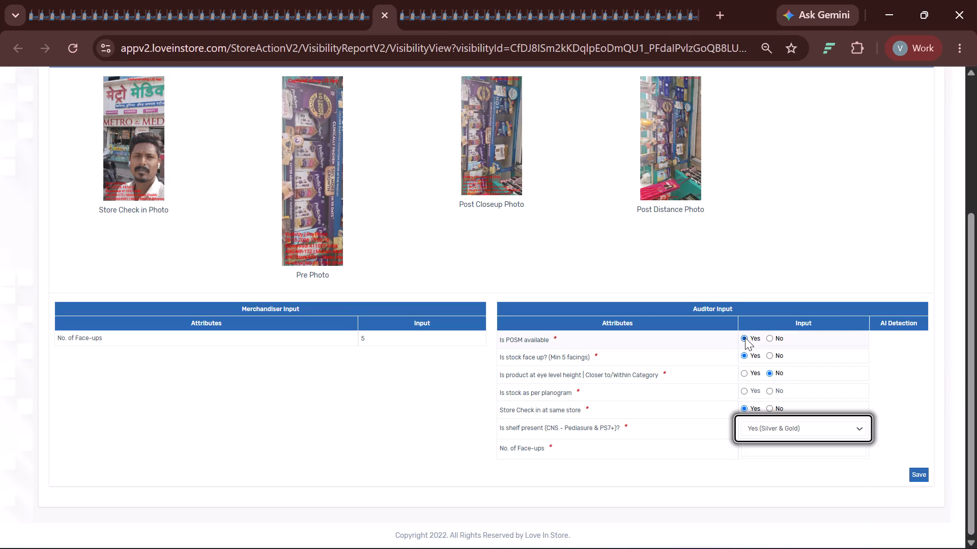
key("shift+Tab")
key("space")
key("Tab")
key("Tab")
key("Tab")
key("5")
key("Tab")
key("space")
Audit visit 773132: POSM, planogram and same-store Yes; stock face-up and eye level No; shelf Yes (Silver & Gold); 4 face-ups; save.
key("ctrl+Tab")
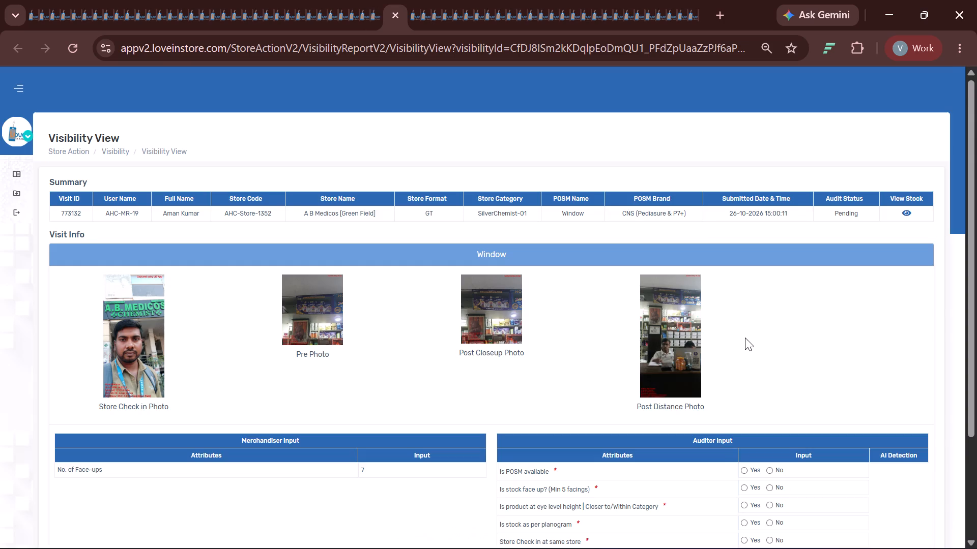
scroll(745, 338, "down", 4)
left_click(745, 338)
key("Tab")
key("Right")
key("Tab")
key("Right")
key("Tab")
key("space")
key("Tab")
key("space")
key("Tab")
key("Right")
key("Tab")
key("4")
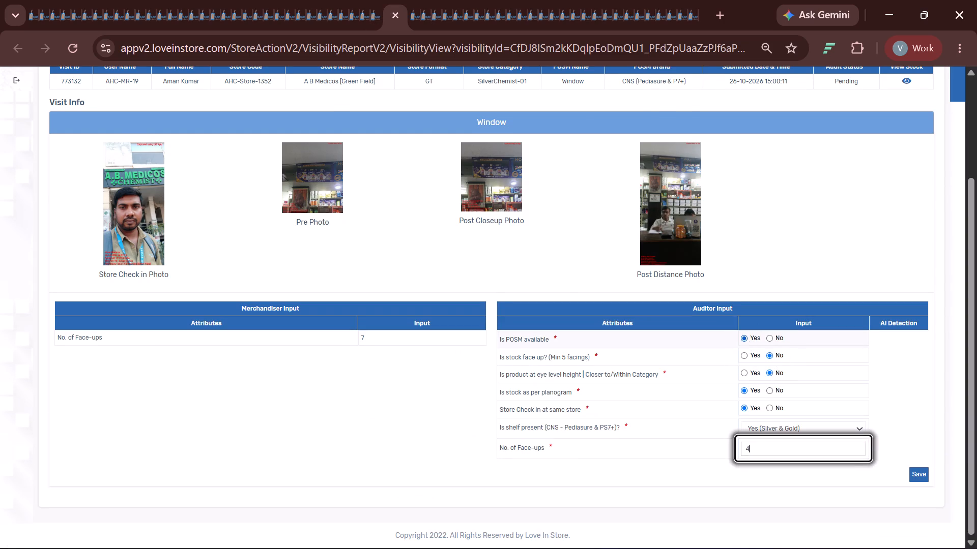
key("Tab")
key("space")
Audit visit 773130: POSM No; stock face-up, eye level, planogram and same-store Yes; shelf Yes (Silver & Gold); 6 face-ups; save.
key("ctrl+Tab")
scroll(745, 338, "down", 3)
left_click(745, 338)
key("Right")
key("Tab")
key("space")
key("Tab")
key("space")
key("Tab")
key("space")
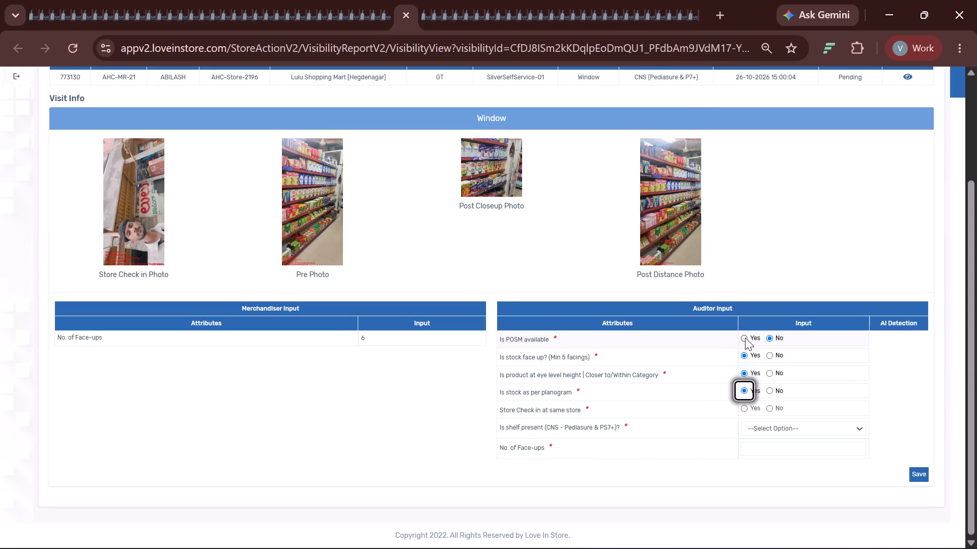
key("Tab")
key("space")
key("Tab")
key("Right")
key("Tab")
key("6")
key("Tab")
key("space")
Audit visit 773126: POSM, stock face-up, planogram and same-store Yes; eye level No; shelf Yes (Silver & Gold); 5 face-ups; save.
key("ctrl+Tab")
scroll(745, 338, "down", 4)
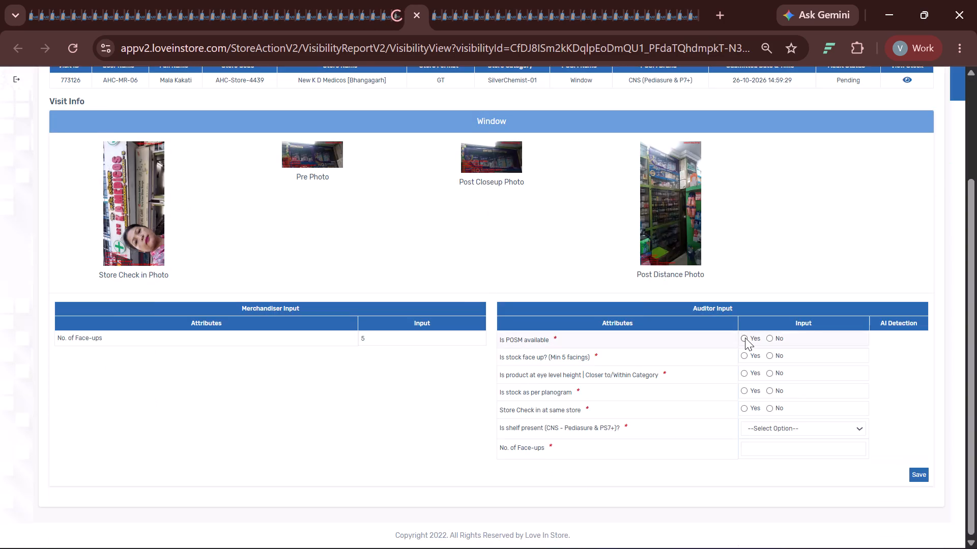
key("Tab")
key("space")
key("Tab")
key("Right")
key("Tab")
scroll(745, 338, "down", 3)
left_click(745, 338)
key("Tab")
key("space")
key("Tab")
key("Right")
key("Tab")
key("space")
key("Tab")
key("space")
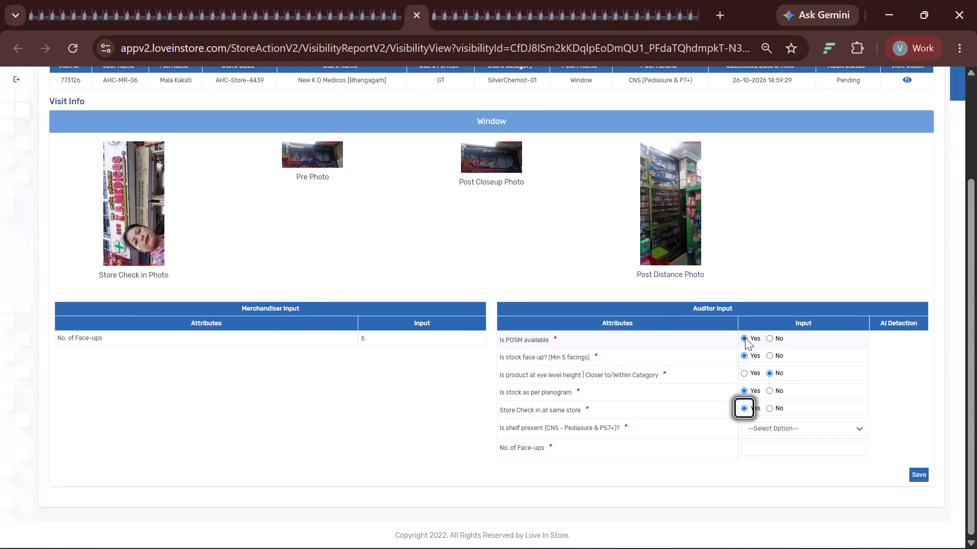
key("Tab")
key("Right")
key("Tab")
key("5")
key("Tab")
key("space")
Audit visit 773124: POSM, stock face-up, planogram and same-store Yes; eye level No; shelf Yes (Silver & Gold); 5 face-ups; save.
key("ctrl+Tab")
scroll(745, 338, "down", 4)
left_click(745, 338)
key("Tab")
key("space")
key("Tab")
key("Right")
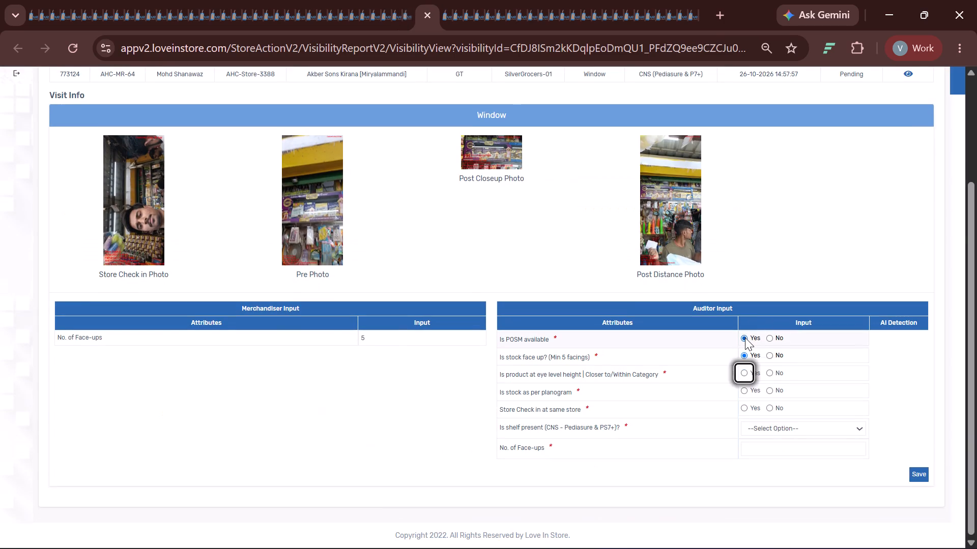
key("Tab")
key("space")
key("Tab")
key("space")
key("Tab")
key("Right")
key("Tab")
key("5")
key("Tab")
key("space")
Audit visit 773120: POSM, planogram and same-store Yes; stock face-up and eye level No; shelf Yes (Silver & Gold); 4 face-ups; save.
key("ctrl+Tab")
scroll(745, 338, "down", 4)
left_click(745, 338)
key("Tab")
key("Right")
key("Tab")
key("Right")
key("Tab")
key("space")
key("Tab")
key("space")
key("Tab")
key("Right")
key("Tab")
key("4")
key("Tab")
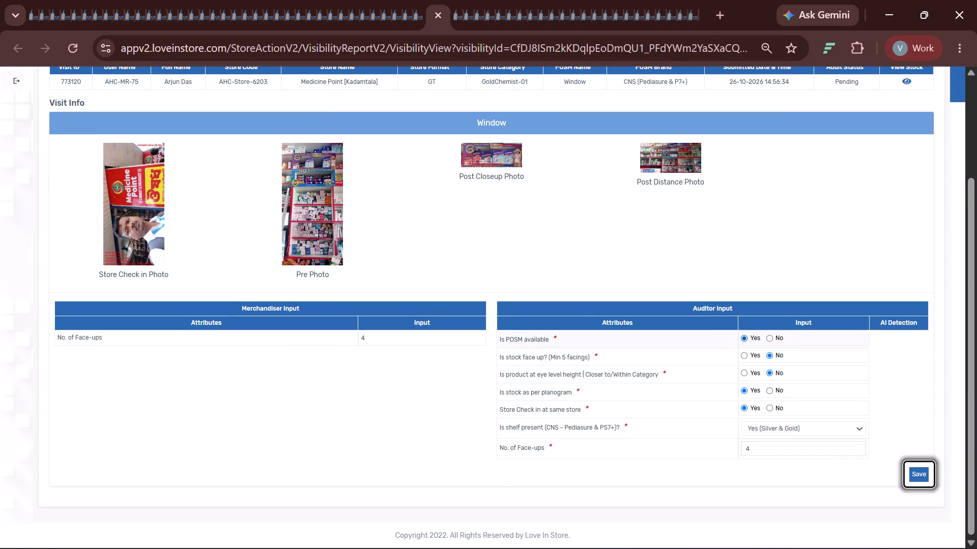
key("space")
Audit visit 773119: POSM, stock face-up, planogram and same-store Yes; eye level No; shelf Yes (Silver & Gold); 6 face-ups; save.
key("ctrl+Tab")
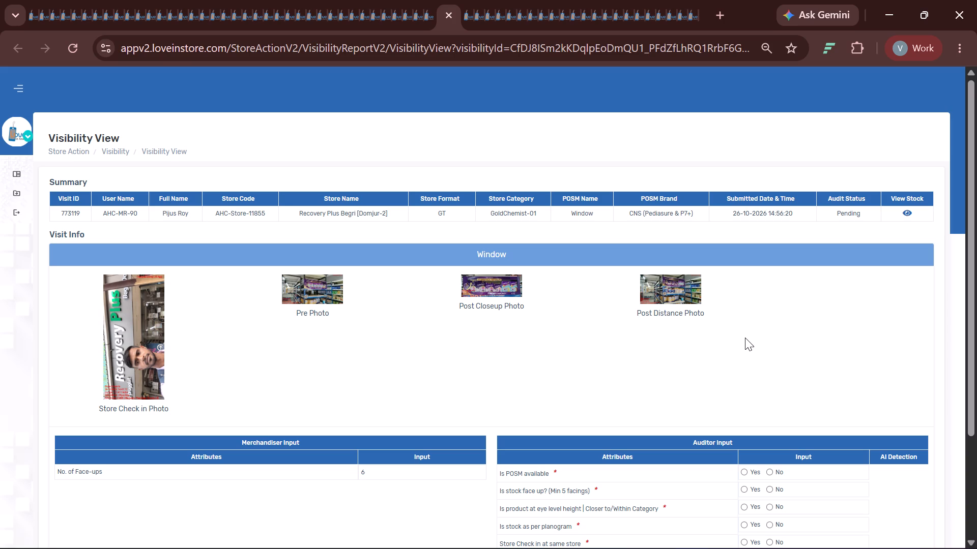
scroll(745, 338, "down", 3)
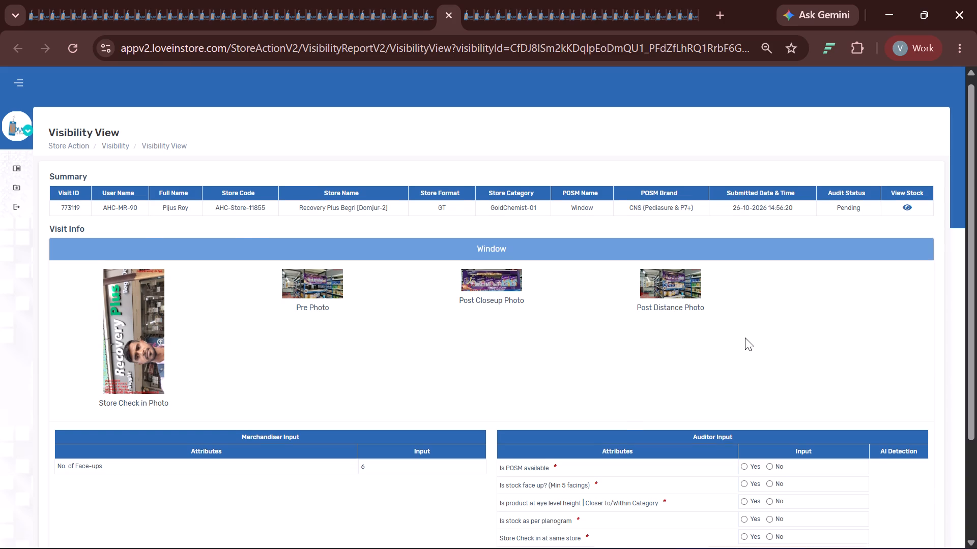
left_click(745, 338)
key("Tab")
key("space")
key("Tab")
key("Right")
key("Tab")
key("space")
key("Tab")
key("space")
key("Tab")
key("Right")
key("Tab")
key("6")
key("Tab")
key("space")
Audit visit 773117: POSM, stock face-up, planogram and same-store Yes; eye level No; shelf Yes (Silver & Gold); 5 face-ups; save.
key("ctrl+Tab")
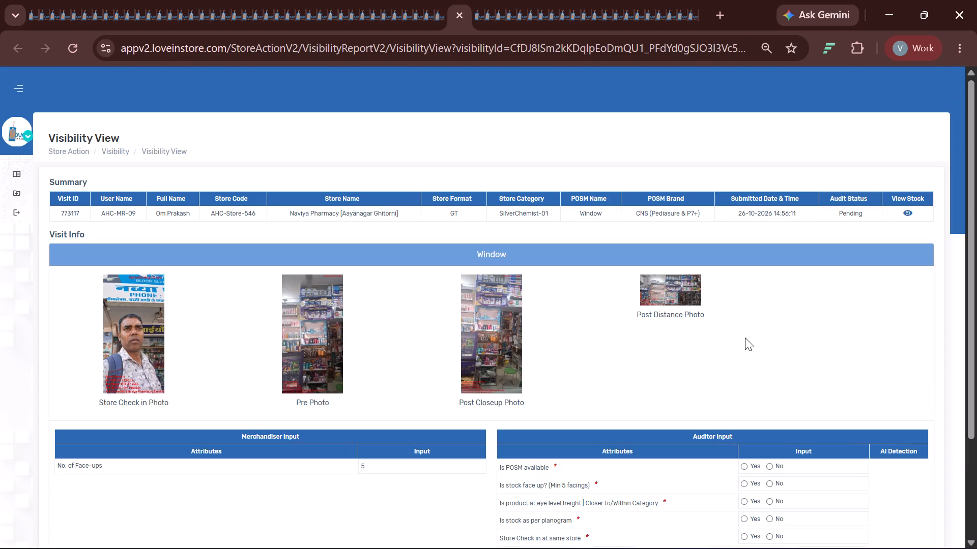
scroll(745, 338, "down", 3)
left_click(745, 338)
key("Tab")
key("space")
key("Tab")
key("Right")
key("Tab")
key("space")
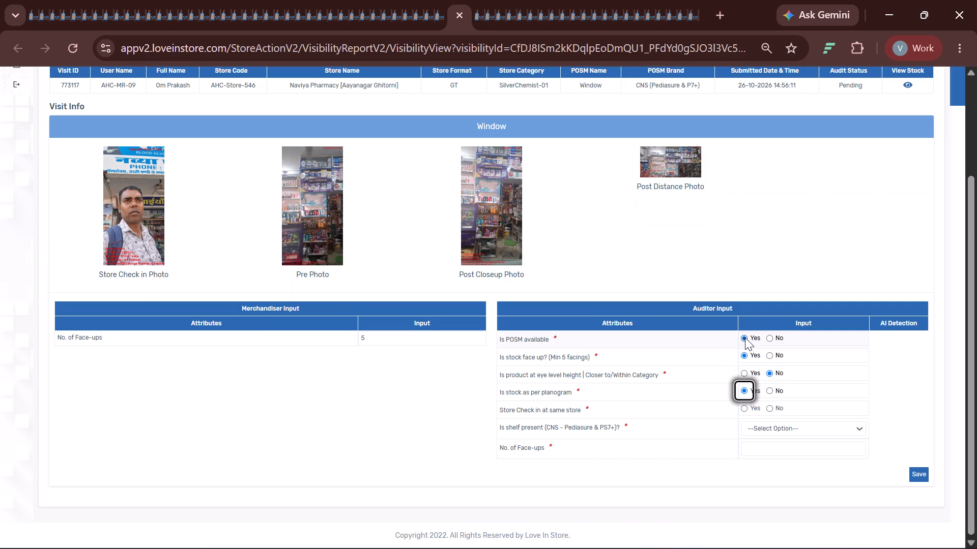
key("Tab")
key("Tab")
key("Right")
key("shift+Tab")
key("space")
key("Tab")
key("Tab")
key("5")
key("Tab")
key("space")
Audit visit 773114: POSM, stock face-up, planogram and same-store Yes; eye level No; shelf Yes (Silver & Gold); 5 face-ups; save.
key("ctrl+Tab")
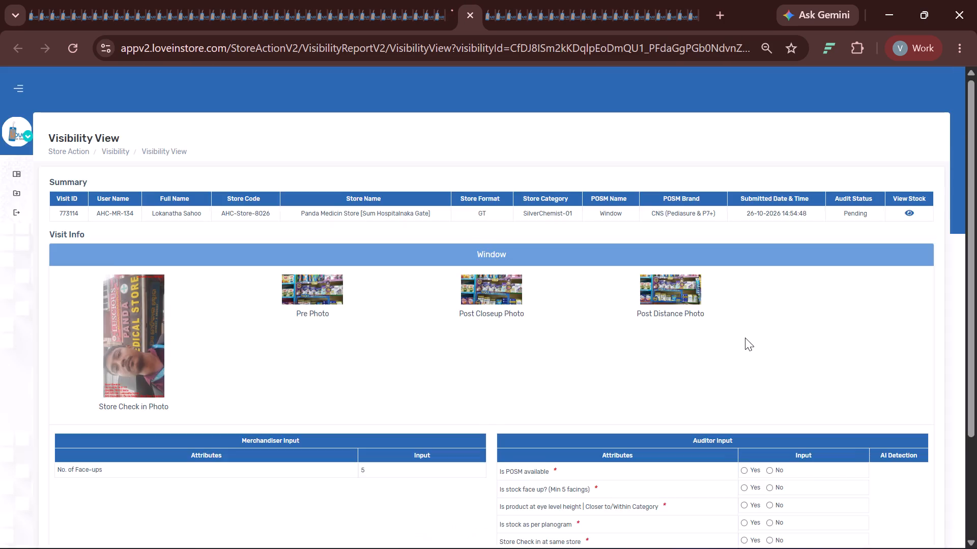
scroll(745, 338, "down", 4)
left_click(745, 338)
key("Tab")
key("space")
key("Tab")
key("Right")
key("Tab")
key("space")
key("Tab")
key("space")
key("Tab")
key("Right")
key("Tab")
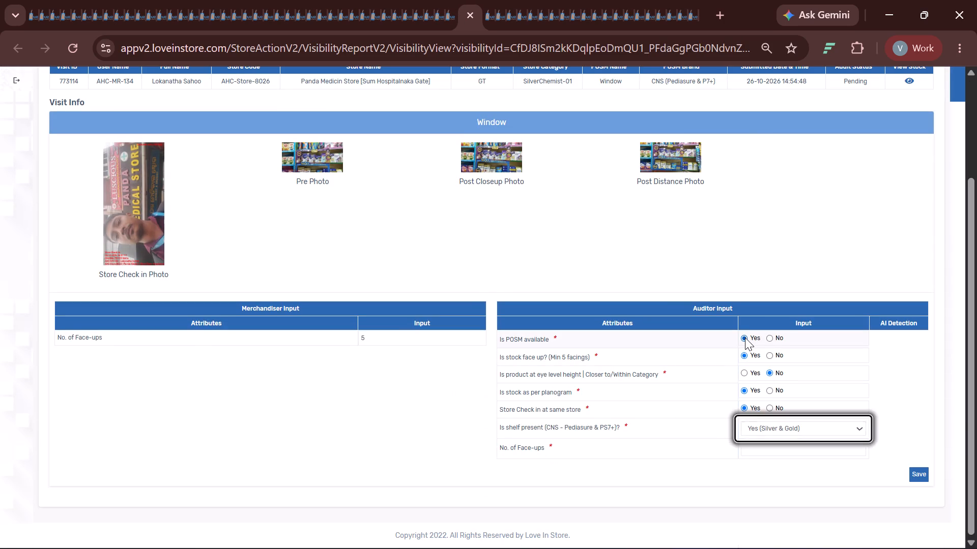
key("5")
key("Tab")
key("space")
Audit visit 773111: POSM, stock face-up, planogram and same-store Yes; eye level No; shelf Yes (Silver & Gold); 5 face-ups; save.
key("ctrl+Tab")
scroll(745, 338, "down", 3)
left_click(745, 338)
key("Tab")
key("space")
key("Tab")
key("Right")
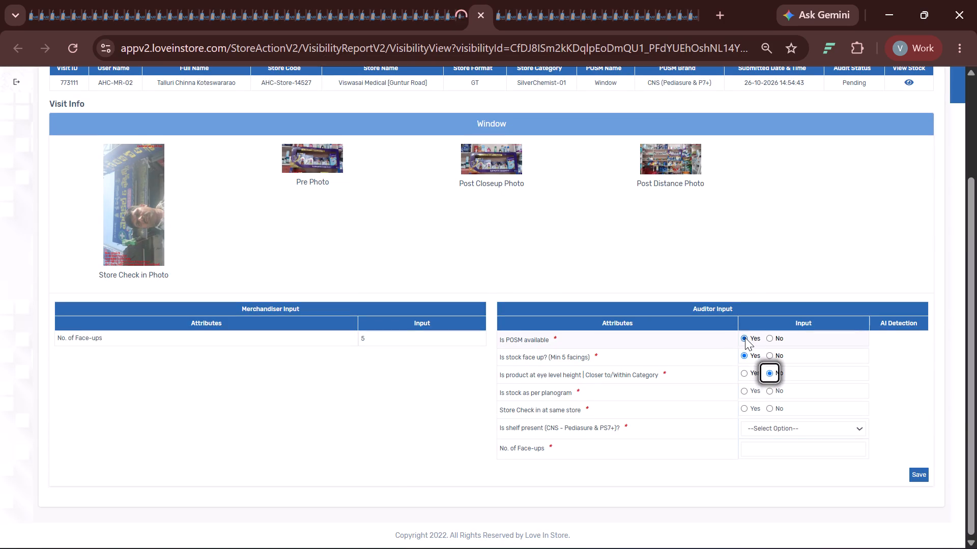
key("Tab")
key("space")
key("Tab")
key("space")
key("Tab")
key("Right")
key("Tab")
key("5")
key("Tab")
key("space")
Audit visit 773109: POSM, stock face-up, planogram and same-store Yes; eye level No; shelf Yes (Silver & Gold); 5 face-ups; save.
key("ctrl+Tab")
scroll(745, 338, "down", 4)
left_click(745, 338)
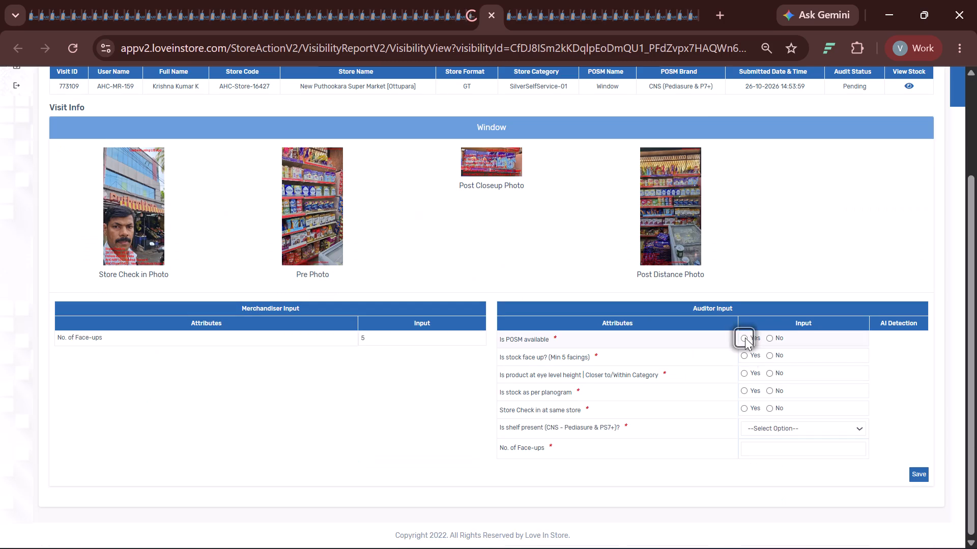
key("Tab")
key("space")
key("Tab")
key("Right")
key("shift+Tab")
key("Tab")
key("space")
key("Tab")
key("space")
key("Tab")
key("space")
key("Tab")
key("Right")
key("Tab")
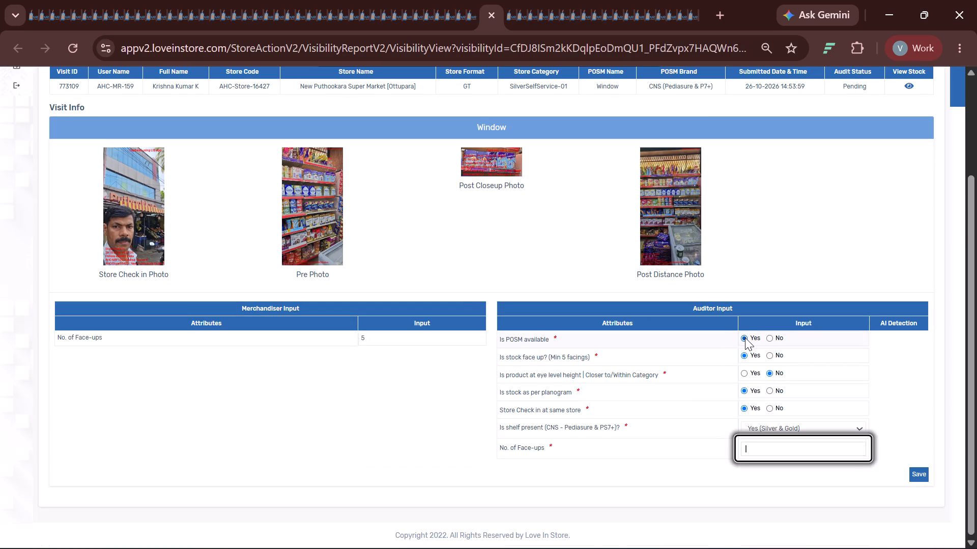
key("5")
key("Tab")
key("space")
Audit visit 773107: POSM, planogram and same-store Yes; stock face-up and eye level No; shelf Yes (Silver & Gold); 2 face-ups; save.
key("ctrl+Tab")
scroll(745, 338, "down", 2)
left_click(745, 338)
key("Tab")
key("Right")
key("Tab")
key("Right")
key("Tab")
key("Right")
key("Tab")
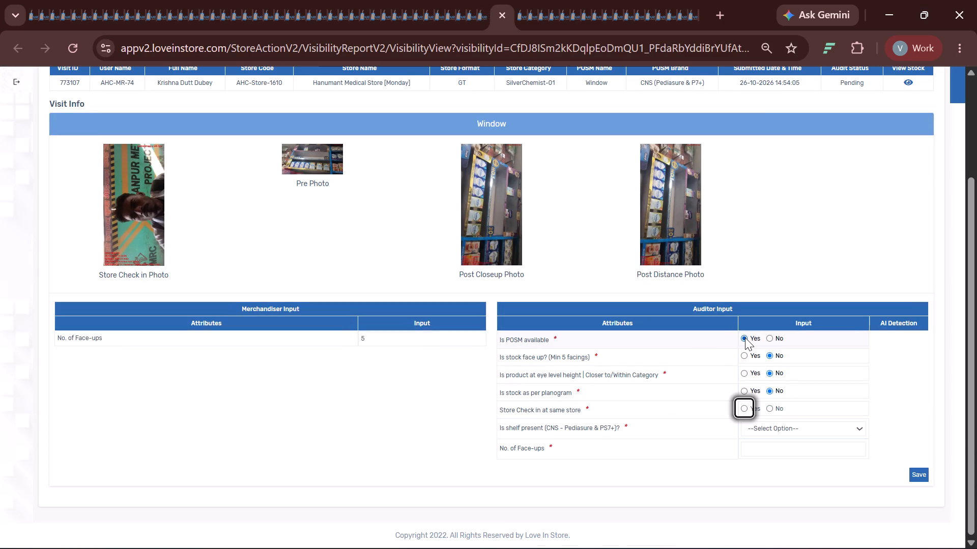
key("space")
key("shift+Tab")
key("Right")
key("Tab")
key("Tab")
key("Right")
key("Tab")
key("1")
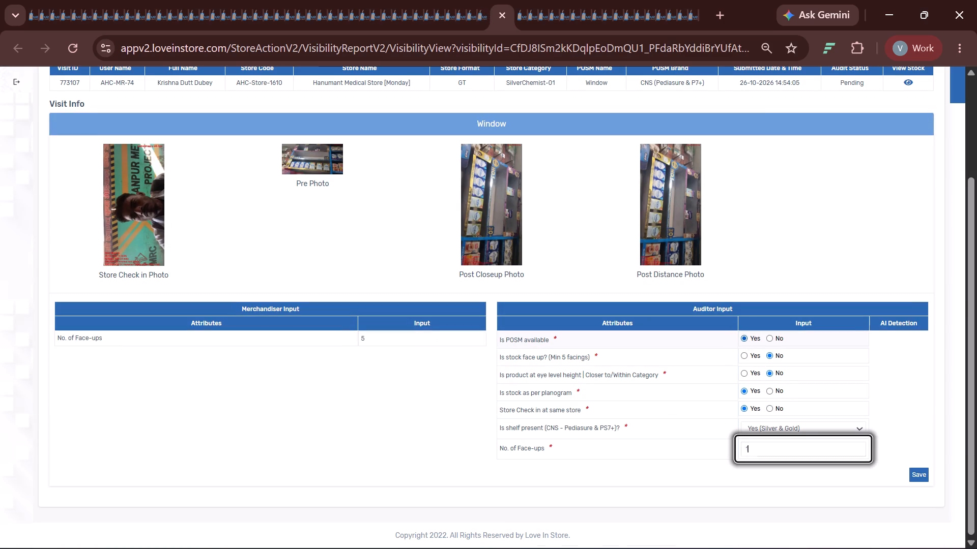
key("BackSpace")
key("2")
key("Tab")
key("space")
Audit visit 773102: POSM, stock face-up and eye level No; planogram and same-store Yes; shelf Yes (Silver & Gold); 2 face-ups; save.
key("ctrl+Tab")
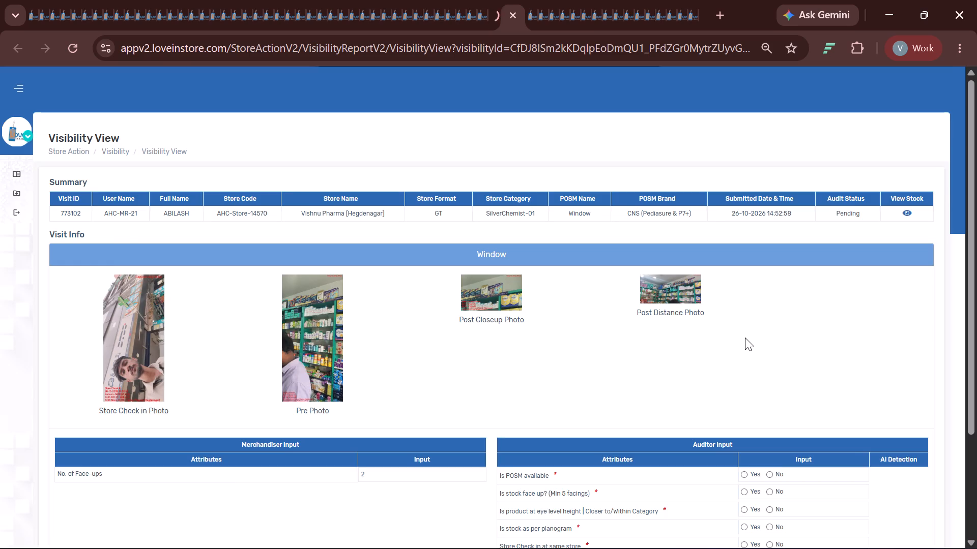
scroll(745, 338, "down", 4)
left_click(745, 338)
key("Right")
key("Tab")
key("Right")
key("Tab")
key("Right")
key("Tab")
key("space")
key("Tab")
key("space")
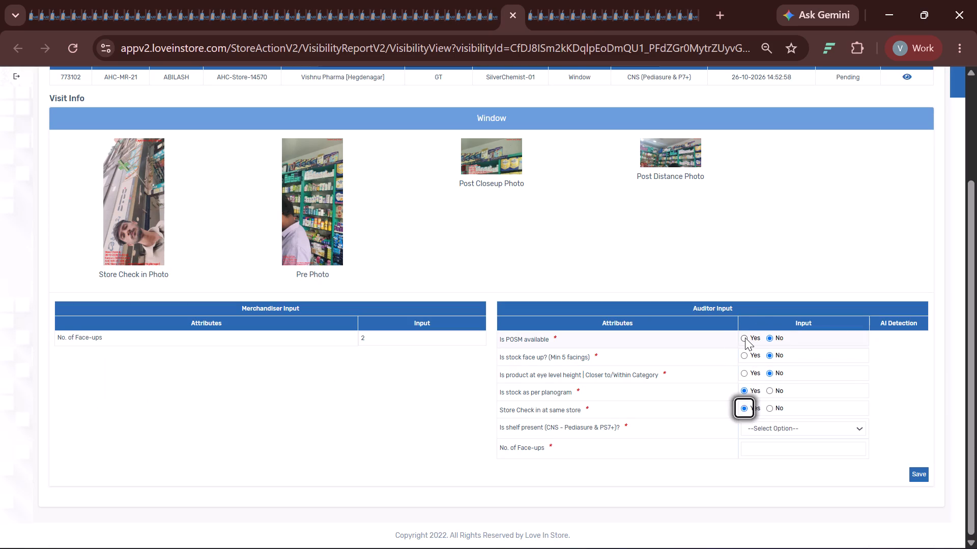
key("Tab")
key("Right")
key("Tab")
key("2")
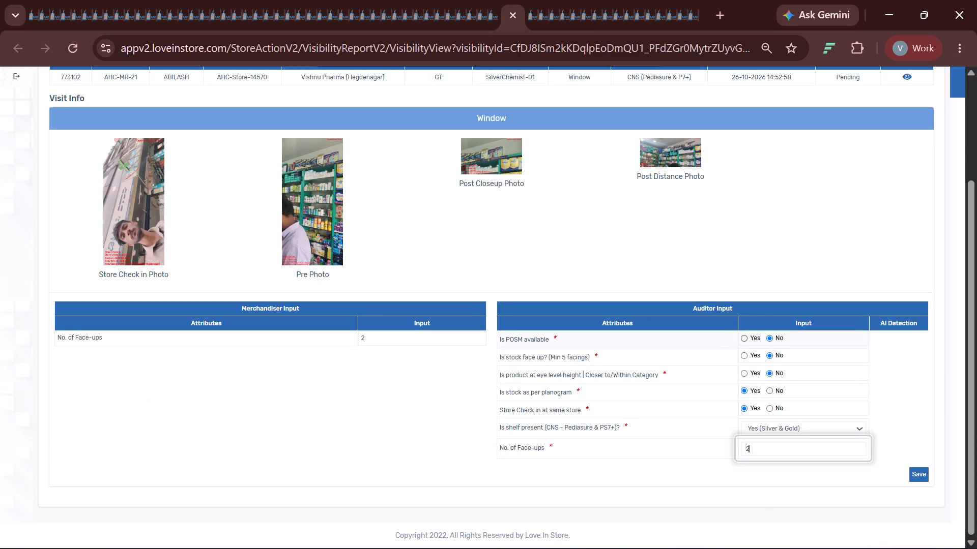
key("Tab")
key("space")
Audit visit 773101: POSM, stock face-up, planogram and same-store Yes; eye level No; shelf Yes (Silver & Gold); 5 face-ups; save.
key("ctrl+Tab")
scroll(745, 338, "down", 4)
left_click(745, 338)
key("Tab")
key("space")
key("Tab")
key("Right")
key("Tab")
key("space")
key("Tab")
key("space")
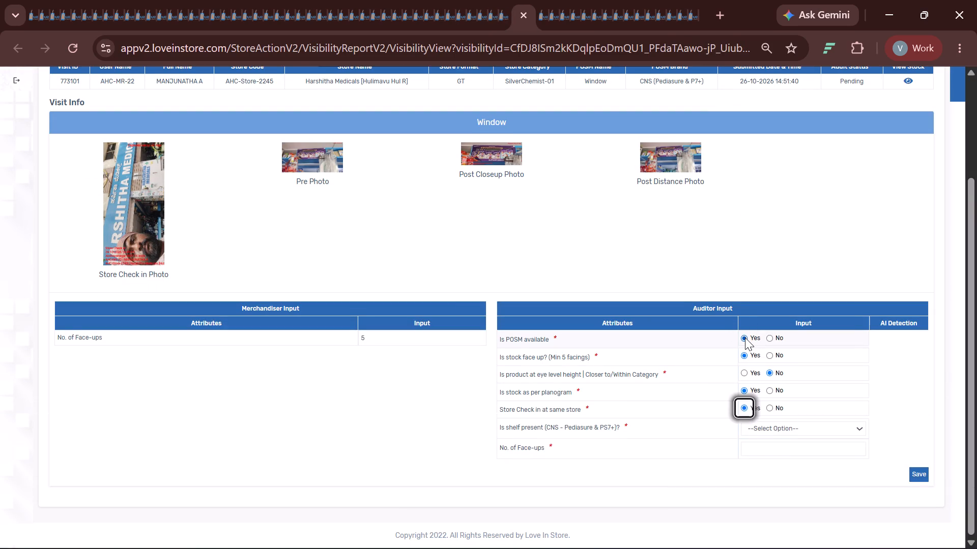
key("Tab")
key("Right")
key("Tab")
key("5")
key("Tab")
key("space")
Audit visit 773099: POSM, stock face-up, eye level, planogram and same-store Yes; shelf Yes (Silver & Gold); 5 face-ups; save.
key("ctrl+Tab")
scroll(745, 338, "down", 3)
left_click(745, 338)
key("Tab")
key("space")
key("Tab")
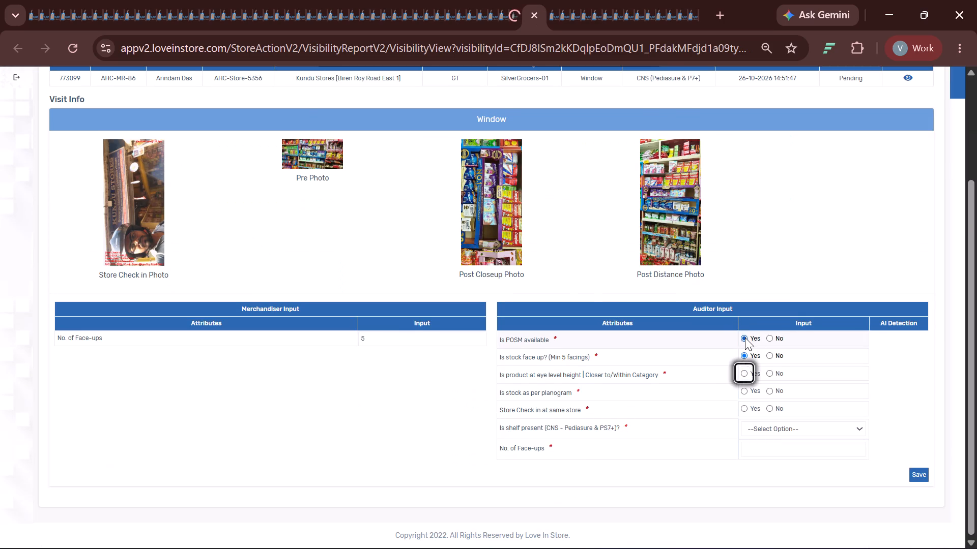
key("space")
key("Tab")
key("Tab")
key("space")
key("shift+Tab")
key("space")
key("Tab")
key("Tab")
key("Right")
key("Tab")
key("5")
key("Tab")
key("space")
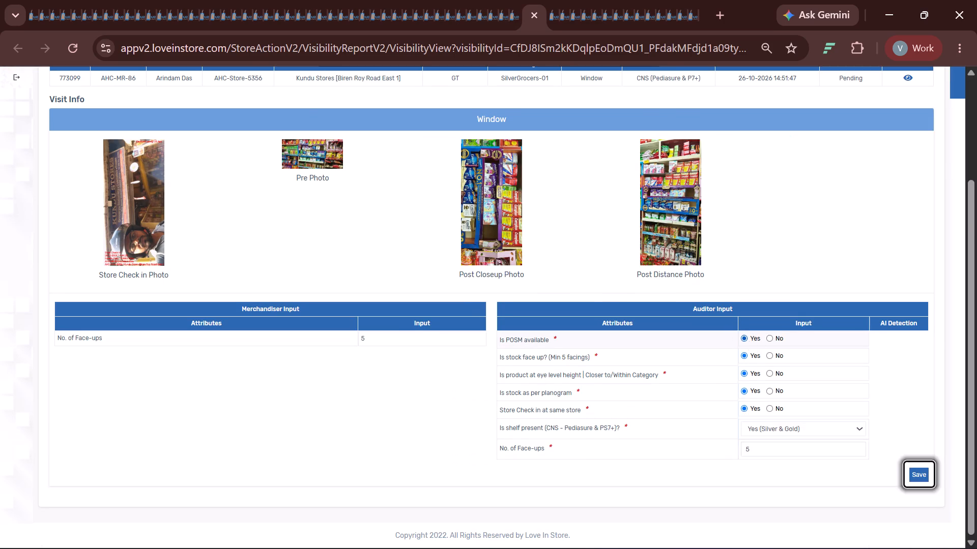
Audit visit 773097: POSM, stock face-up, eye level, planogram and same-store Yes; shelf Yes (Silver & Gold); 5 face-ups; save.
key("ctrl+Tab")
scroll(745, 338, "down", 2)
left_click(745, 338)
key("Tab")
key("space")
key("Tab")
key("Right")
key("Tab")
key("space")
key("Tab")
key("space")
key("Tab")
key("Right")
key("shift+Tab")
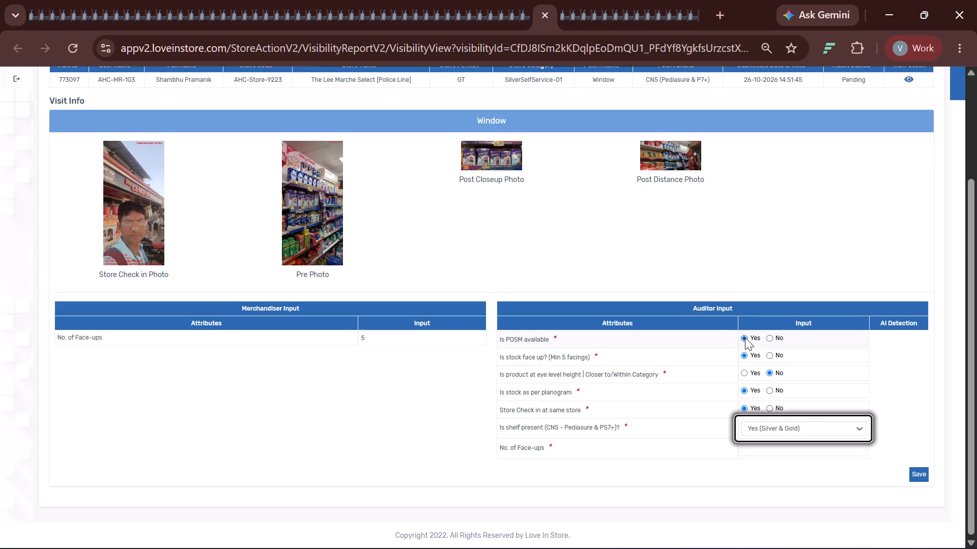
key("shift+Tab")
key("shift+Tab")
key("Right")
key("Tab")
key("Tab")
key("Tab")
key("Tab")
key("5")
key("Tab")
key("space")
Audit visit 773095: POSM, stock face-up, planogram and same-store Yes; eye level No; shelf Yes (Silver & Gold); 5 face-ups; save.
key("ctrl+Tab")
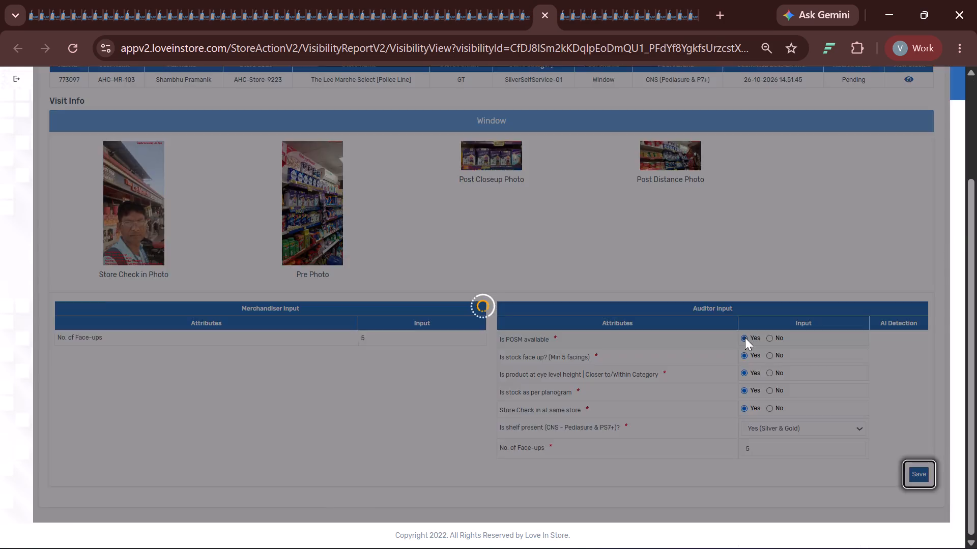
scroll(745, 338, "down", 2)
left_click(745, 338)
key("Tab")
key("space")
key("Tab")
key("Right")
key("Tab")
key("space")
key("Tab")
key("space")
key("Tab")
key("Right")
key("Tab")
key("5")
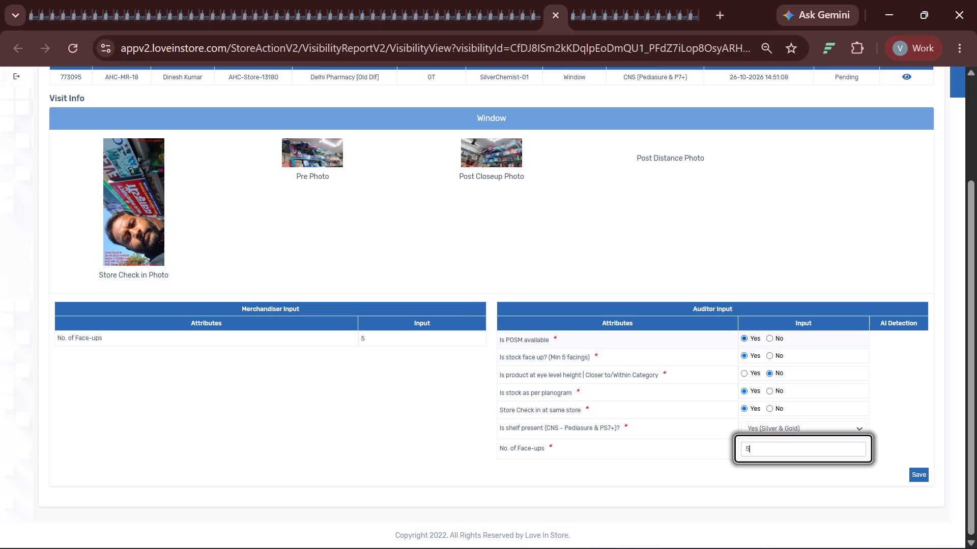
key("Tab")
key("space")
Audit visit 773092: POSM, planogram and same-store Yes; stock face-up and eye level No; shelf Yes (Platinum Stores); 4 face-ups; save.
key("ctrl+Tab")
scroll(745, 338, "down", 3)
left_click(745, 338)
key("Tab")
key("space")
key("Tab")
key("Right")
key("Tab")
key("space")
key("Tab")
key("space")
key("Tab")
key("Right")
key("Right")
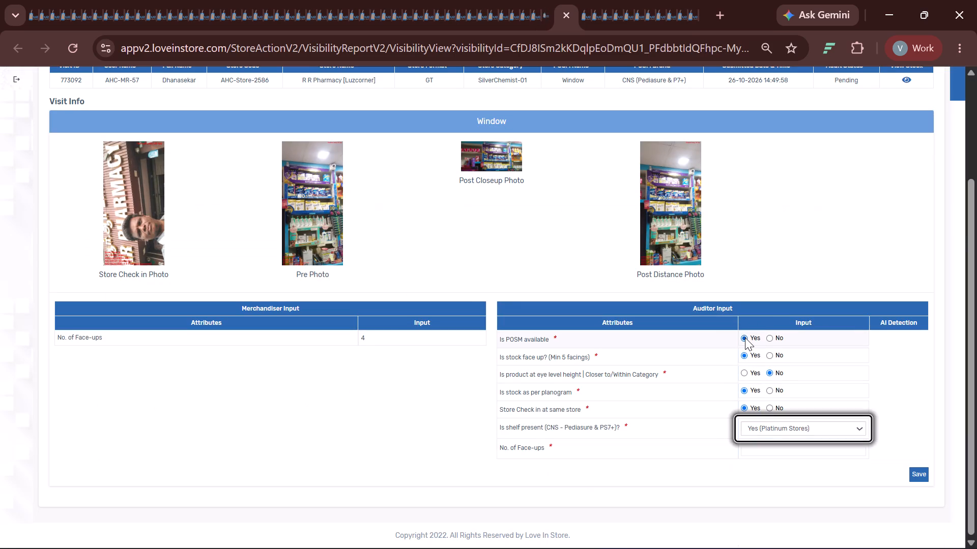
key("Tab")
key("shift+Tab")
key("shift+Tab")
key("shift+Tab")
key("shift+Tab")
key("shift+Tab")
key("Right")
key("Tab")
key("Tab")
key("Tab")
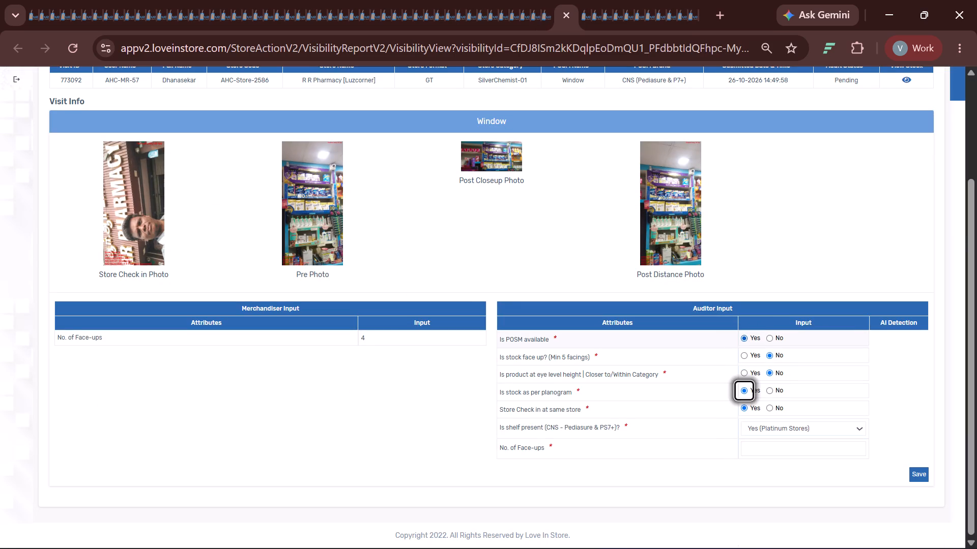
key("Tab")
key("Tab")
key("5")
key("shift+Tab")
key("Tab")
key("4")
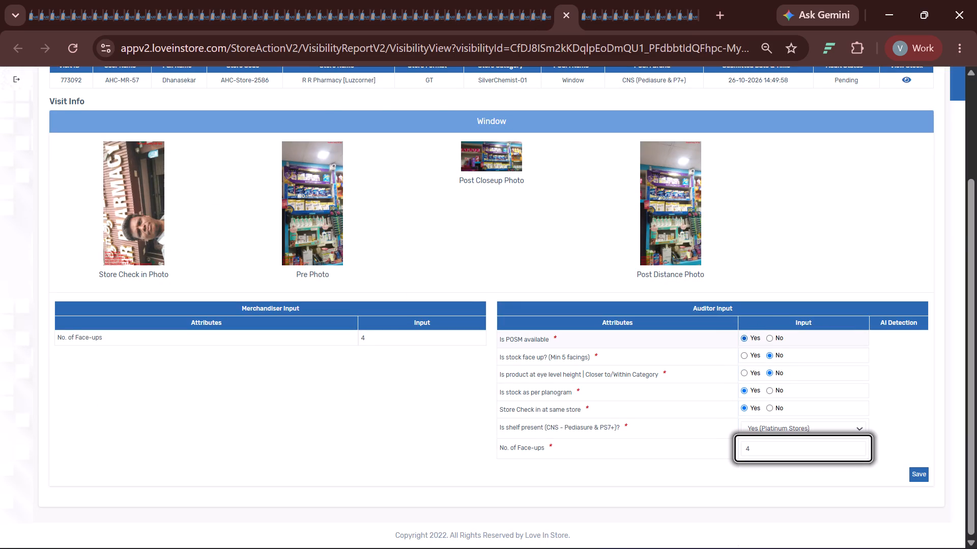
key("Tab")
key("space")
Audit visit 773091: POSM, stock face-up, planogram and same-store Yes; eye level No; shelf Yes (Silver & Gold); 5 face-ups; save.
key("ctrl+Tab")
scroll(745, 338, "down", 4)
left_click(745, 338)
key("Tab")
key("space")
key("Tab")
key("Right")
key("Tab")
key("space")
key("Tab")
key("space")
key("Tab")
key("Right")
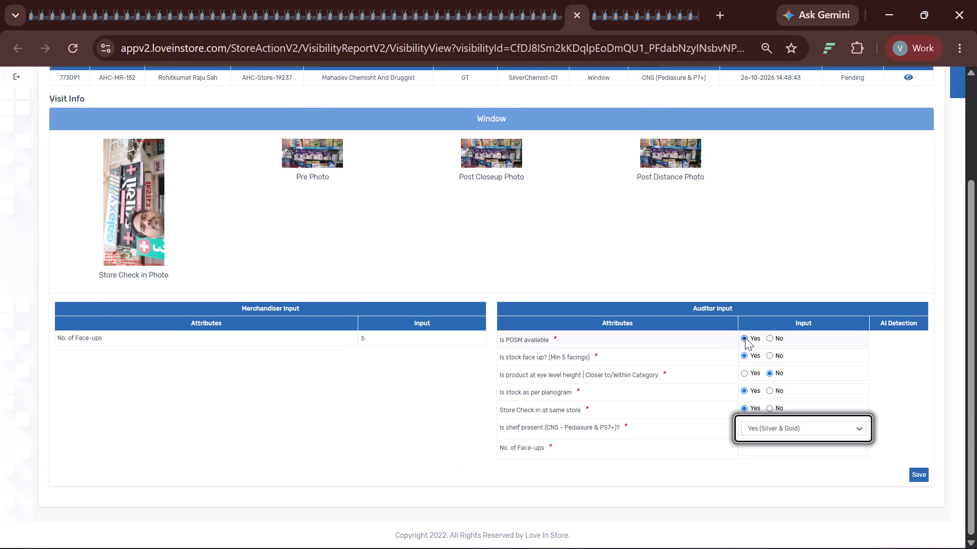
key("Tab")
key("5")
key("Tab")
key("space")
Audit visit 773088: POSM, planogram and same-store Yes; stock face-up and eye level No; shelf Yes (Silver & Gold); 4 face-ups; save.
key("ctrl+Tab")
scroll(745, 338, "down", 4)
double_click(745, 338)
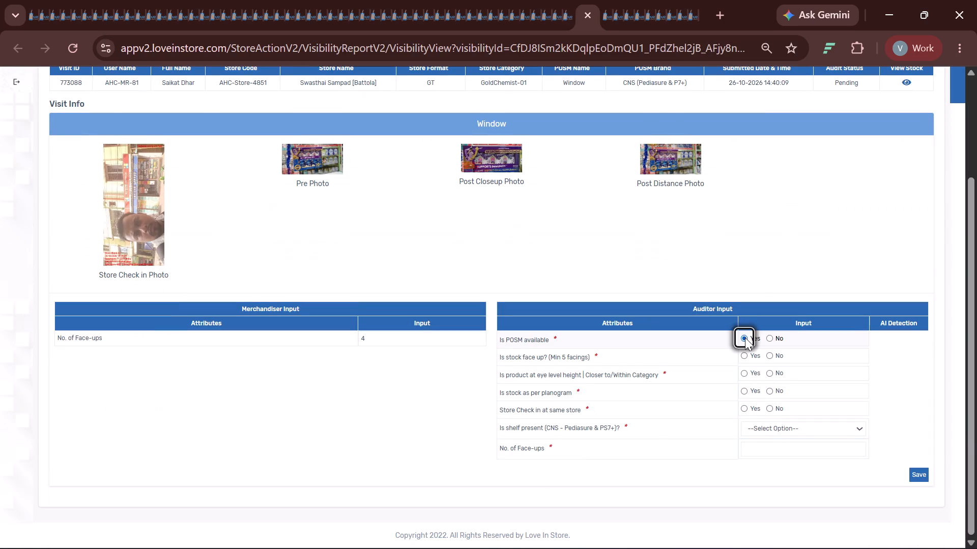
key("Tab")
key("Right")
key("Tab")
key("Right")
key("Tab")
key("space")
key("Tab")
key("space")
key("Tab")
key("Right")
key("Tab")
key("4")
key("Tab")
key("space")
Audit visit 773085: POSM, stock face-up, planogram and same-store Yes; eye level No; shelf Yes (Silver & Gold); 5 face-ups; save.
key("ctrl+Tab")
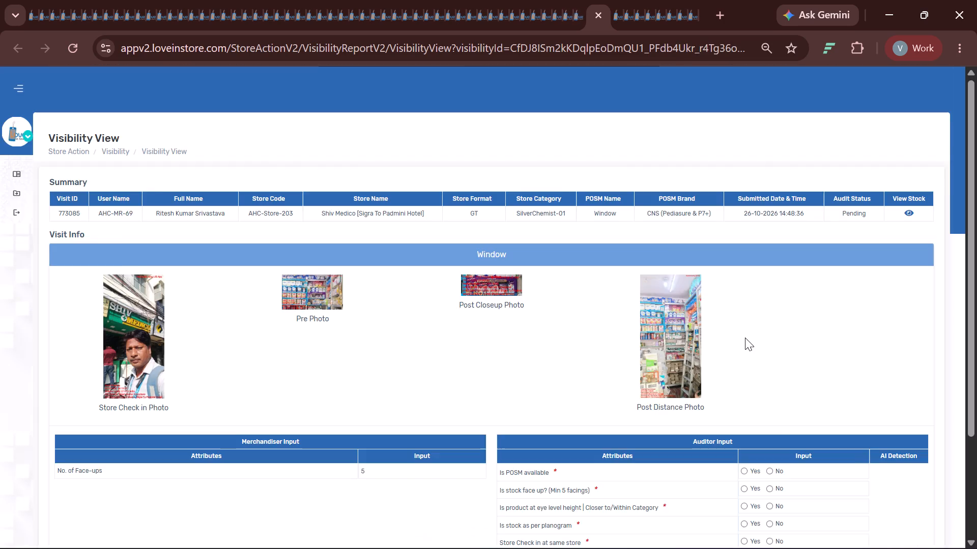
scroll(745, 338, "down", 4)
left_click(745, 338)
key("Tab")
key("space")
key("Tab")
key("Right")
key("Tab")
key("space")
key("Tab")
key("space")
key("Tab")
key("Right")
key("Tab")
key("5")
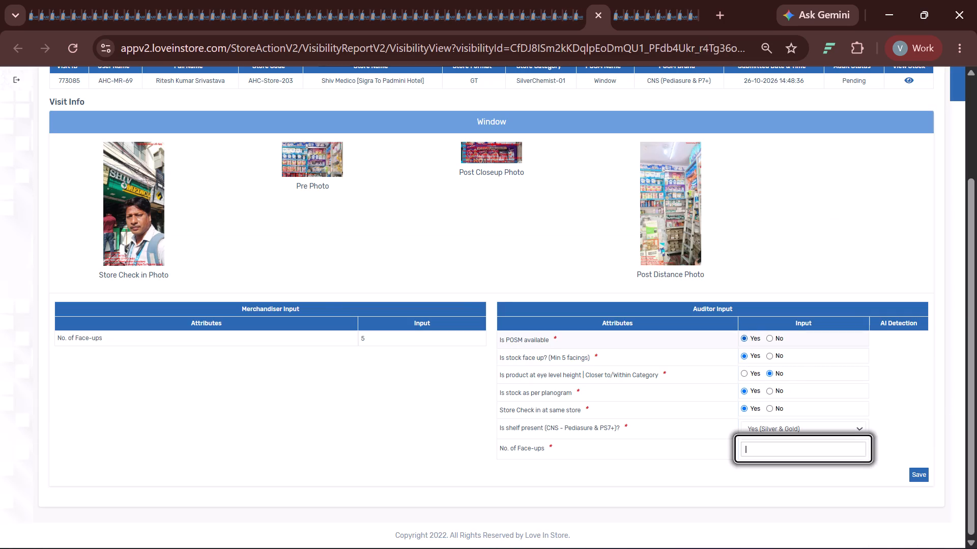
key("Tab")
key("space")
Audit visit 773084: POSM, stock face-up and eye level No; planogram and same-store Yes; shelf Yes (Silver & Gold); 2 face-ups; save.
key("ctrl+Tab")
scroll(745, 338, "down", 4)
left_click(745, 338)
key("Right")
key("Tab")
key("Right")
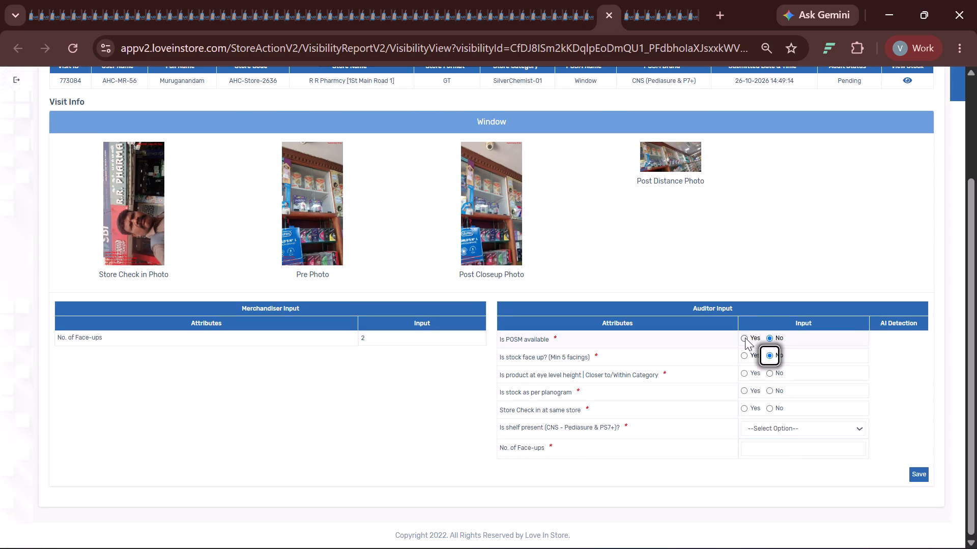
key("Tab")
key("Right")
key("Tab")
key("space")
key("Tab")
key("space")
key("Tab")
key("Right")
key("Tab")
key("2")
key("Tab")
key("space")
Audit visit 773082: POSM, stock face-up, planogram and same-store Yes; eye level No; shelf Yes (Silver & Gold); 5 face-ups; save.
key("ctrl+Tab")
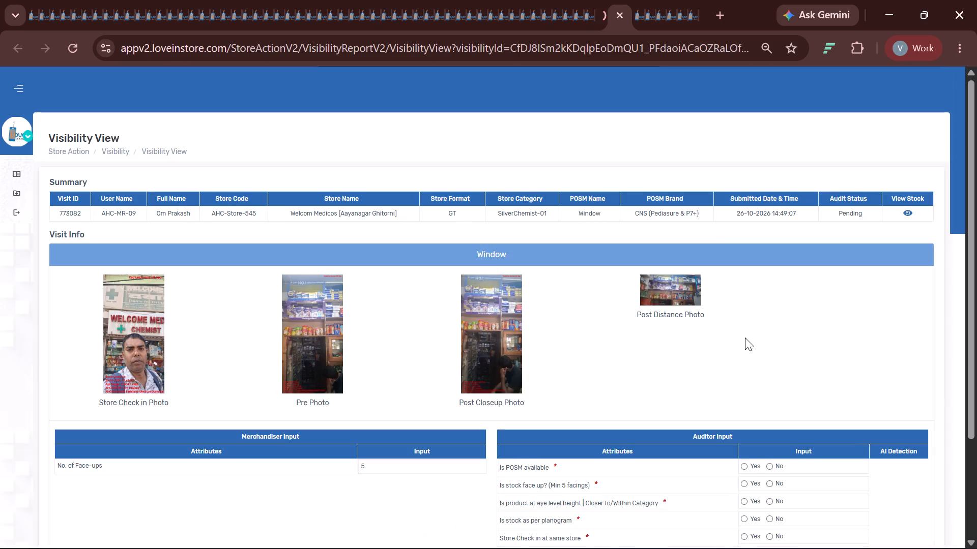
scroll(745, 338, "down", 4)
left_click(745, 338)
key("Tab")
key("space")
key("Tab")
key("Right")
key("Tab")
key("space")
key("Tab")
key("space")
key("Tab")
key("Right")
key("Tab")
key("5")
key("Tab")
key("space")
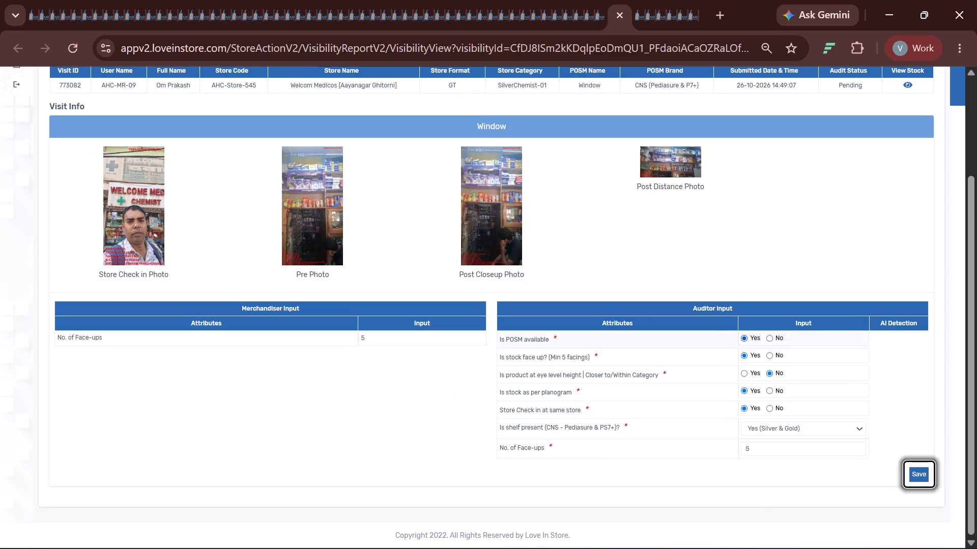
Audit visit 773079: POSM and eye level No; stock face-up, planogram and same-store Yes; shelf Yes (Silver & Gold); 6 face-ups; save.
key("ctrl+Tab")
scroll(745, 338, "down", 3)
left_click(745, 338)
key("Tab")
key("space")
key("Tab")
key("Right")
key("Tab")
key("space")
key("Tab")
key("space")
key("Tab")
key("Right")
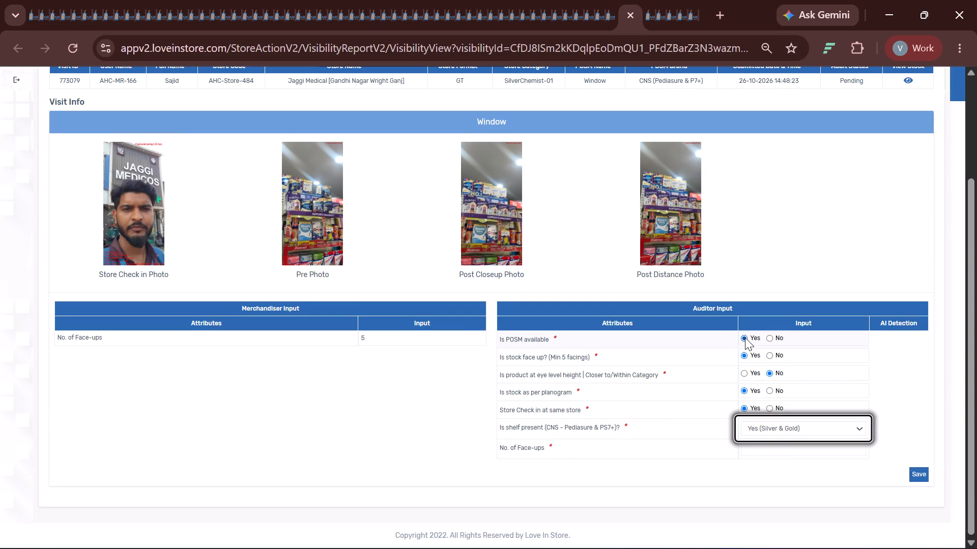
key("shift+Tab")
key("shift+Tab")
key("shift+Tab")
key("shift+Tab")
key("shift+Tab")
key("Right")
key("Tab")
key("Tab")
key("Tab")
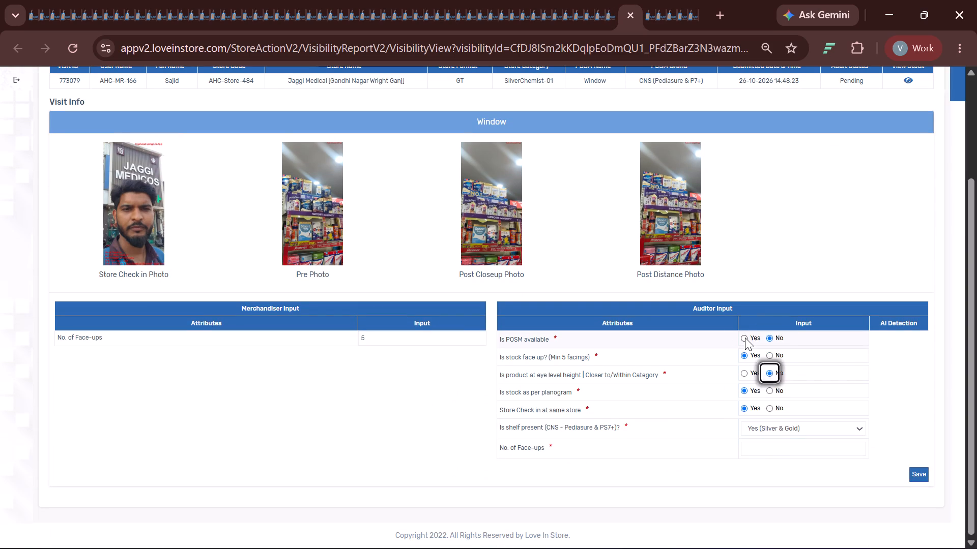
key("Tab")
key("Tab")
key("Tab")
key("6")
key("Tab")
key("space")
Audit visit 773077: POSM and eye level No; stock face-up, planogram and same-store Yes; shelf Yes (Silver & Gold); 6 face-ups; save.
key("ctrl+Tab")
scroll(745, 338, "down", 2)
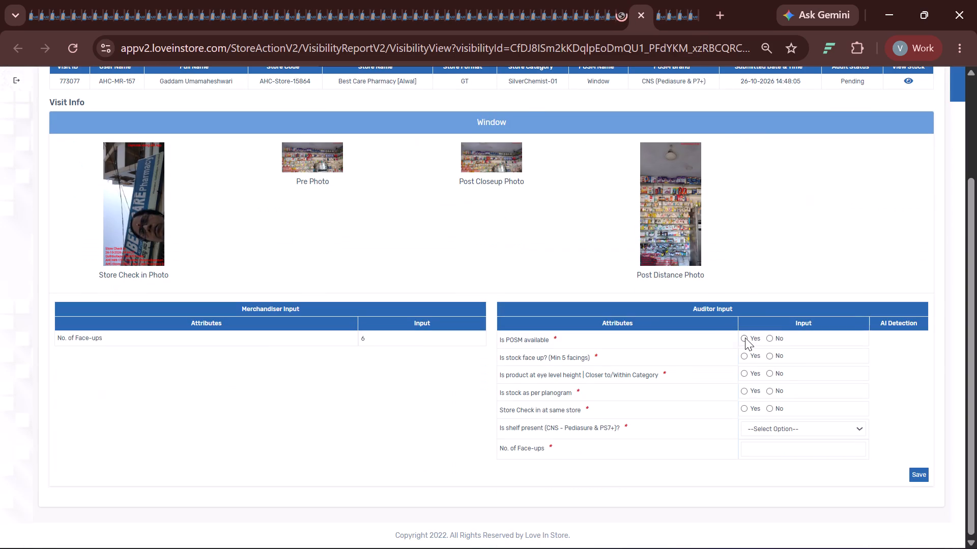
left_click(745, 338)
key("Tab")
key("space")
key("Tab")
key("Right")
key("Tab")
key("space")
key("Tab")
key("space")
key("Tab")
key("Right")
key("Tab")
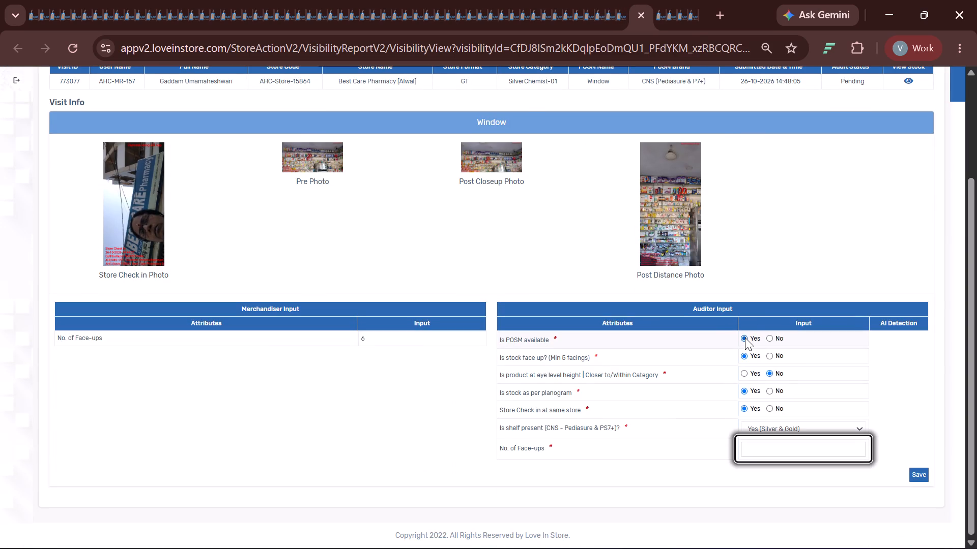
left_click(745, 338)
key("Right")
key("Tab")
key("Tab")
key("Tab")
key("Tab")
key("Tab")
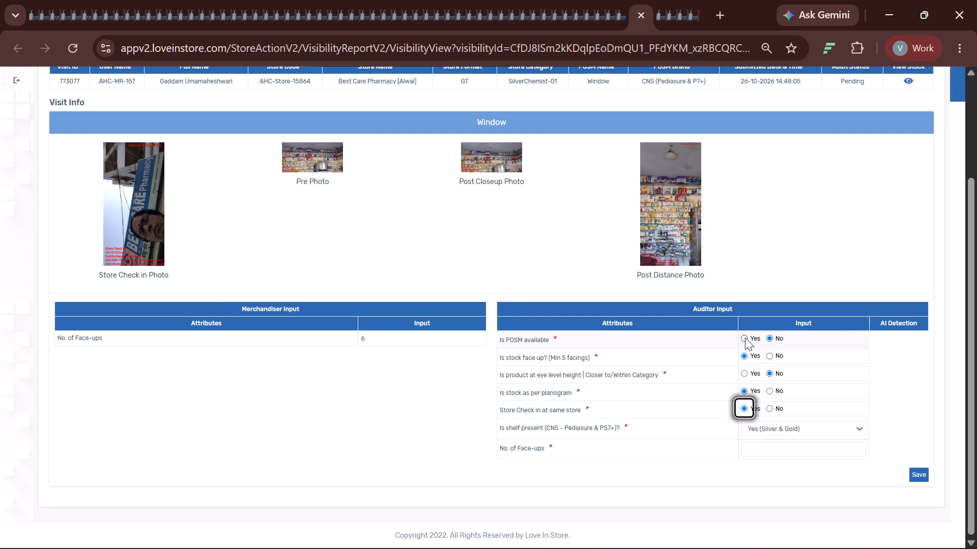
key("Tab")
key("6")
key("Tab")
key("space")
Audit visit 773073: POSM, planogram and same-store Yes; stock face-up and eye level No; shelf Yes (Silver & Gold); 3 face-ups; save.
key("ctrl+Tab")
scroll(745, 338, "down", 3)
left_click(745, 338)
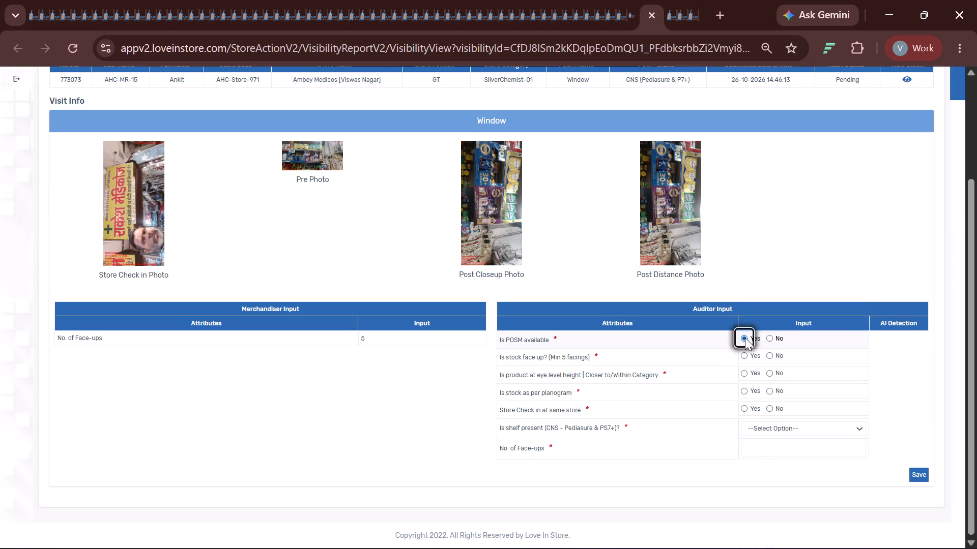
key("Tab")
key("Right")
key("Tab")
key("Tab")
key("space")
key("Tab")
key("space")
key("Tab")
key("Right")
key("shift+Tab")
key("shift+Tab")
key("shift+Tab")
key("shift+Tab")
key("Right")
key("Right")
key("Tab")
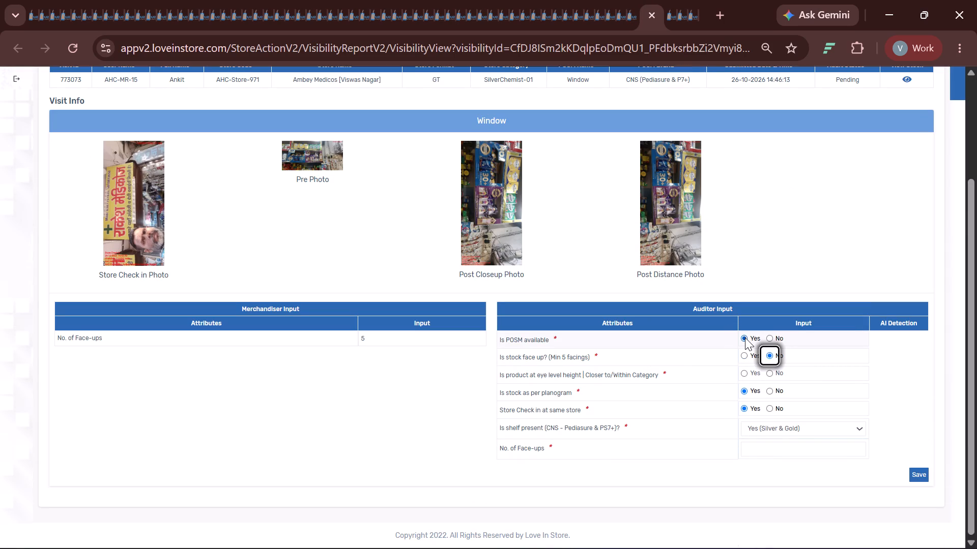
key("Right")
key("Tab")
key("Tab")
key("Tab")
key("Tab")
key("3")
key("Tab")
key("space")
Audit visit 773071: POSM, planogram and same-store Yes; stock face-up and eye level No; shelf Yes (Silver & Gold); 4 face-ups; save.
key("ctrl+Tab")
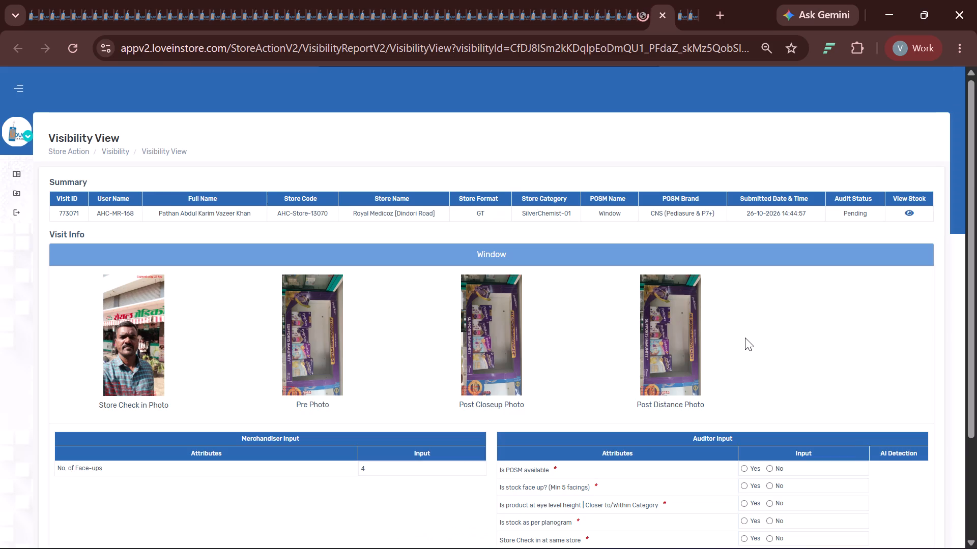
scroll(745, 338, "down", 4)
left_click(745, 338)
key("Tab")
key("space")
key("Tab")
key("Right")
key("shift+Tab")
key("Right")
key("Tab")
key("space")
key("Tab")
key("space")
key("Tab")
key("space")
key("Tab")
key("Right")
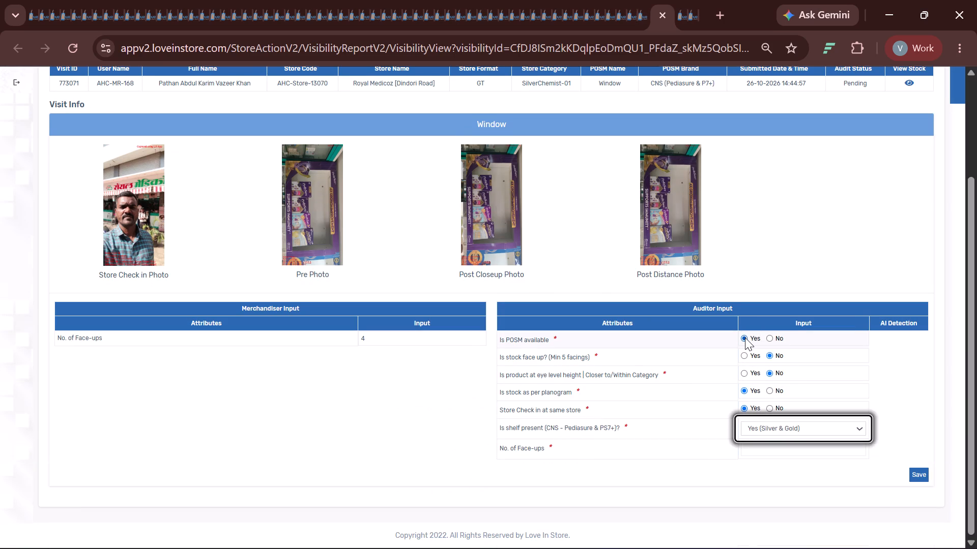
key("Tab")
key("4")
key("Tab")
key("space")
Audit visit 773069: POSM, planogram and same-store Yes; stock face-up and eye level No; shelf Yes (Silver & Gold); 1 face-up; save.
key("ctrl+Tab")
scroll(745, 338, "down", 3)
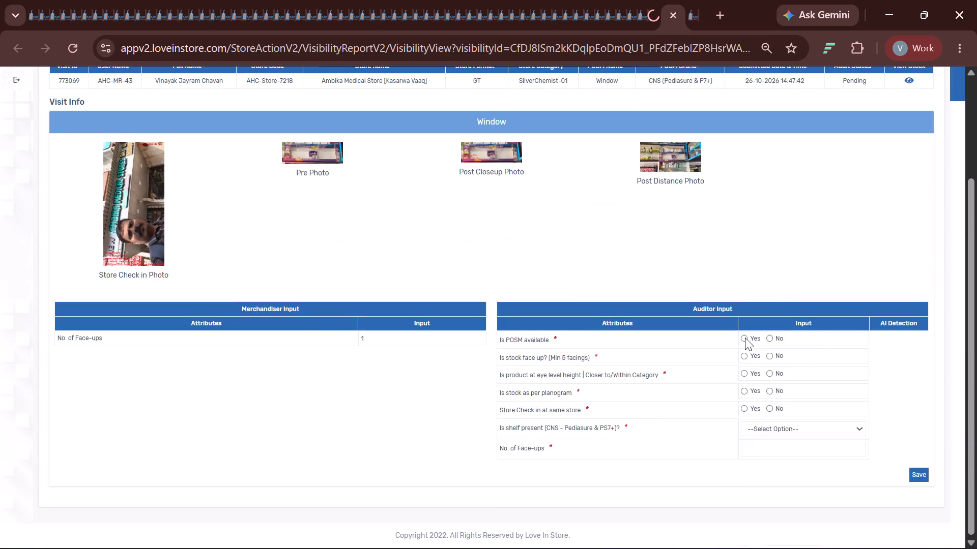
key("Tab")
key("Right")
key("Tab")
key("Right")
scroll(745, 338, "down", 5)
left_click(745, 338)
key("Tab")
key("Right")
key("Tab")
key("Right")
key("Tab")
key("space")
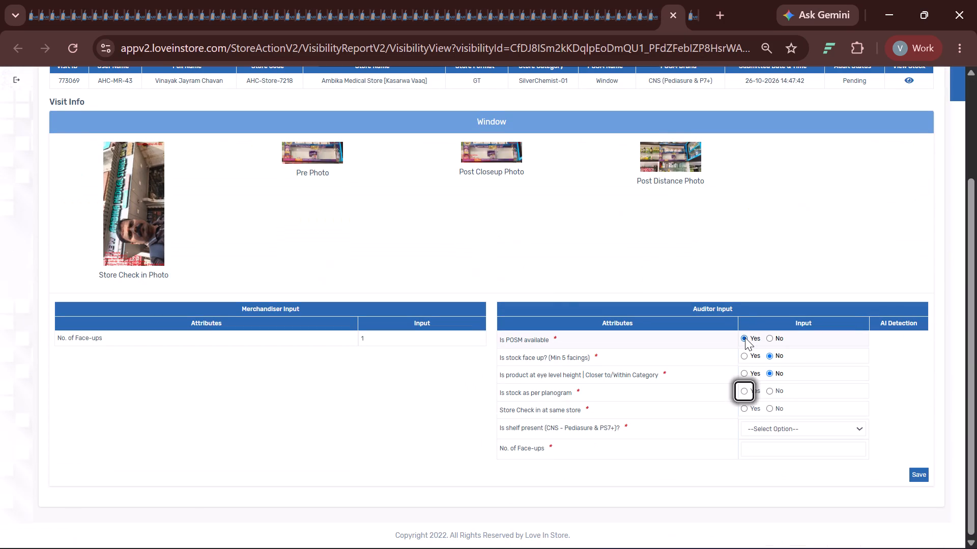
key("Tab")
key("space")
key("Tab")
key("Right")
key("Tab")
key("1")
key("Tab")
key("space")
Audit visit 773065: POSM, planogram and same-store Yes; stock face-up and eye level No; shelf Yes (Silver & Gold); 2 face-ups; save.
key("ctrl+Tab")
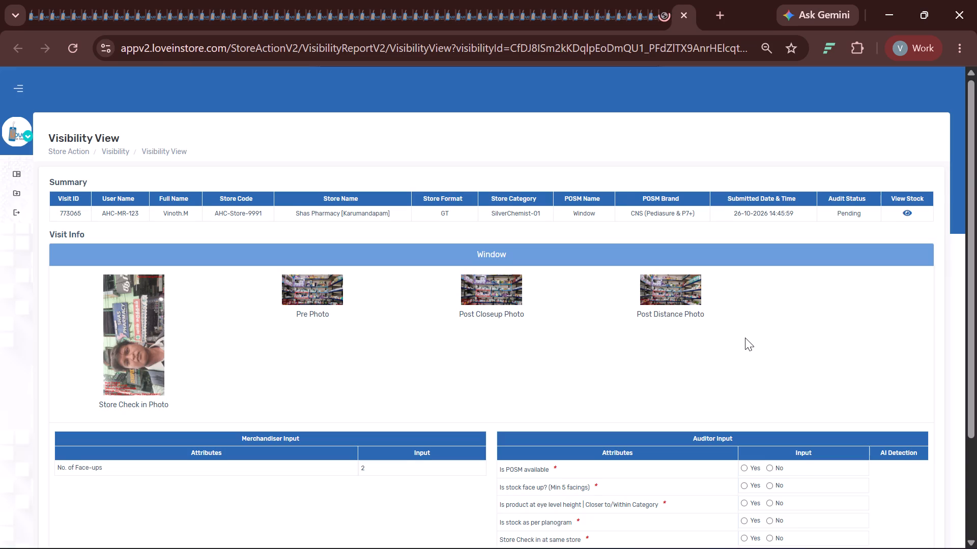
scroll(745, 338, "down", 2)
left_click(745, 338)
key("Tab")
key("Right")
key("Tab")
key("Right")
key("Tab")
key("space")
key("Tab")
key("space")
key("Tab")
key("Right")
key("Tab")
key("2")
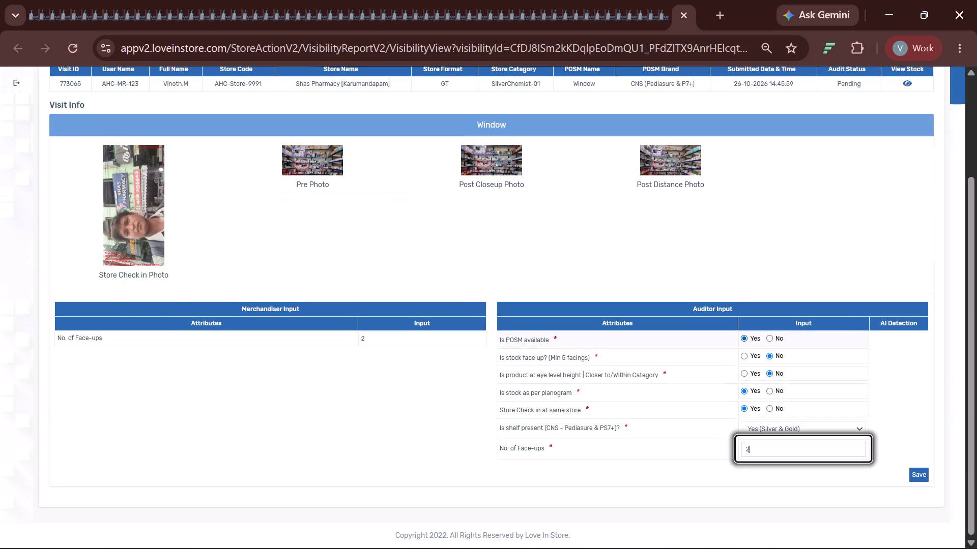
key("Tab")
key("space")
Audit visit 773062: POSM, stock face-up, planogram and same-store Yes; eye level No; shelf Yes (Silver & Gold); 5 face-ups; save.
key("ctrl+Tab")
scroll(745, 338, "down", 2)
left_click(745, 338)
key("Tab")
key("Right")
key("Tab")
key("Right")
key("shift+Tab")
key("Right")
key("Tab")
key("space")
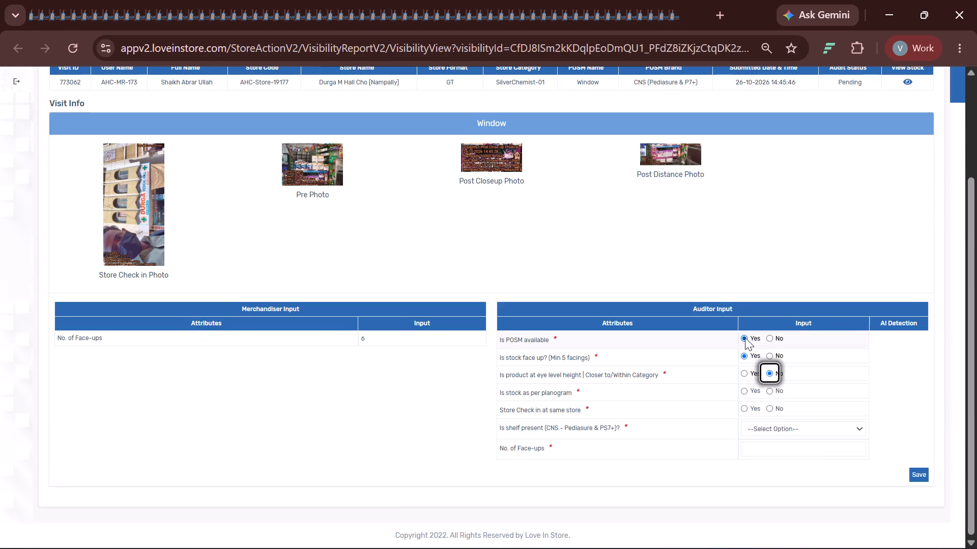
key("Tab")
key("space")
key("Tab")
key("space")
key("Tab")
key("Right")
key("Tab")
key("5")
key("Tab")
key("space")
Audit visit 773061: POSM, stock face-up, planogram and same-store Yes; eye level No; shelf Yes (Silver & Gold); 6 face-ups; save.
key("ctrl+Tab")
scroll(745, 338, "down", 3)
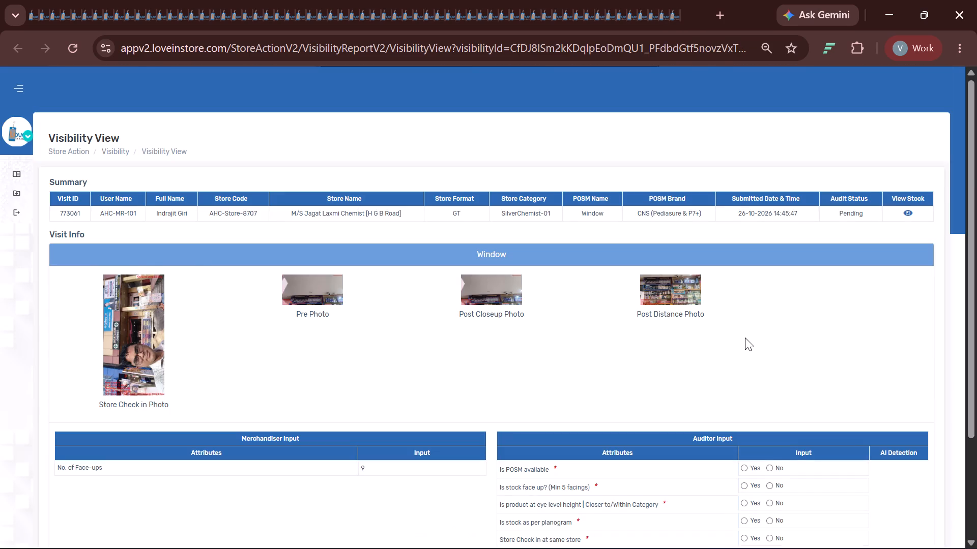
left_click(745, 338)
key("Tab")
key("space")
key("Tab")
key("Right")
key("Tab")
key("space")
key("Tab")
key("space")
key("Tab")
key("Right")
key("Tab")
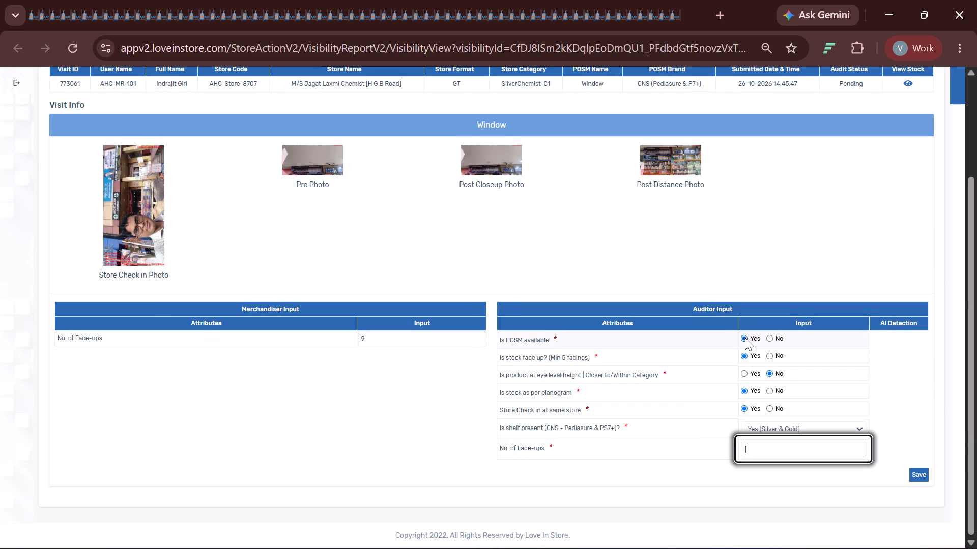
key("6")
key("Tab")
key("space")
Audit visit 773055: POSM, stock face-up and eye level No; planogram and same-store Yes; shelf Yes (Silver & Gold); 1 face-up; save.
key("ctrl+Tab")
scroll(745, 338, "down", 4)
left_click(745, 338)
key("Right")
key("Tab")
key("Right")
key("Tab")
key("Right")
key("Tab")
key("space")
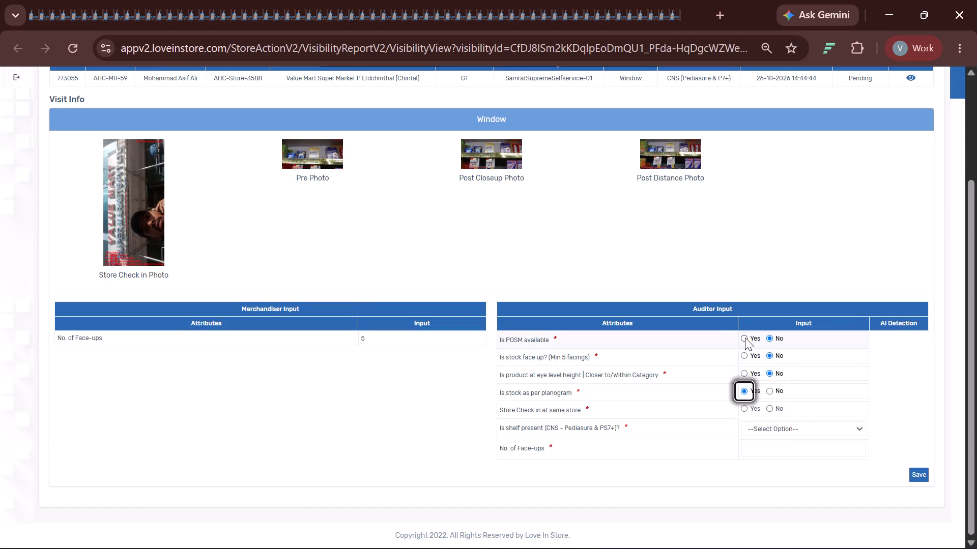
key("Tab")
key("space")
key("Tab")
key("Right")
key("Tab")
key("1")
key("Tab")
key("space")
key("Tab")
key("ctrl+Tab")
key("ctrl+shift+Tab")
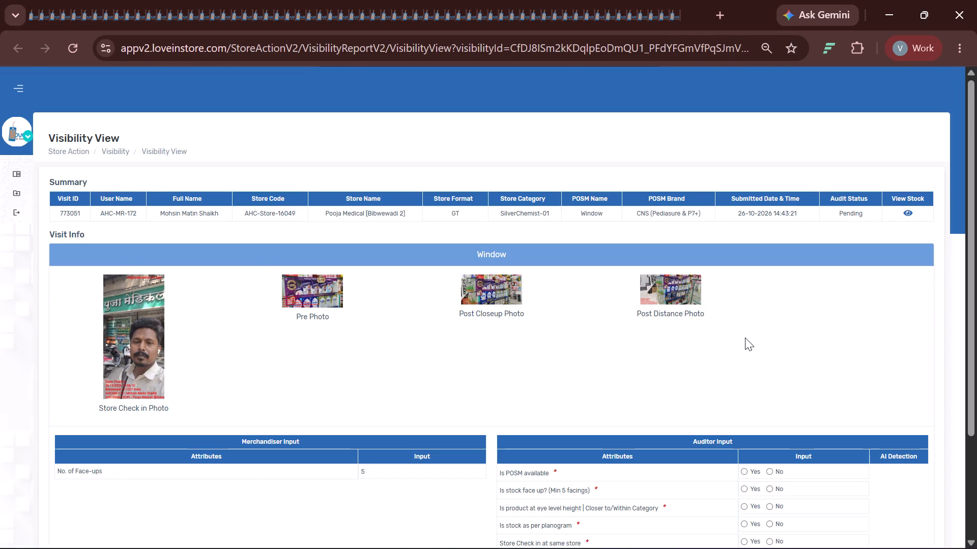
key("space")
key("Escape")
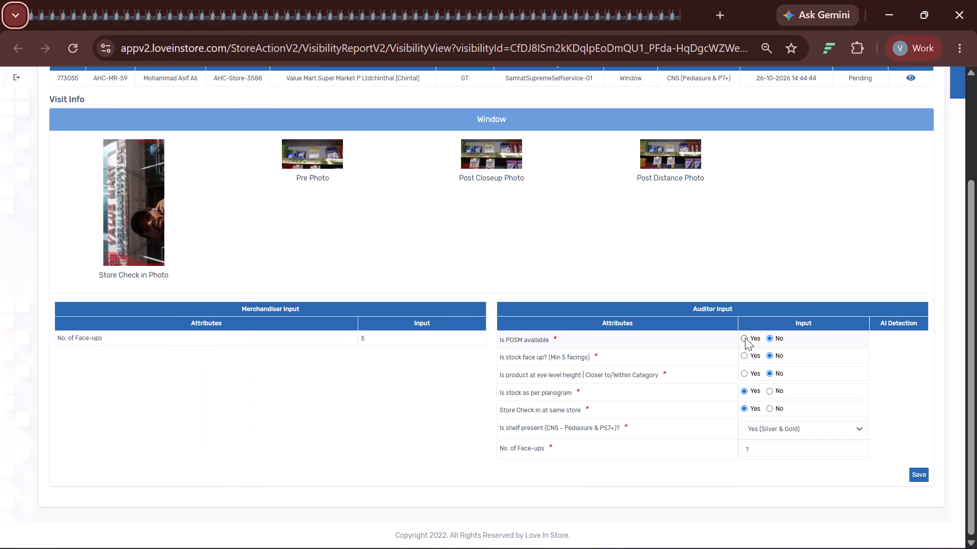
key("shift+Tab")
key("space")
Audit visit 773051: POSM, stock face-up, planogram and same-store Yes; eye level No; shelf Yes (Silver & Gold); 5 face-ups; save.
key("ctrl+Tab")
scroll(745, 338, "down", 5)
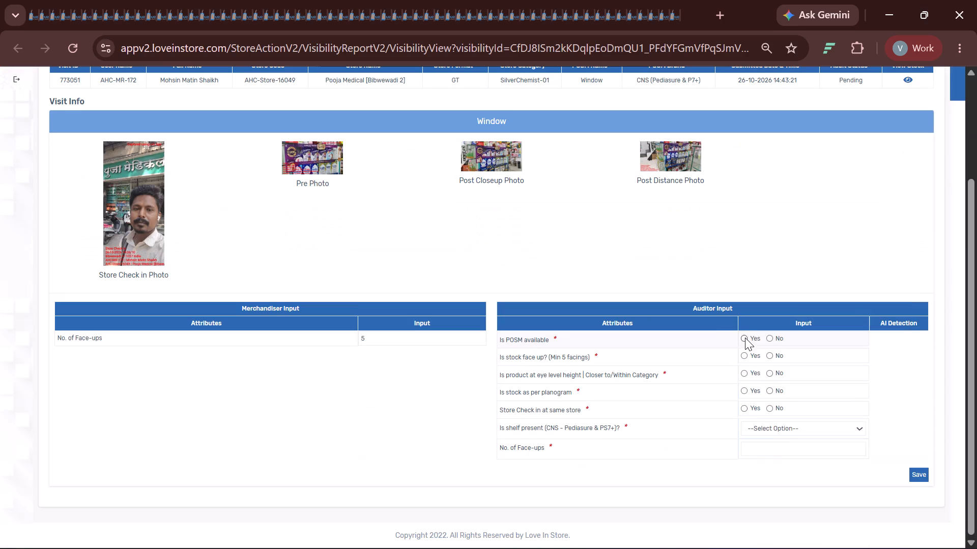
left_click(745, 338)
key("Tab")
key("space")
key("Tab")
key("Right")
key("Tab")
key("space")
key("Tab")
key("space")
key("Tab")
key("Right")
key("Tab")
key("5")
key("Tab")
key("space")
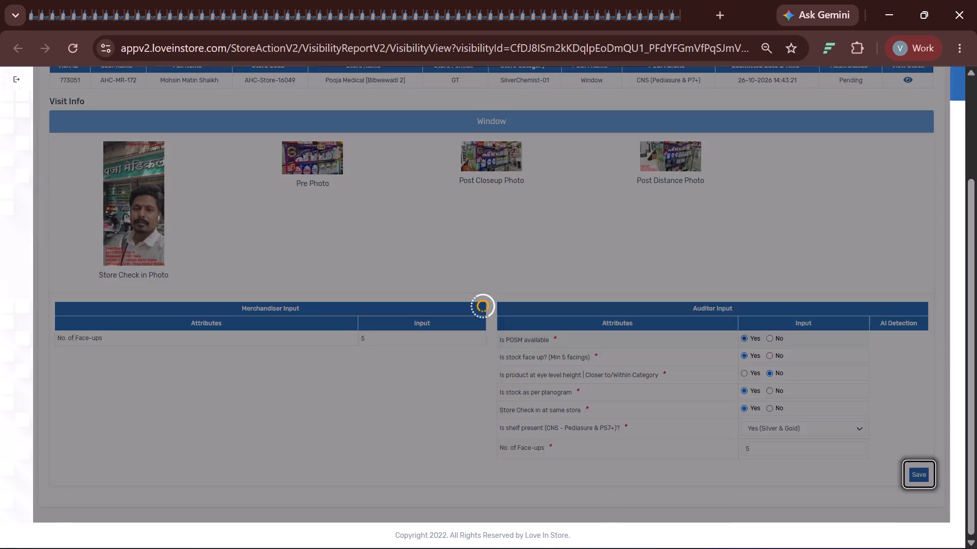
Audit visit 773049: POSM, eye level, planogram and same-store Yes; stock face-up No; shelf Yes (Silver & Gold); 3 face-ups; save.
key("ctrl+Tab")
scroll(745, 338, "down", 2)
left_click(745, 338)
key("Tab")
key("Right")
key("Tab")
key("Right")
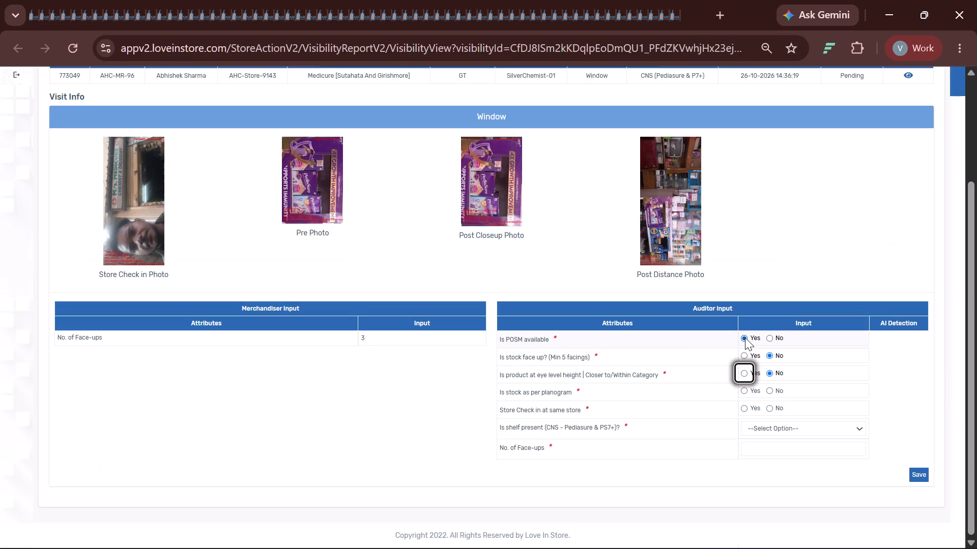
key("Right")
key("Tab")
key("space")
key("Tab")
key("space")
key("Tab")
key("Right")
key("Tab")
key("3")
key("Tab")
key("space")
Audit visit 773048: POSM, stock face-up, planogram and same-store Yes; eye level No; shelf Yes (Silver & Gold); 6 face-ups; save.
key("ctrl+Tab")
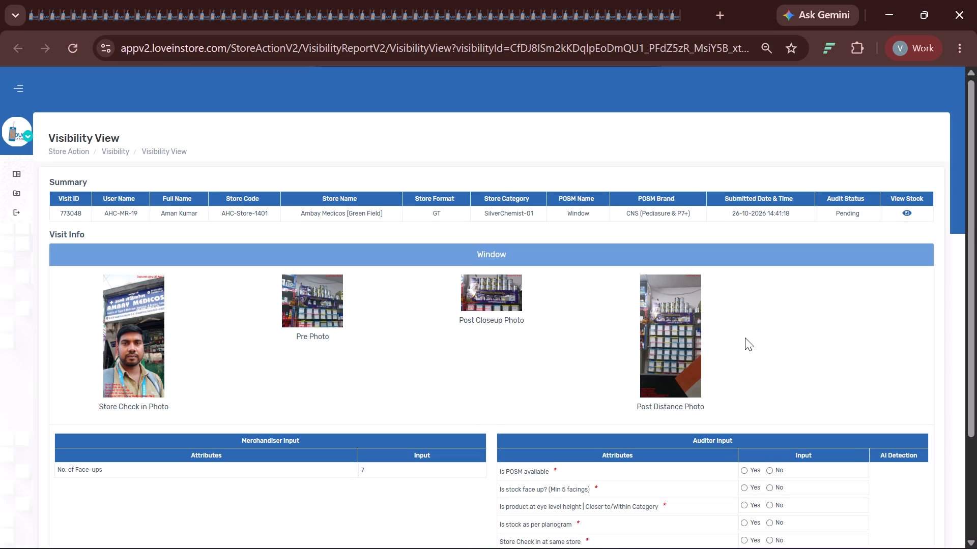
scroll(745, 338, "down", 3)
left_click(745, 338)
key("Tab")
key("space")
key("Tab")
key("Right")
key("Tab")
key("space")
key("Tab")
key("space")
key("Tab")
key("Right")
key("Tab")
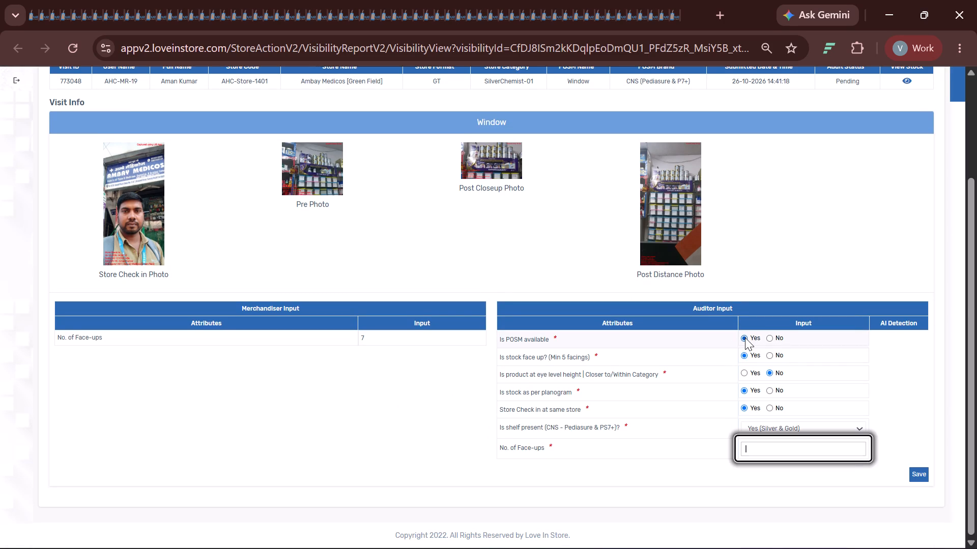
key("7")
key("shift+Tab")
key("Tab")
key("6")
key("Tab")
key("space")
Audit visit 773045: POSM, stock face-up, eye level, planogram and same-store Yes; shelf Yes (Platinum Stores); 10 face-ups; save.
key("ctrl+Tab")
scroll(745, 338, "down", 4)
key("Tab")
key("space")
key("Tab")
key("space")
scroll(745, 338, "down", 2)
left_click(745, 338)
key("Right")
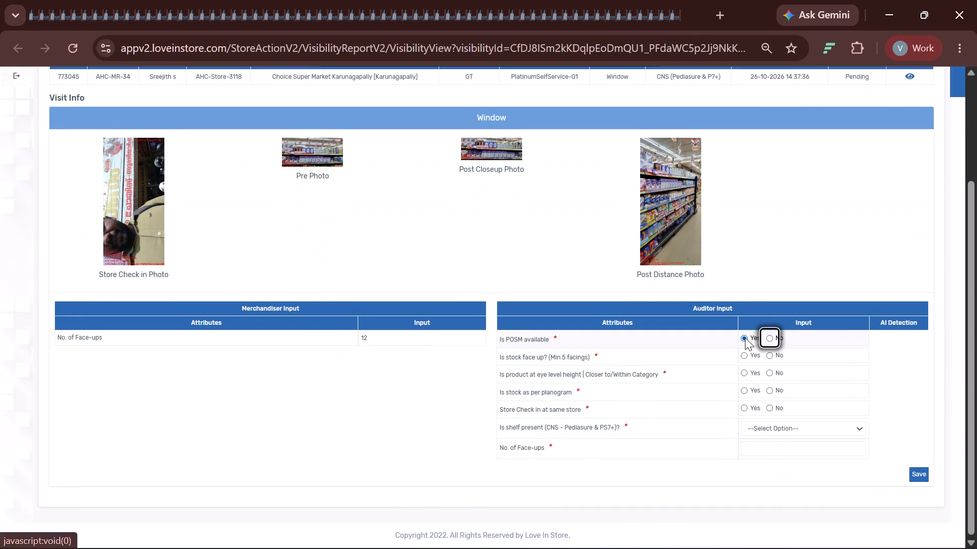
key("Tab")
key("space")
key("Tab")
key("space")
key("Tab")
key("space")
key("Tab")
key("shift+Tab")
key("shift+Tab")
key("Tab")
key("space")
key("Tab")
key("space")
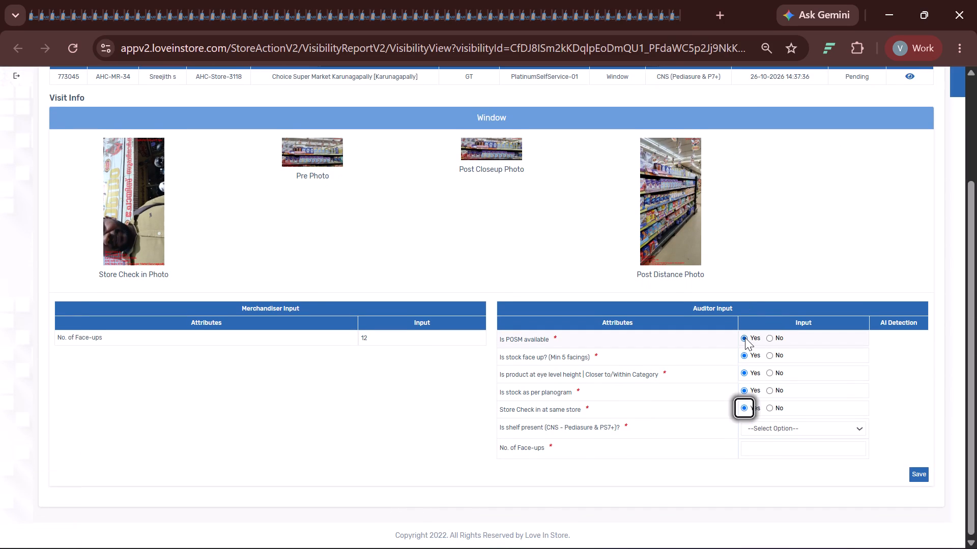
key("Tab")
key("Right")
key("Right")
key("Tab")
type("10")
key("Tab")
key("space")
Audit visit 773044: POSM, stock face-up, planogram and same-store Yes; eye level No; shelf Yes (Silver & Gold); 5 face-ups; save.
key("ctrl+Tab")
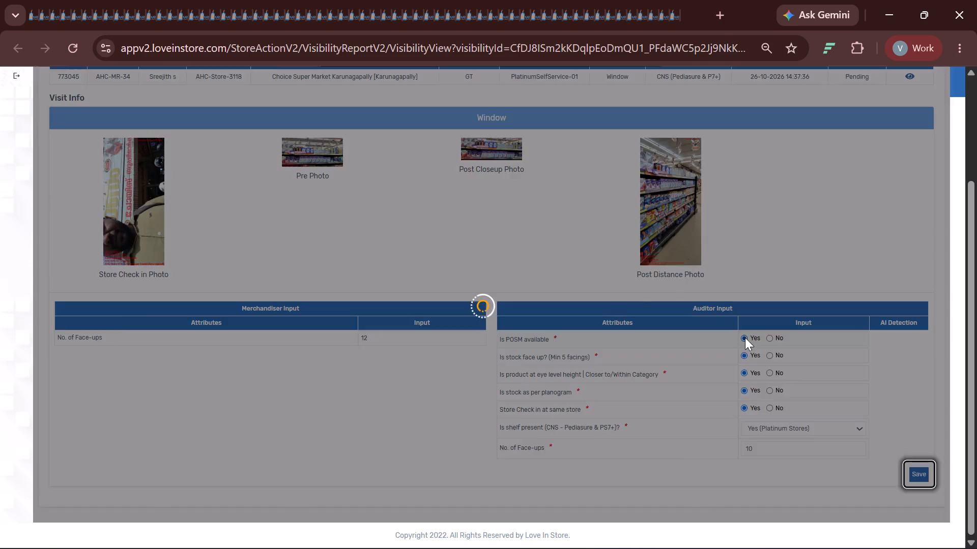
scroll(745, 338, "down", 2)
key("Tab")
key("space")
key("Tab")
scroll(745, 338, "down", 4)
left_click(745, 338)
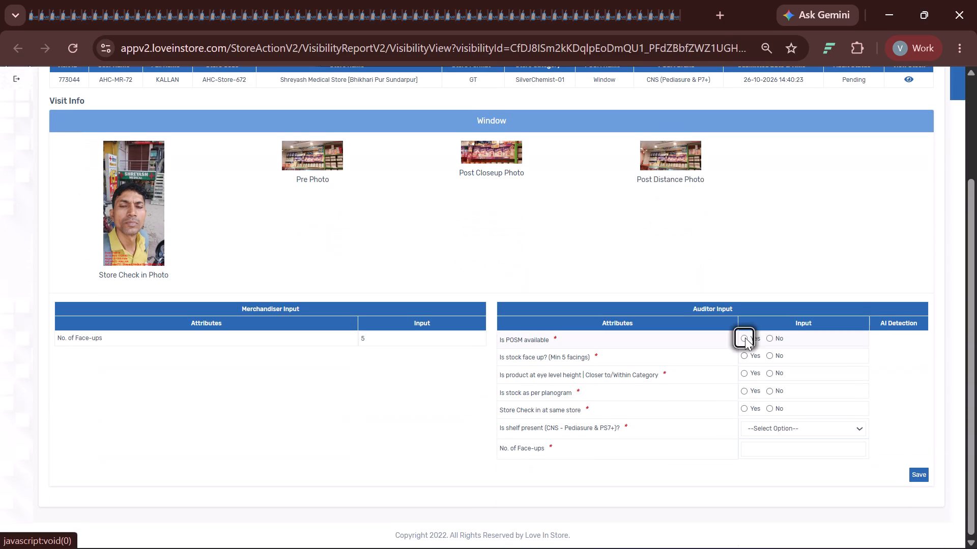
key("Tab")
key("space")
key("Tab")
key("Right")
key("Tab")
key("space")
key("Tab")
key("space")
key("Tab")
key("Right")
key("Tab")
key("5")
key("Tab")
key("space")
Audit visit 773040: POSM, stock face-up, eye level, planogram and same-store Yes; shelf Yes (Silver & Gold); 6 face-ups; save.
key("ctrl+Tab")
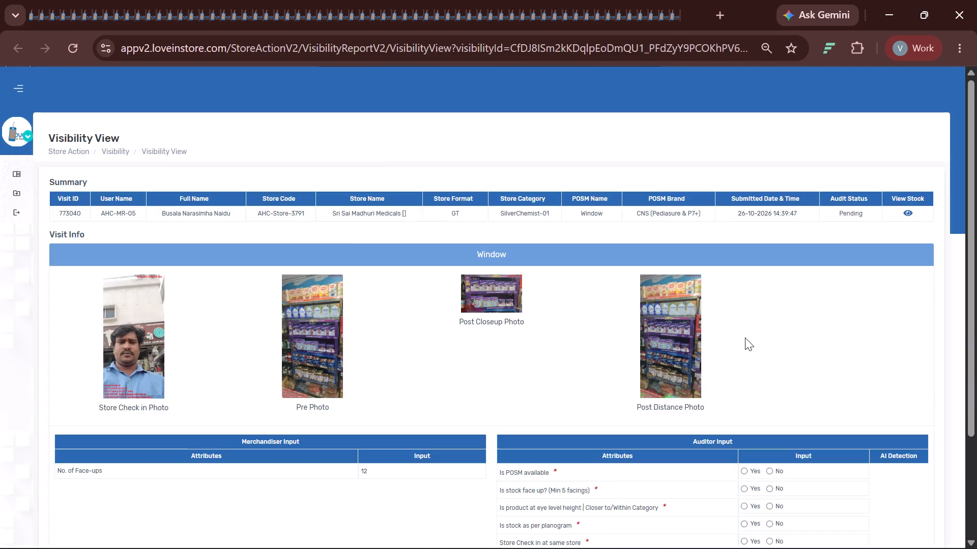
scroll(745, 338, "down", 4)
left_click(745, 338)
key("Tab")
key("space")
key("Tab")
key("space")
key("Tab")
key("space")
key("Tab")
key("space")
key("Tab")
key("Right")
key("Tab")
key("6")
key("Tab")
key("space")
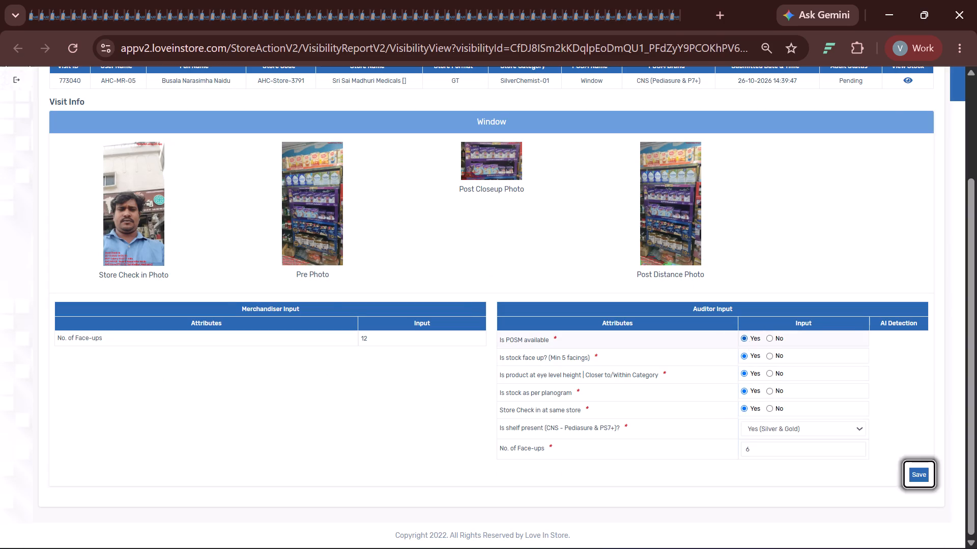
Audit visit 773036: POSM, planogram and same-store Yes; stock face-up and eye level No; shelf Yes (Silver & Gold); 3 face-ups; save.
key("ctrl+Tab")
scroll(745, 338, "down", 3)
left_click(745, 338)
key("Tab")
key("Right")
key("Tab")
key("Right")
key("Tab")
key("space")
key("Tab")
key("space")
key("Tab")
key("Right")
key("Tab")
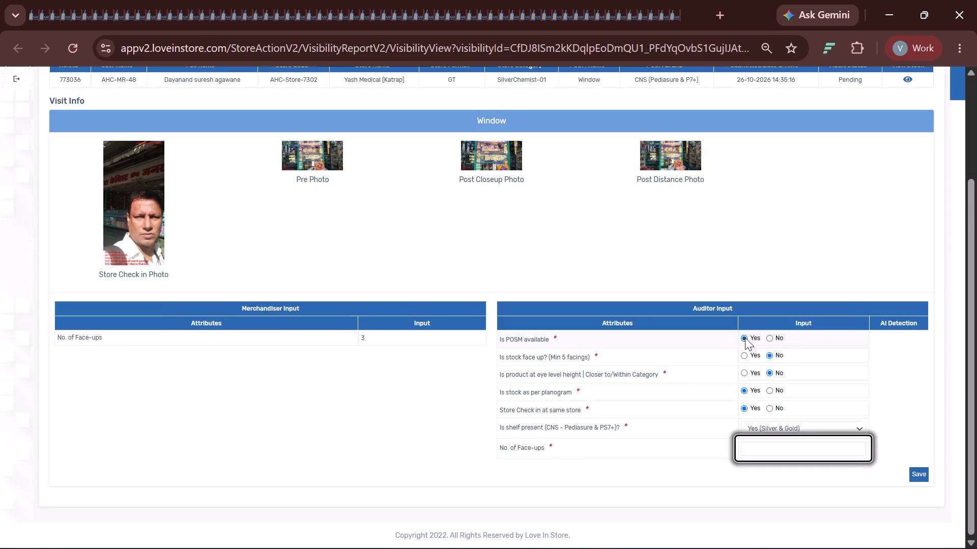
key("3")
key("Tab")
key("space")
Audit visit 773034: POSM, planogram and same-store Yes; stock face-up and eye level No; shelf Yes (Silver & Gold); 3 face-ups; save.
key("ctrl+Tab")
scroll(745, 338, "down", 4)
left_click(745, 338)
key("Tab")
key("Right")
key("Tab")
key("Right")
key("Tab")
key("space")
key("Tab")
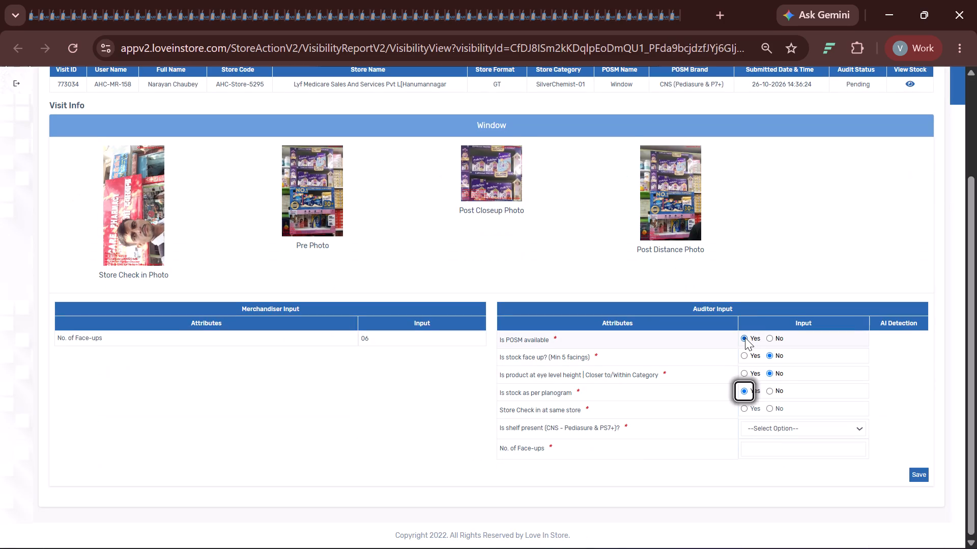
key("space")
key("Tab")
key("Right")
key("Tab")
key("3")
key("Tab")
key("space")
Audit visit 773032: POSM, planogram and same-store Yes; stock face-up and eye level No; shelf Yes (Silver & Gold); 3 face-ups; save.
key("ctrl+Tab")
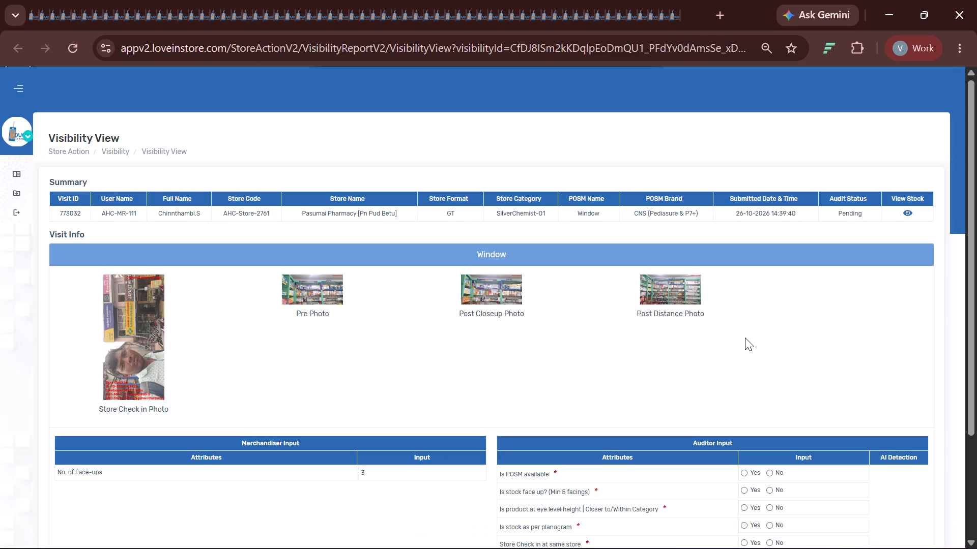
scroll(745, 338, "down", 3)
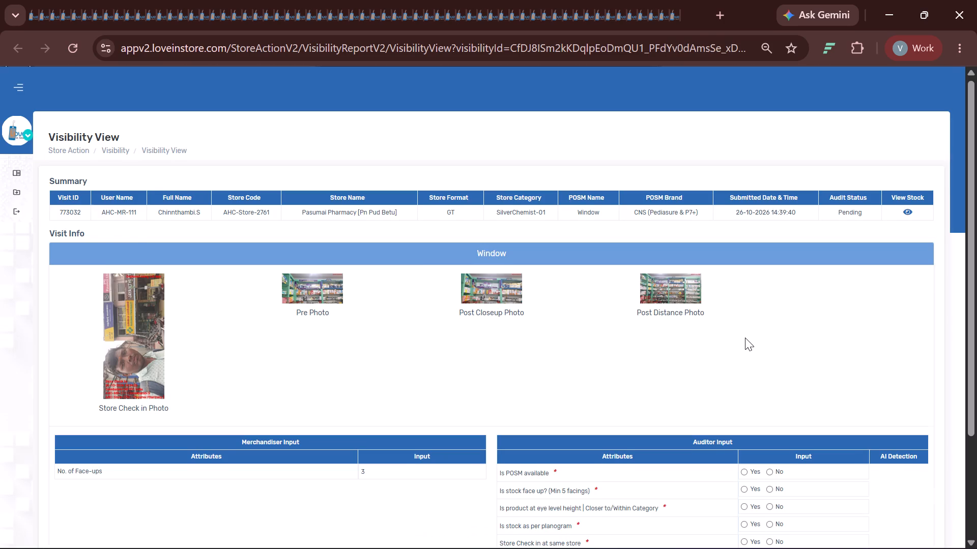
left_click(745, 338)
key("Tab")
key("Right")
key("Tab")
key("Right")
key("Tab")
key("space")
key("Tab")
key("space")
key("Tab")
key("Right")
key("Tab")
key("3")
key("Tab")
key("space")
key("ctrl+Tab")
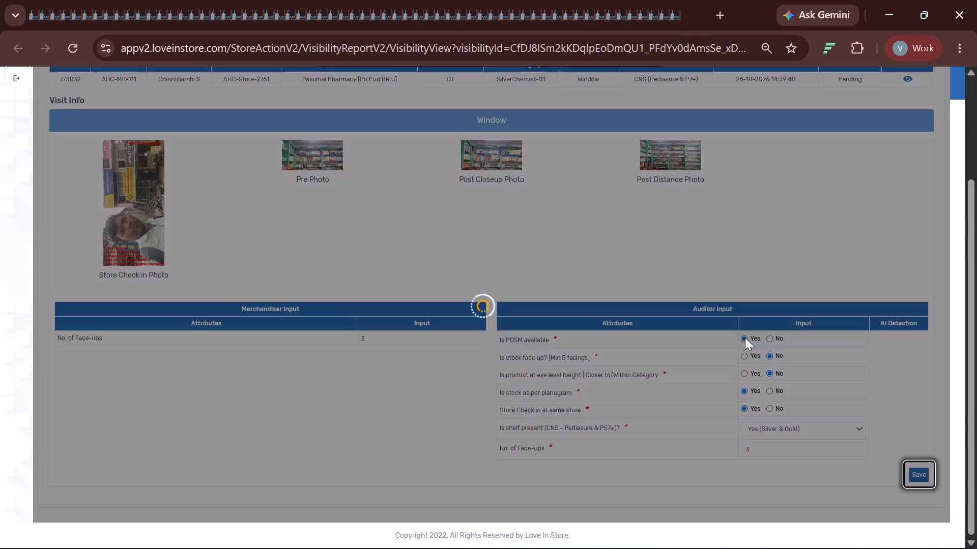
Audit visit 773030: POSM and eye level No; stock face-up, planogram and same-store Yes; shelf Yes (Silver & Gold); 6 face-ups; save.
scroll(745, 338, "down", 3)
key("Tab")
key("space")
key("Tab")
key("Right")
key("Tab")
scroll(745, 338, "down", 4)
left_click(745, 338)
key("Tab")
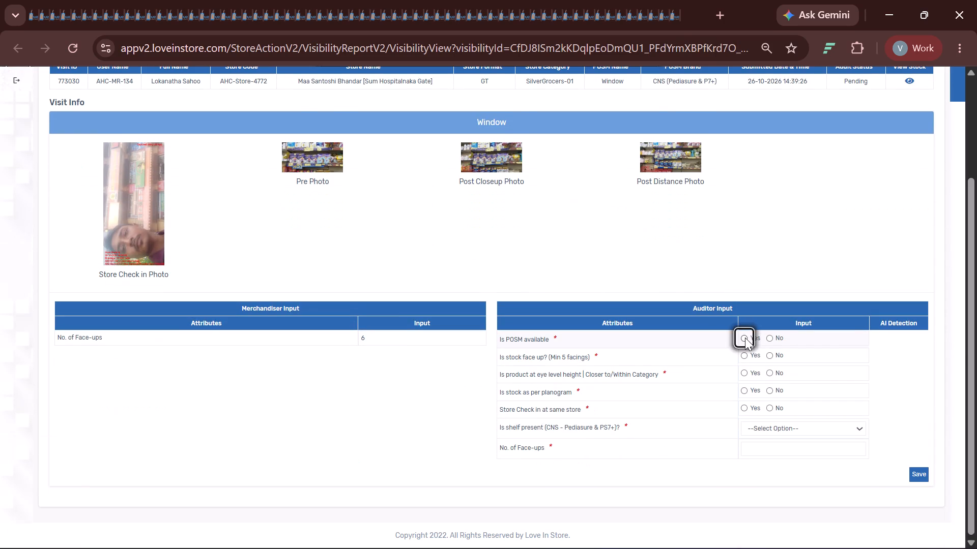
key("space")
key("Tab")
key("Right")
key("shift+Tab")
key("shift+Tab")
key("Right")
key("Tab")
key("space")
key("Tab")
key("space")
key("Tab")
key("space")
key("Tab")
key("space")
key("Tab")
key("Right")
key("Tab")
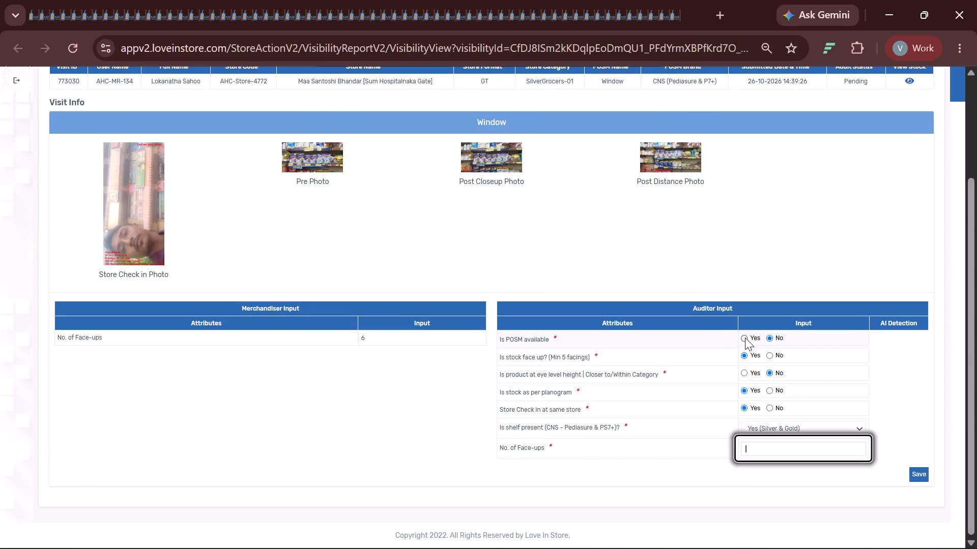
key("6")
key("Tab")
key("space")
Audit visit 773027: POSM, stock face-up, planogram and same-store Yes; eye level No; shelf Yes (Silver & Gold); 5 face-ups; save.
key("ctrl+Tab")
scroll(745, 338, "down", 5)
left_click(745, 338)
key("Tab")
key("space")
key("Tab")
key("Right")
key("shift+Tab")
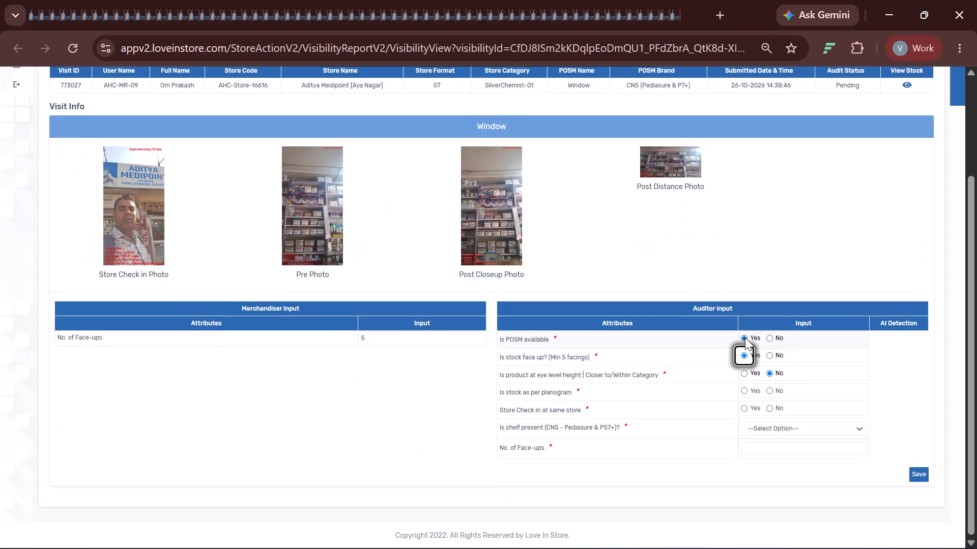
key("Tab")
key("space")
key("Tab")
key("space")
key("Tab")
key("space")
key("Tab")
key("Right")
key("Tab")
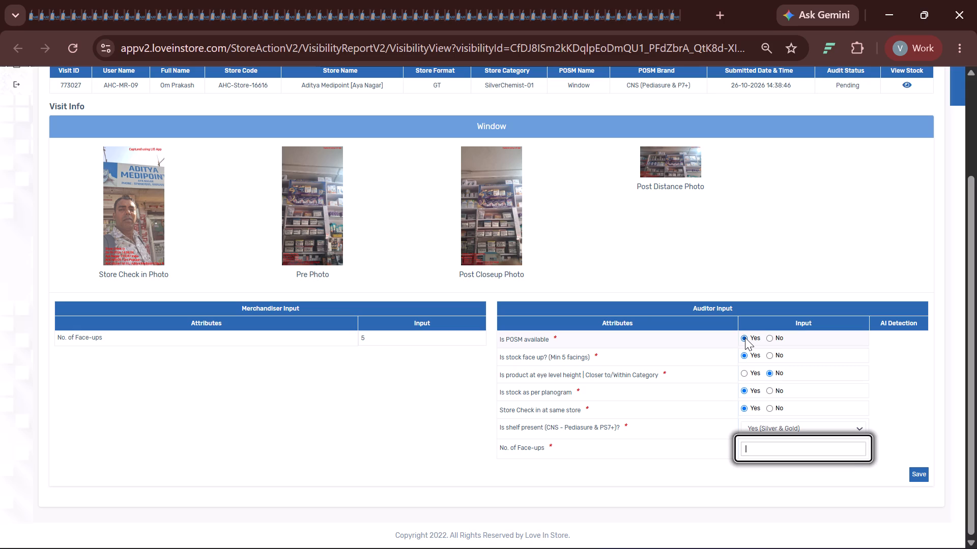
type("56")
key("Tab")
key("shift+Tab")
key("5")
key("Tab")
key("space")
Reload and audit visit 773021: POSM, stock face-up and planogram Yes; eye level and same-store No; shelf Yes (Silver & Gold); 8 face-ups; save.
key("ctrl+Tab")
scroll(745, 338, "down", 3)
key("ctrl+r")
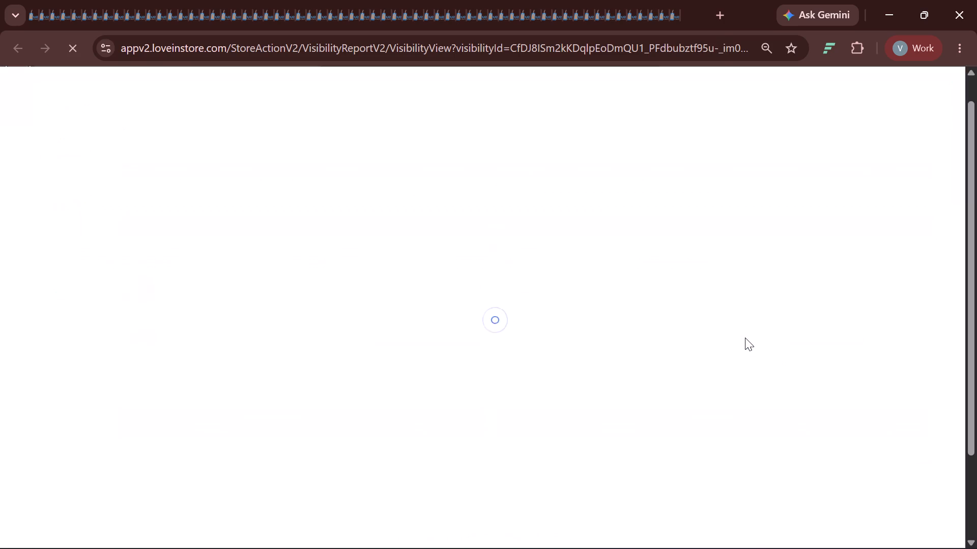
scroll(745, 338, "down", 2)
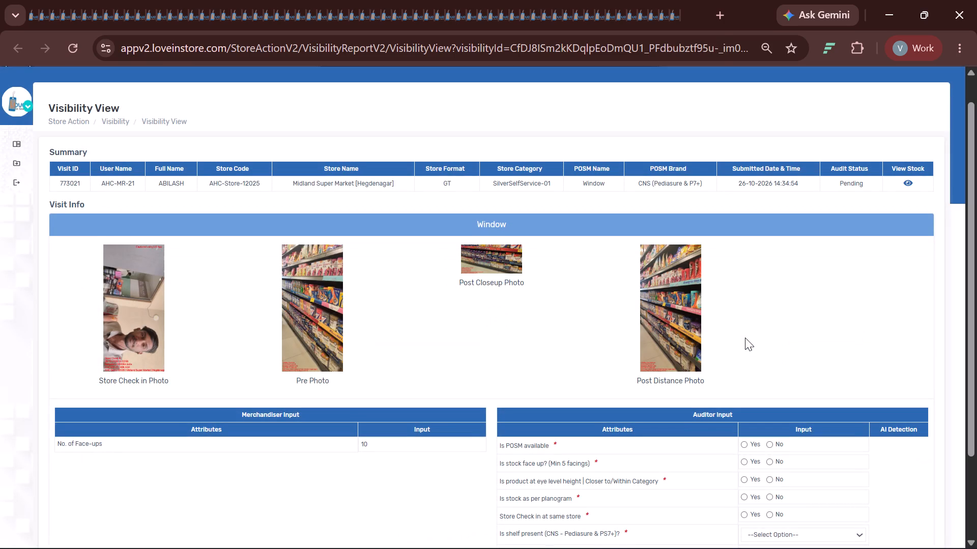
scroll(745, 338, "down", 3)
left_click(745, 338)
key("Tab")
key("space")
key("Tab")
key("Right")
key("Tab")
key("Right")
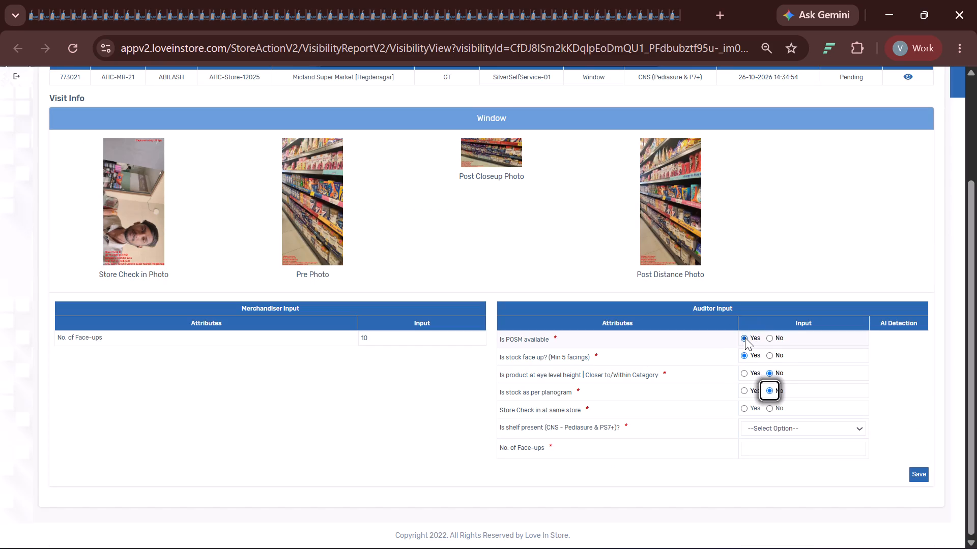
key("Right")
key("Tab")
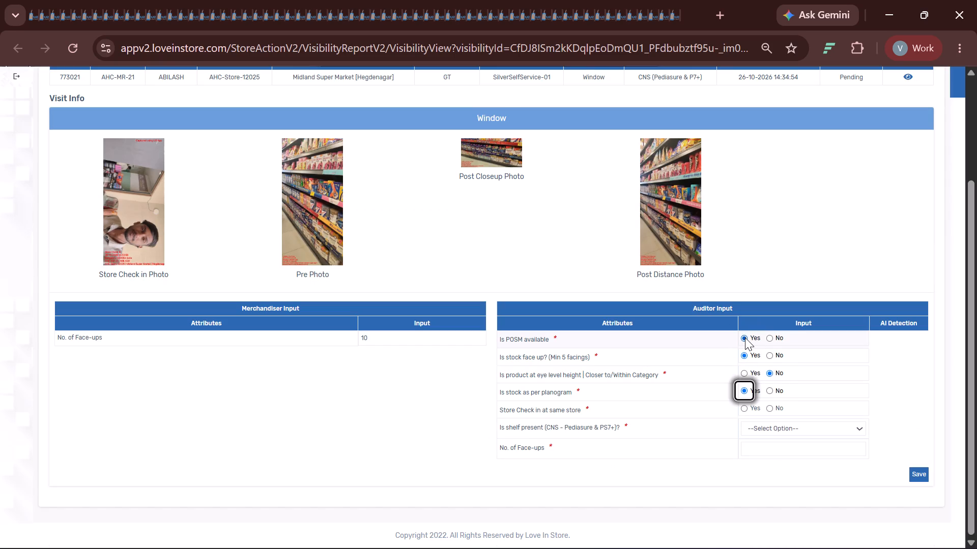
key("Right")
key("Tab")
key("Right")
key("Tab")
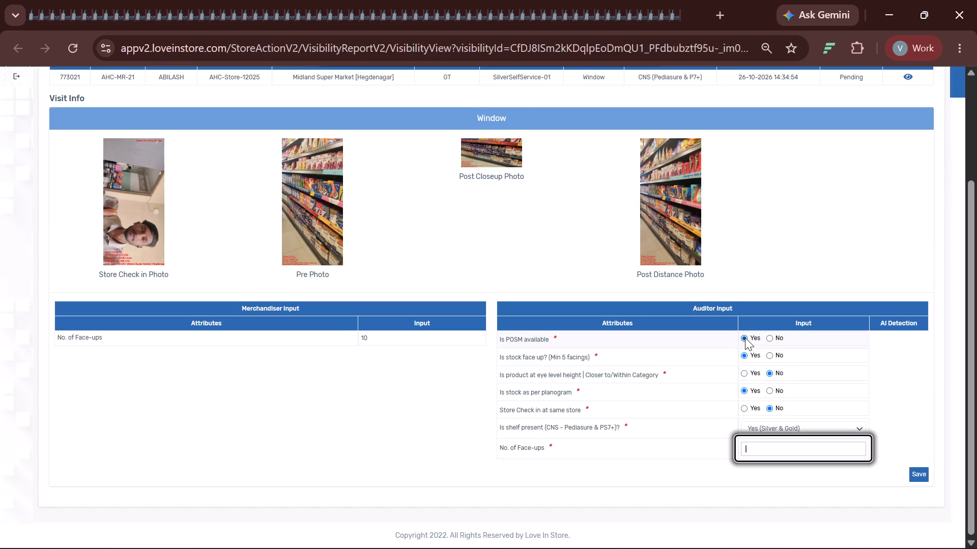
key("8")
key("Tab")
key("space")
key("ctrl+Tab")
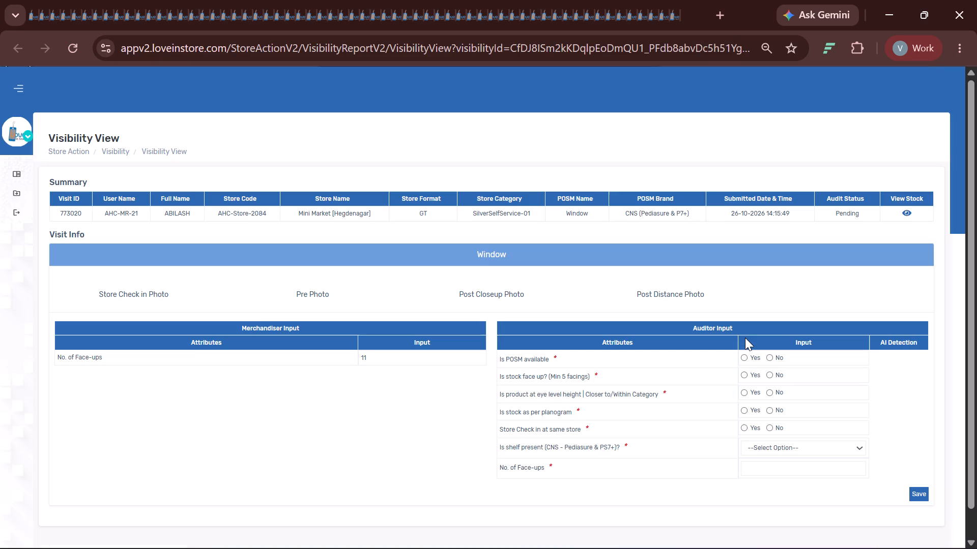
key("ctrl+r")
key("ctrl+Tab")
key("ctrl+r")
key("ctrl+Tab")
key("ctrl+r")
key("ctrl+Tab")
key("ctrl+r")
key("ctrl+Tab")
key("ctrl+r")
key("ctrl+Tab")
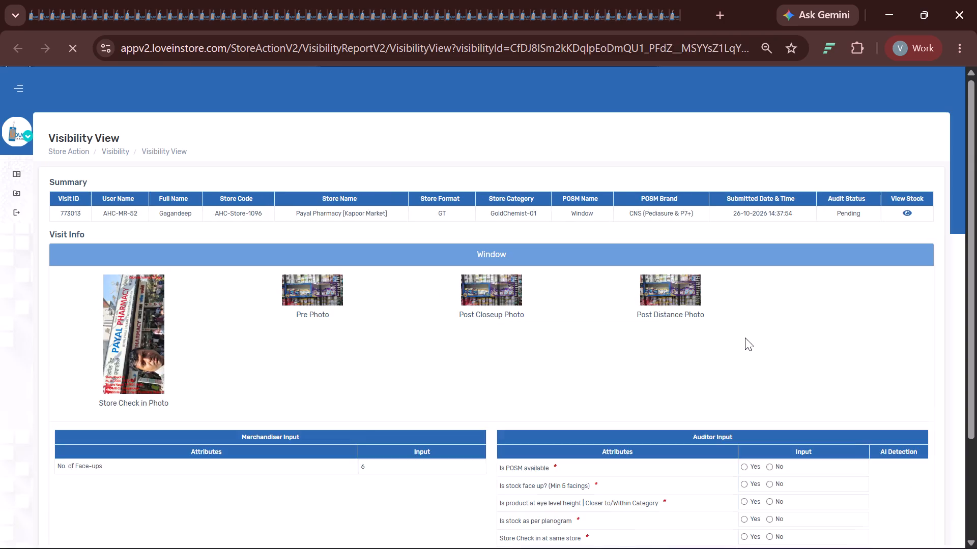
key("ctrl+r")
key("ctrl+Tab")
key("ctrl+r")
key("ctrl+Tab")
key("ctrl+r")
key("ctrl+Tab")
key("ctrl+r")
key("ctrl+Tab")
key("ctrl+r")
key("ctrl+Tab")
key("ctrl+r")
key("ctrl+Tab")
key("ctrl+r")
key("ctrl+Tab")
key("ctrl+r")
key("ctrl+Tab")
key("ctrl+r")
key("ctrl+Tab")
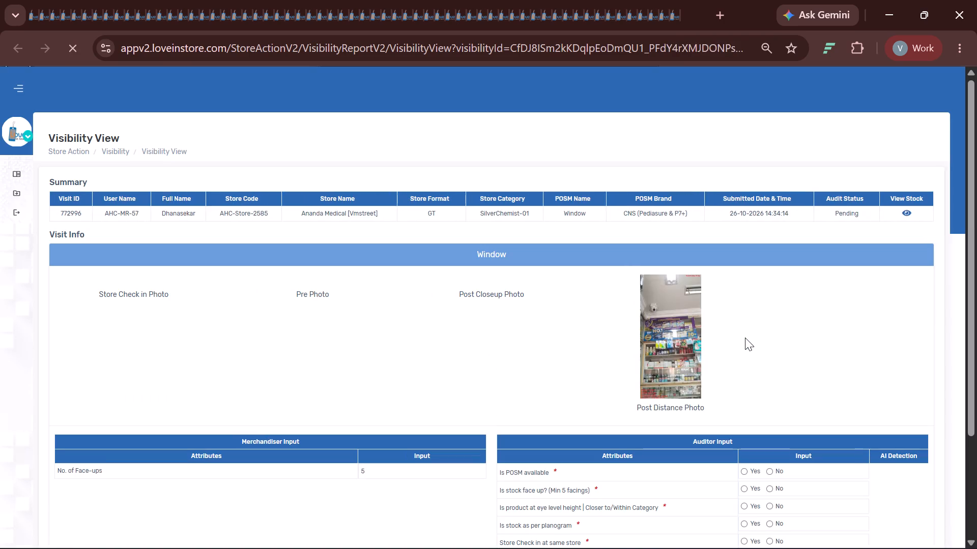
key("ctrl+r")
key("ctrl+Tab")
key("ctrl+r")
key("ctrl+Tab")
key("ctrl+r")
key("ctrl+Tab")
key("ctrl+r")
key("ctrl+Tab")
key("ctrl+r")
key("ctrl+Tab")
key("ctrl+r")
key("ctrl+Tab")
key("ctrl+r")
key("ctrl+Tab")
key("ctrl+r")
key("ctrl+Tab")
key("ctrl+r")
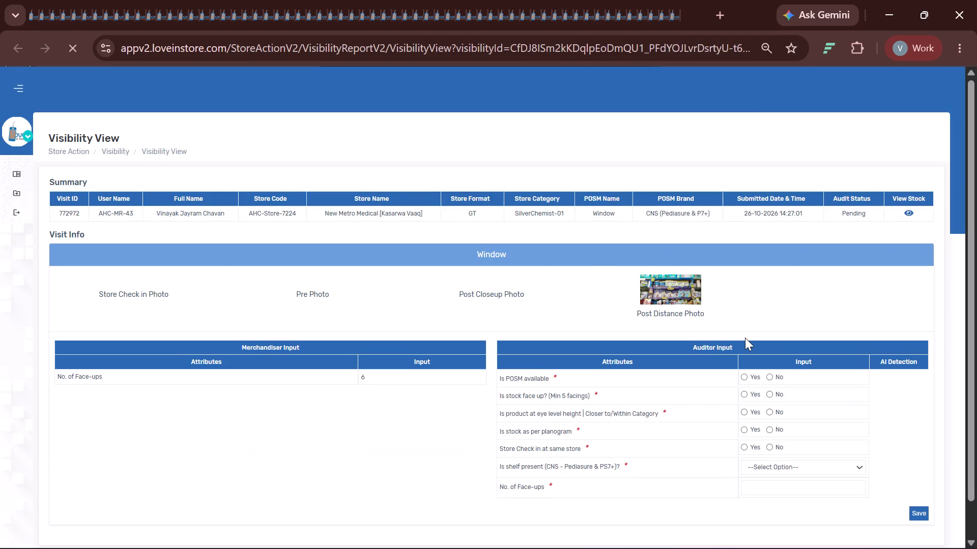
key("ctrl+Tab")
key("ctrl+r")
key("ctrl+Tab")
key("ctrl+r")
key("ctrl+Tab")
Go back through the reloaded visit tabs to visit 773020.
key("ctrl+shift+Tab")
key("ctrl+shift+Tab")
key("ctrl+shift+Tab")
key("ctrl+shift+Tab")
key("ctrl+shift+Tab")
key("ctrl+shift+Tab")
key("ctrl+shift+Tab")
key("ctrl+shift+Tab")
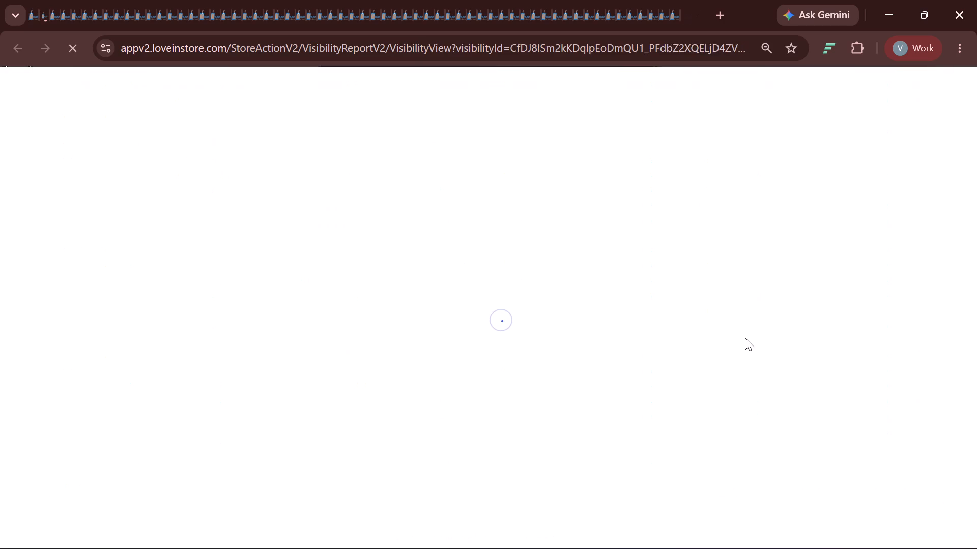
key("ctrl+shift+Tab")
key("ctrl+shift+Tab")
key("ctrl+shift+Tab")
key("ctrl+shift+Tab")
key("ctrl+shift+Tab")
key("ctrl+shift+Tab")
key("ctrl+shift+Tab")
key("ctrl+shift+Tab")
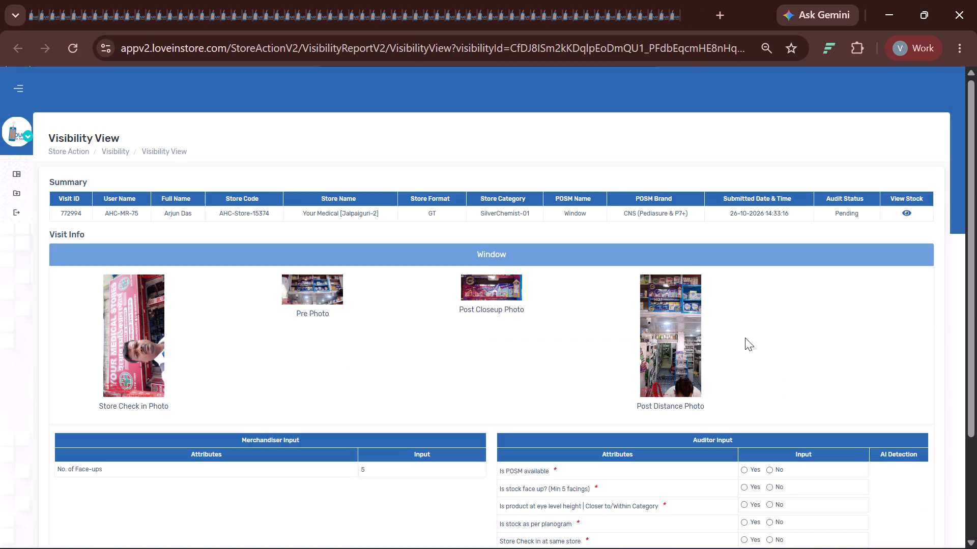
key("ctrl+shift+Tab")
key("ctrl+shift+Tab")
key("ctrl+shift+Tab")
key("ctrl+shift+Tab")
key("ctrl+shift+Tab")
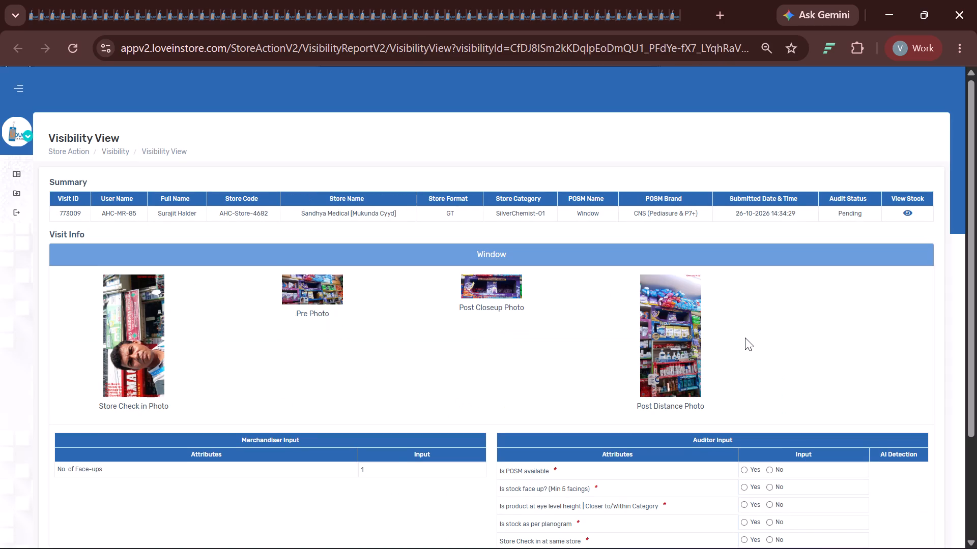
key("ctrl+shift+Tab")
key("ctrl+shift+Tab")
key("ctrl+shift+Tab")
key("ctrl+shift+Tab")
key("ctrl+shift+Tab")
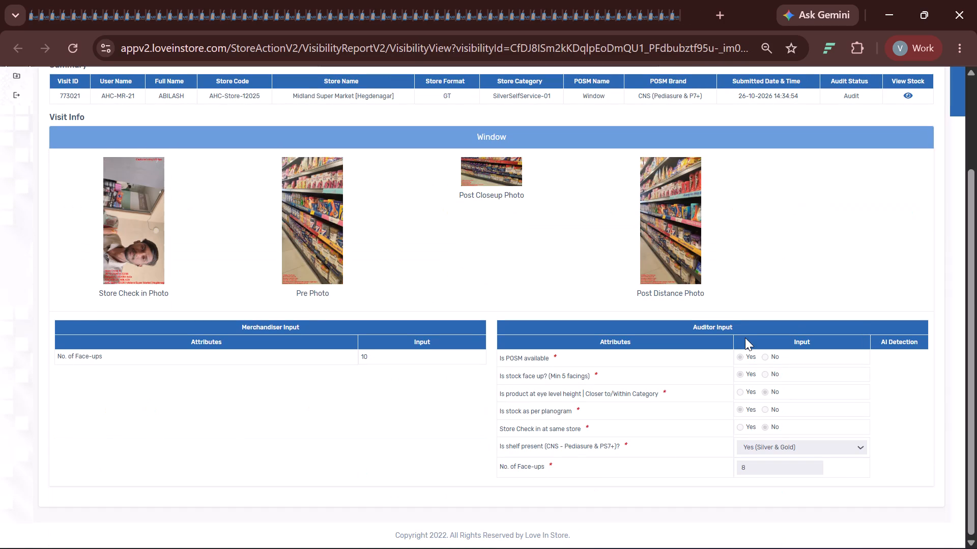
key("ctrl+Tab")
Audit visit 773020: POSM, stock face-up and planogram Yes; eye level and same-store No; shelf Yes (Silver & Gold); 10 face-ups; save.
scroll(745, 338, "down", 2)
left_click(745, 338)
key("Tab")
key("space")
key("Tab")
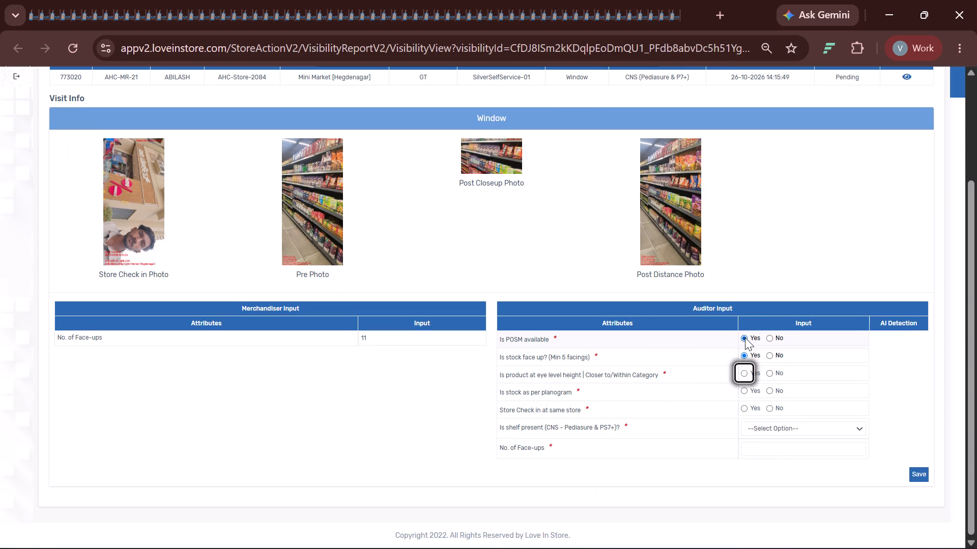
key("space")
key("Tab")
key("space")
key("shift+Tab")
key("Tab")
key("shift+Tab")
key("Right")
key("Tab")
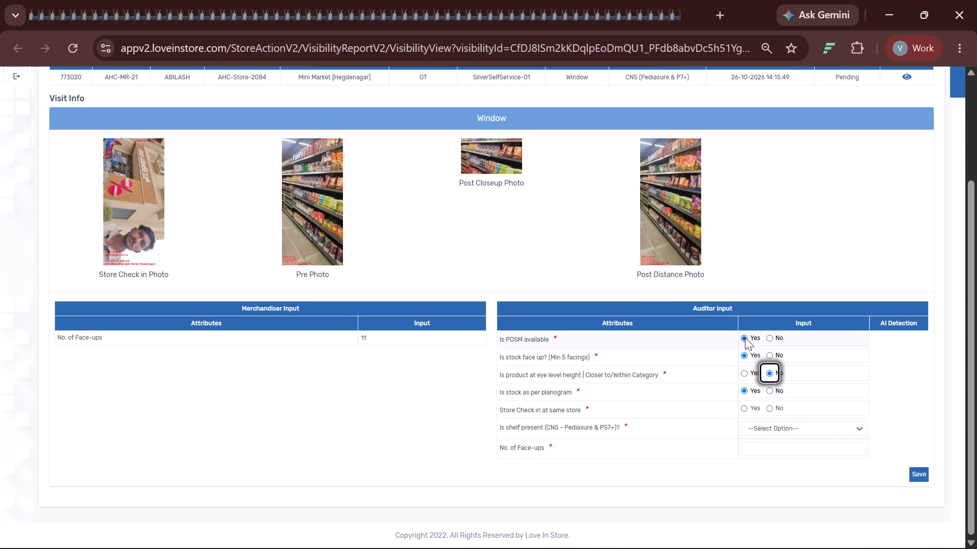
key("space")
key("Tab")
key("Right")
key("Tab")
key("Right")
key("Tab")
type("10")
key("Tab")
key("space")
Audit visit 773017: POSM, stock face-up and eye level No; planogram and same-store Yes; shelf Yes (Silver & Gold); 4 face-ups; save.
key("ctrl+Tab")
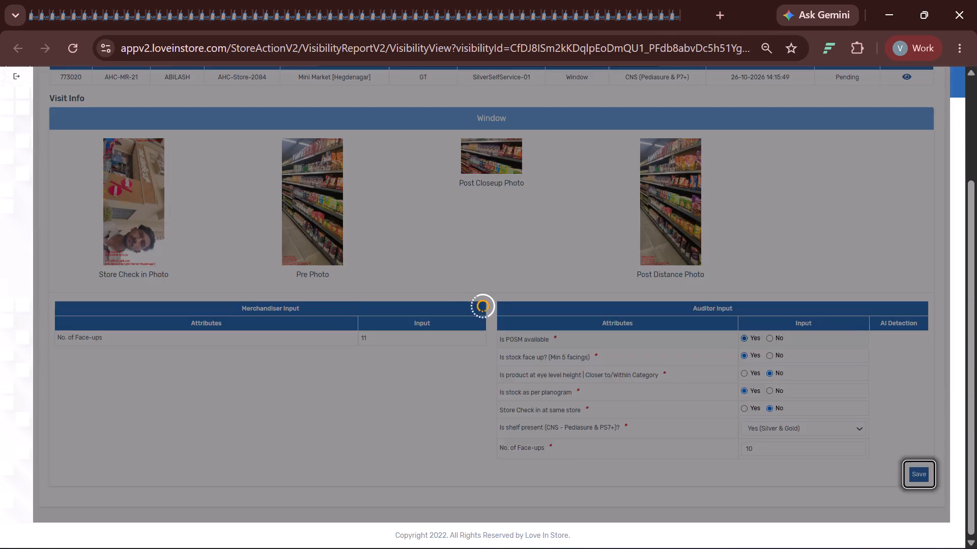
scroll(745, 338, "down", 2)
left_click(745, 338)
key("Tab")
key("space")
key("Right")
key("shift+Tab")
key("Right")
key("Tab")
key("Tab")
key("Right")
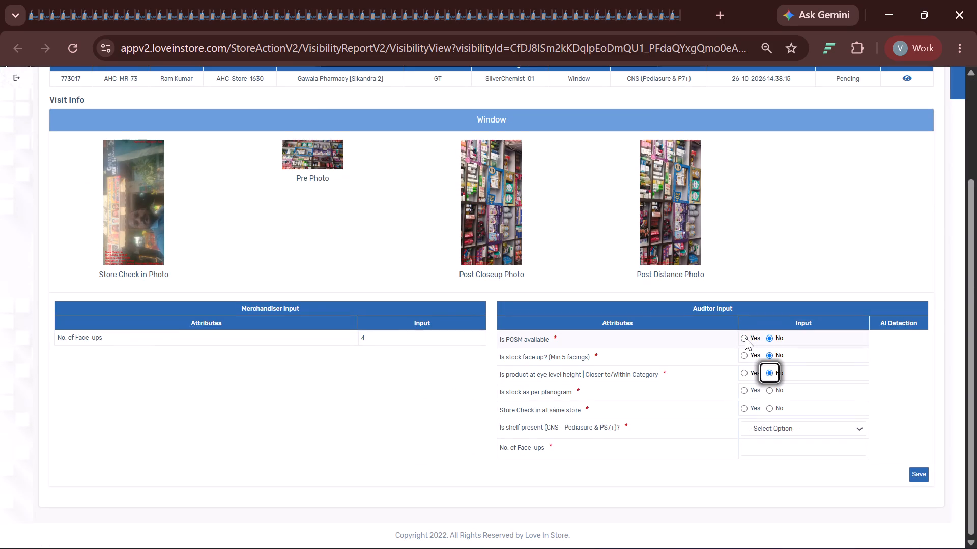
key("Tab")
key("space")
key("Tab")
key("space")
key("Tab")
key("Right")
key("Tab")
key("4")
key("Tab")
key("space")
Audit visit 773016: POSM, stock face-up, eye level, planogram and same-store Yes; shelf Yes (Silver & Gold); 6 face-ups; save.
key("ctrl+Tab")
scroll(745, 338, "down", 4)
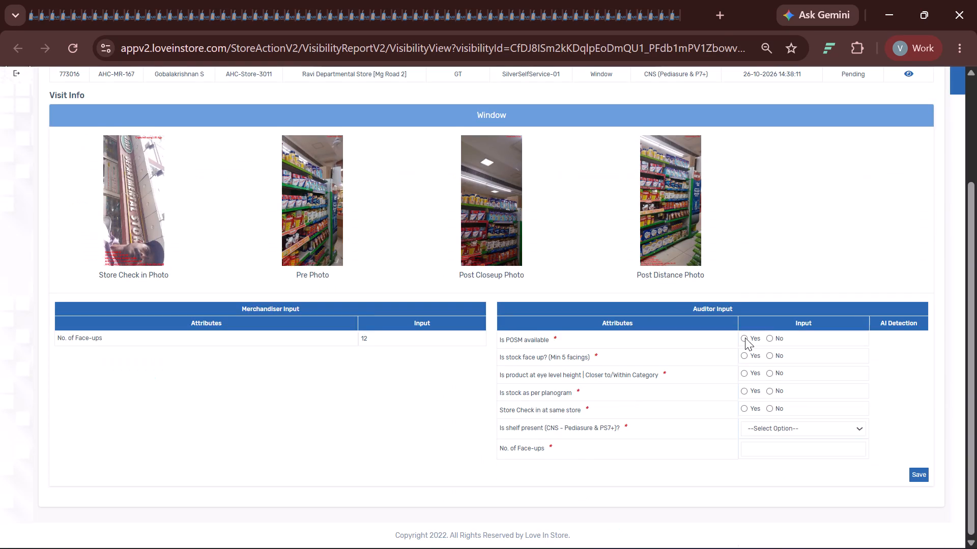
left_click(745, 338)
key("Tab")
key("space")
key("Tab")
key("Tab")
key("space")
key("space")
key("shift+Tab")
key("space")
key("Tab")
key("space")
key("Tab")
key("space")
key("Tab")
key("Right")
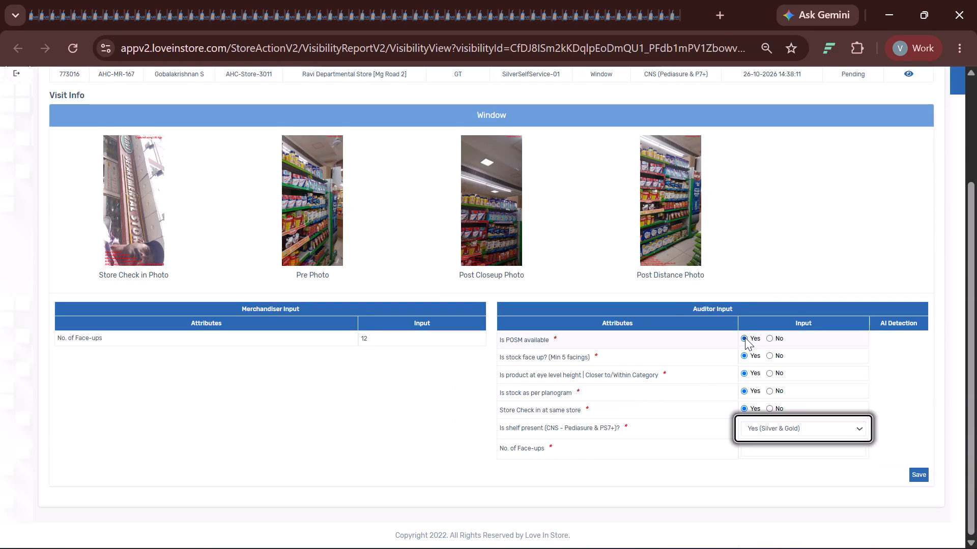
key("Tab")
key("6")
key("Tab")
key("space")
Audit visit 773013: POSM, stock face-up, planogram and same-store Yes; eye level No; shelf Yes (Silver & Gold); 5 face-ups; save.
key("ctrl+Tab")
scroll(745, 338, "down", 2)
left_click(745, 338)
key("Tab")
key("space")
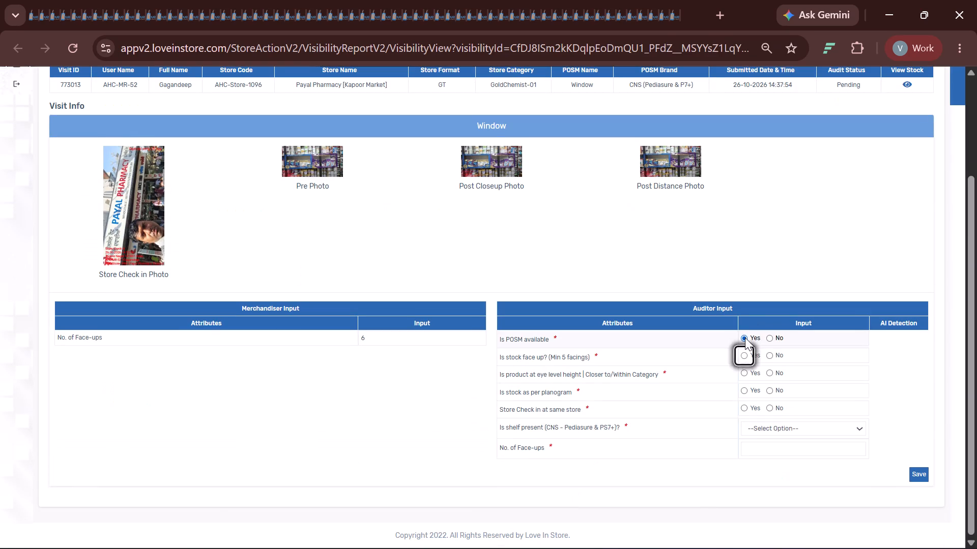
key("Tab")
key("Right")
key("Tab")
key("space")
key("Tab")
key("space")
key("Tab")
key("Right")
key("Tab")
key("5")
key("Tab")
key("space")
Audit visit 773009: POSM, planogram and same-store Yes; stock face-up and eye level No; shelf Yes (Silver & Gold); 1 face-up; save.
key("ctrl+Tab")
scroll(745, 338, "down", 3)
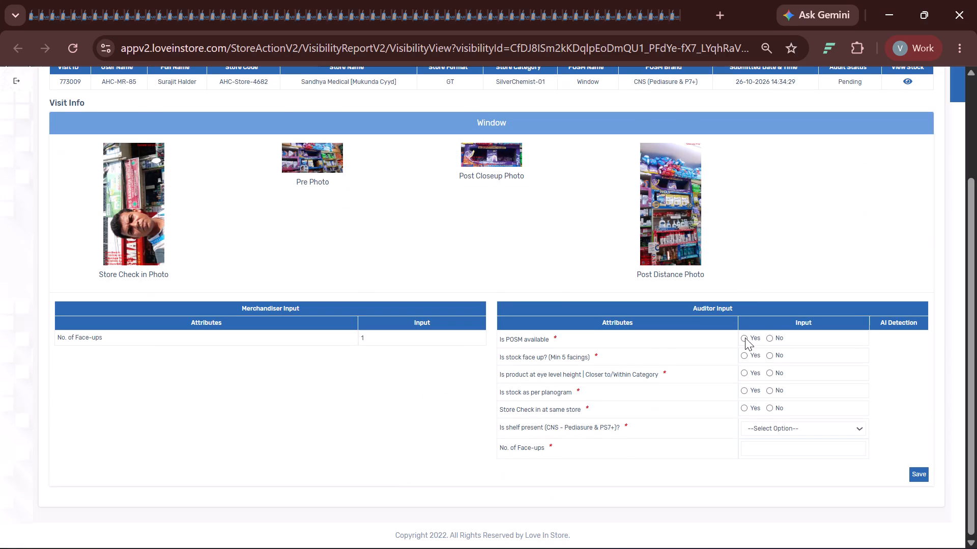
left_click(745, 338)
key("Tab")
key("Right")
key("Tab")
key("Right")
key("Tab")
key("space")
key("Tab")
key("space")
key("Tab")
key("Right")
key("Tab")
key("1")
key("Tab")
key("space")
Audit visit 773008: POSM, stock face-up, planogram and same-store Yes; eye level No; shelf Yes (Silver & Gold); 6 face-ups; save.
key("ctrl+Tab")
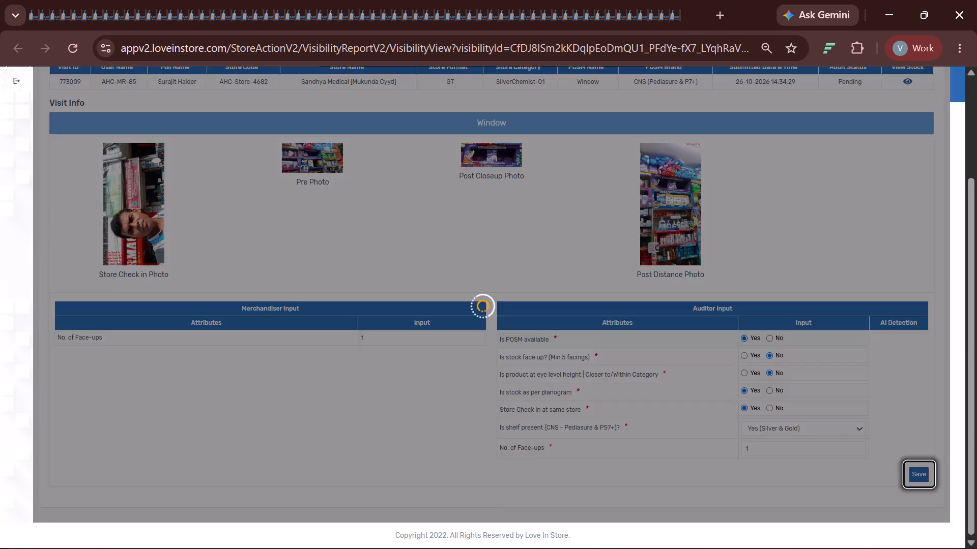
scroll(745, 338, "down", 4)
left_click(745, 338)
key("Tab")
key("space")
key("Tab")
key("Right")
key("Tab")
key("space")
key("Tab")
key("space")
key("Tab")
key("Right")
key("Tab")
key("6")
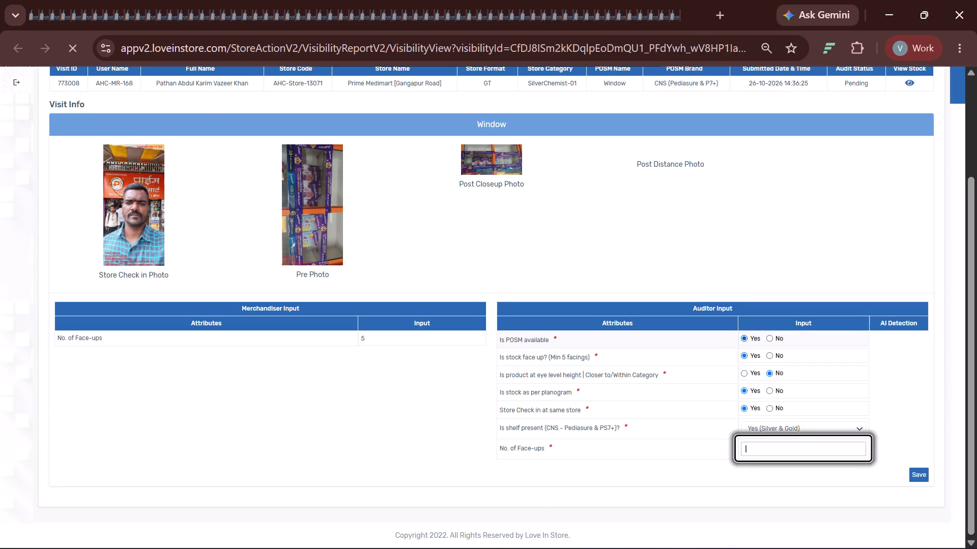
key("Tab")
key("space")
Audit visit 773006: POSM, stock face-up, planogram and same-store Yes; eye level No; shelf Yes (Silver & Gold); 5 face-ups; save.
key("ctrl+Tab")
scroll(745, 338, "down", 3)
left_click(745, 338)
key("Tab")
key("space")
key("Tab")
key("Right")
key("Right")
key("Tab")
key("space")
key("Tab")
key("space")
key("Tab")
key("Right")
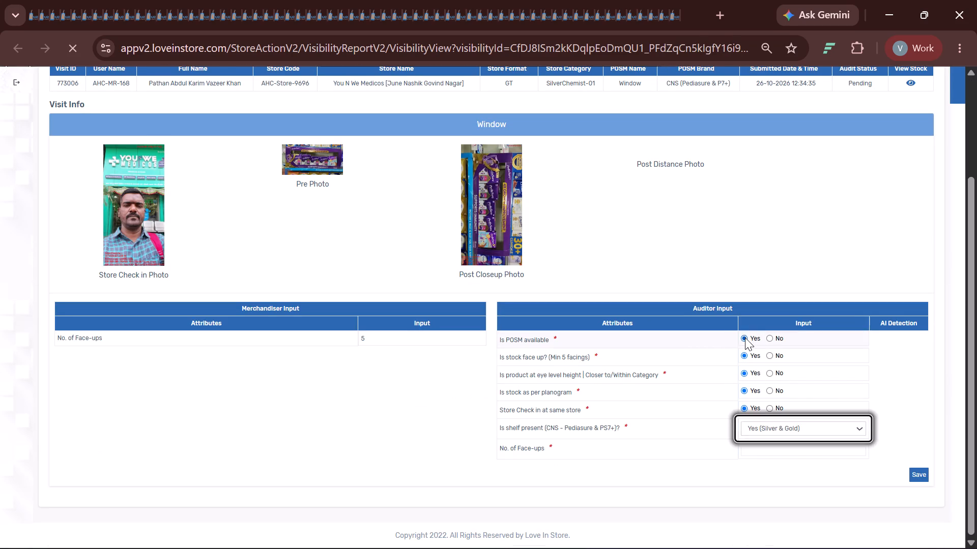
key("Tab")
key("shift+Tab")
key("shift+Tab")
key("shift+Tab")
key("shift+Tab")
key("Right")
key("Tab")
key("Tab")
key("Tab")
key("Tab")
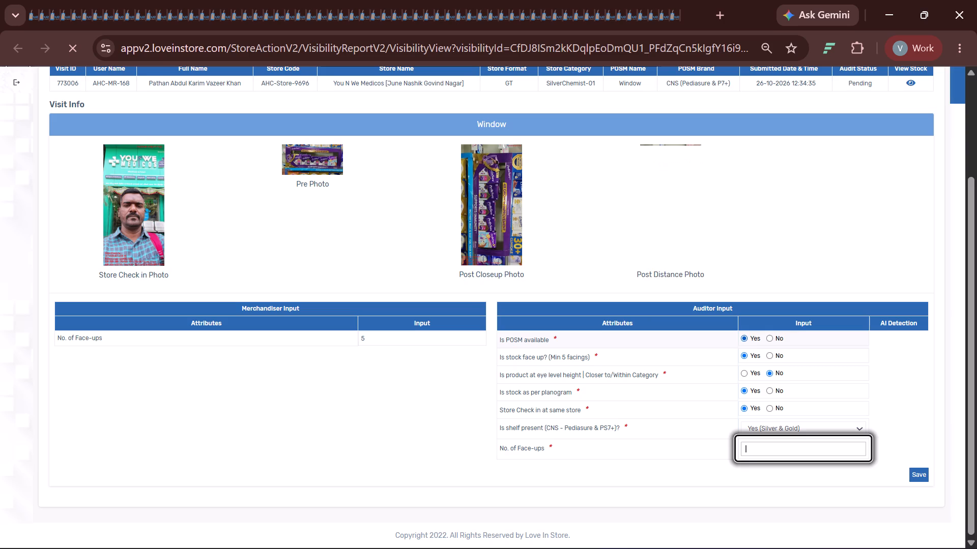
key("5")
key("Tab")
key("space")
Audit visit 773001: POSM, stock face-up, planogram and same-store Yes; eye level No; shelf Yes (Silver & Gold); 6 face-ups; save.
key("ctrl+Tab")
scroll(745, 338, "down", 3)
left_click(745, 338)
key("Tab")
key("space")
key("Tab")
key("Right")
key("Tab")
key("space")
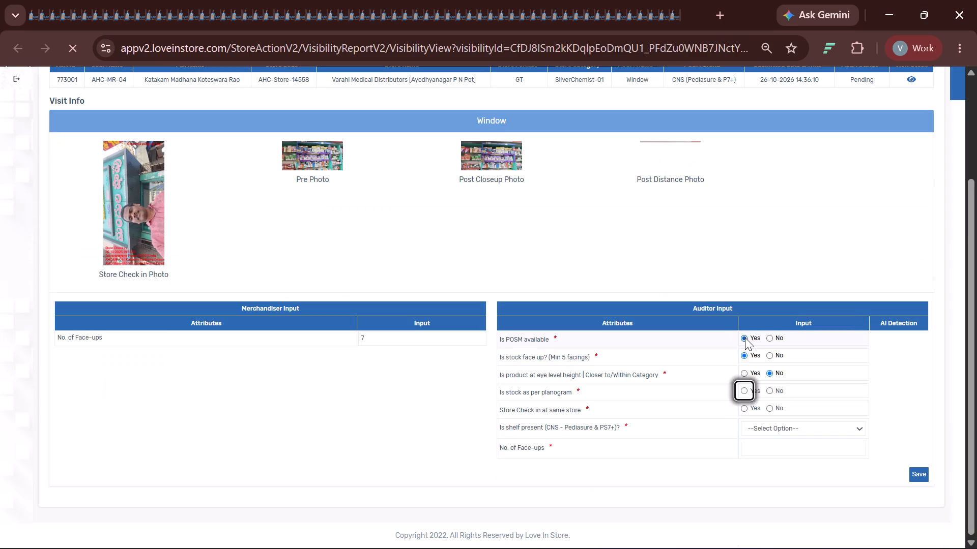
key("Tab")
key("space")
key("Tab")
key("Right")
key("Tab")
key("6")
key("Tab")
key("space")
Audit visit 773004: POSM, stock face-up, planogram and same-store Yes; eye level No; shelf Yes (Silver & Gold); 5 face-ups; save.
key("ctrl+Tab")
scroll(745, 338, "down", 3)
left_click(745, 338)
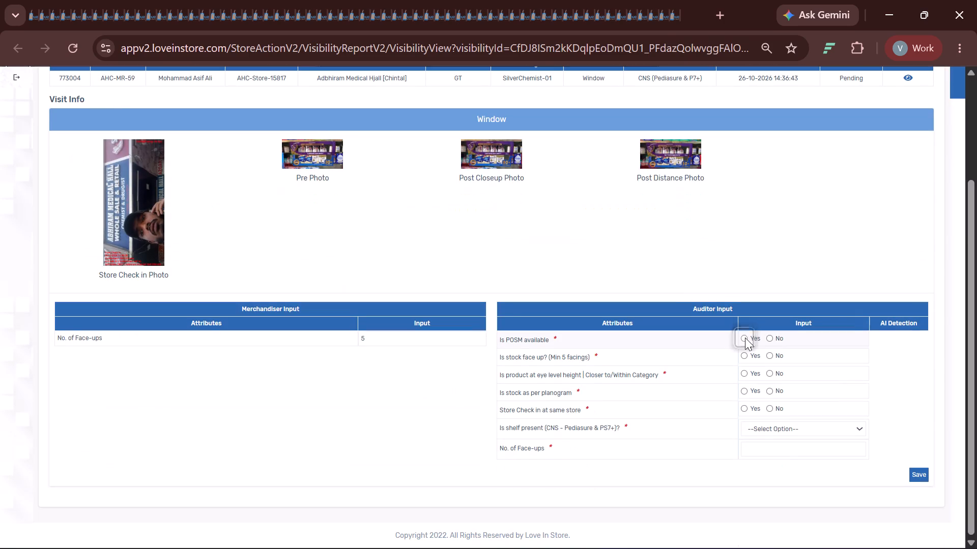
key("space")
key("Tab")
key("space")
key("Tab")
key("Right")
key("Tab")
key("space")
key("Tab")
key("space")
key("Tab")
key("Right")
key("Tab")
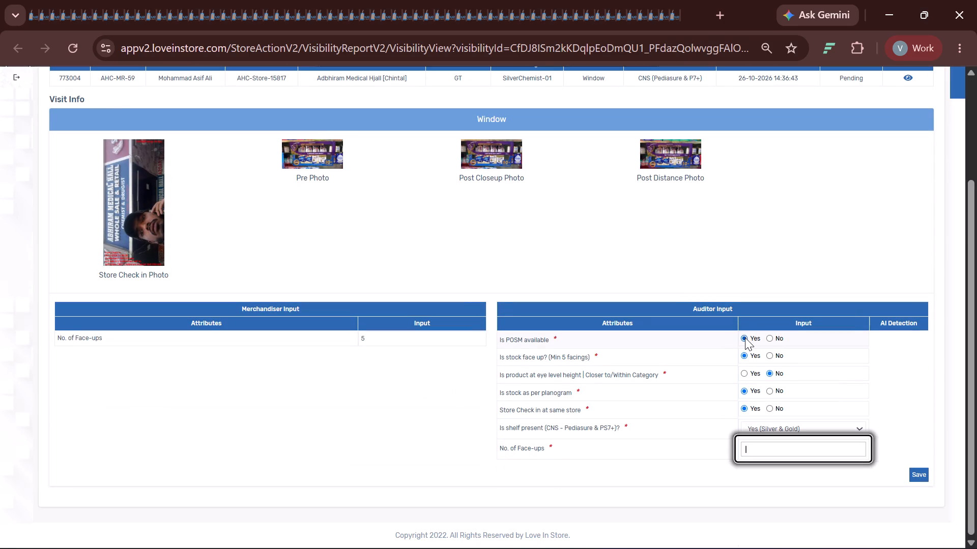
key("5")
key("Tab")
key("space")
Audit visit 773000: POSM, stock face-up, planogram and same-store Yes; eye level No; shelf Yes (Silver & Gold); 10 face-ups; save.
key("ctrl+Tab")
scroll(745, 338, "down", 2)
left_click(745, 338)
key("Tab")
key("space")
key("Tab")
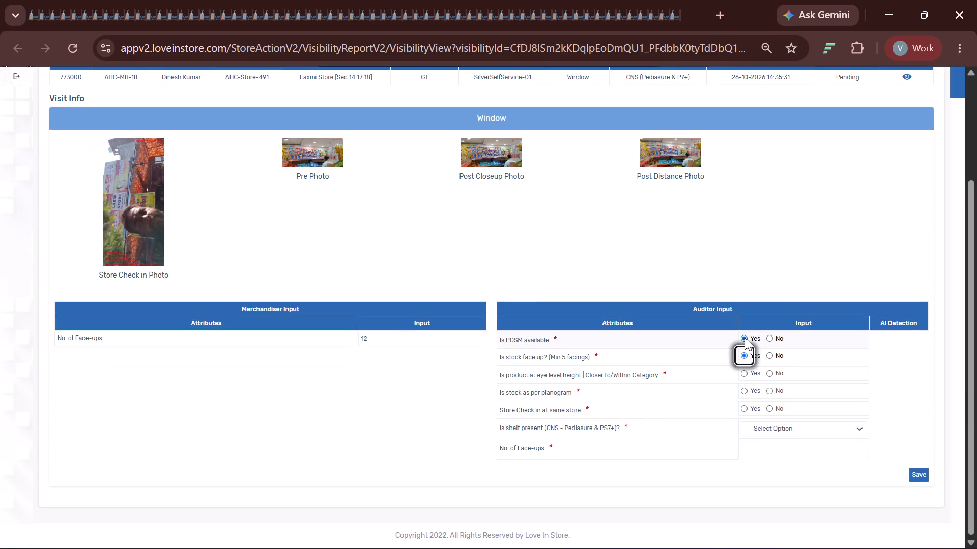
key("Right")
key("Tab")
key("space")
key("Tab")
key("space")
key("Tab")
key("Right")
key("Tab")
type("10")
key("Tab")
key("space")
Audit visit 772998: POSM, planogram and same-store Yes; stock face-up and eye level No; shelf Yes (Silver & Gold); 3 face-ups; save.
key("ctrl+Tab")
scroll(745, 338, "down", 3)
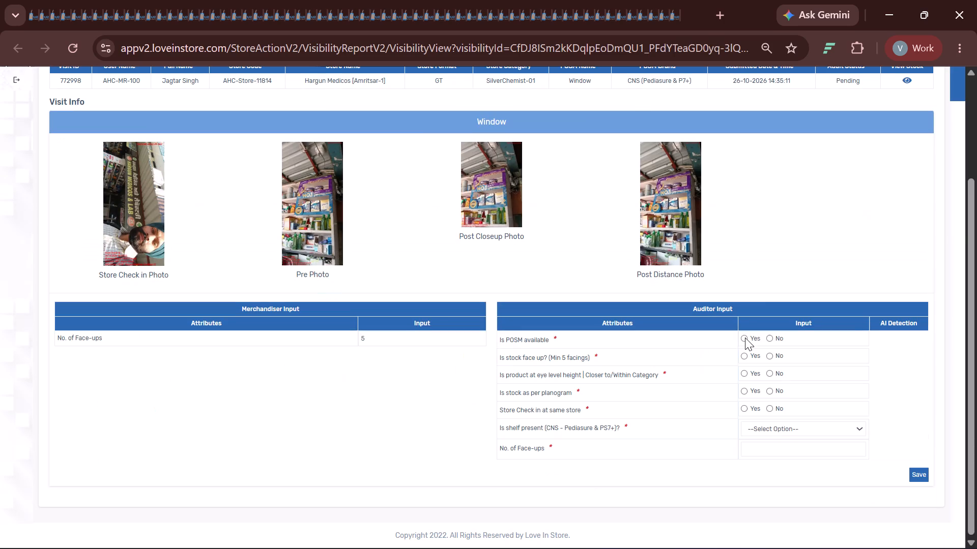
left_click(745, 338)
key("Tab")
key("Right")
key("Tab")
key("Right")
key("Tab")
key("space")
key("Tab")
key("space")
key("Tab")
key("Right")
key("Tab")
key("3")
key("Tab")
key("space")
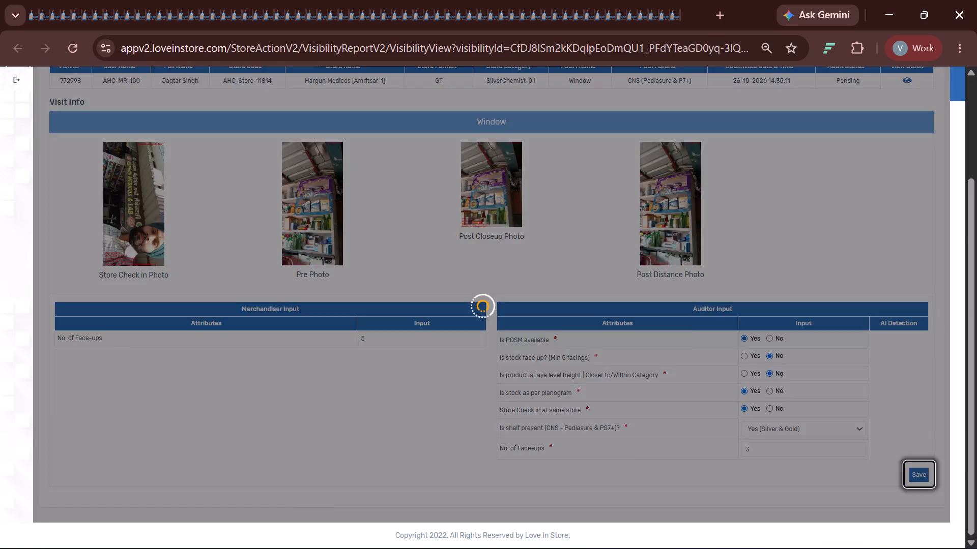
Audit visit 772996: POSM, stock face-up, planogram and same-store Yes; eye level No; shelf Yes (Silver & Gold); 5 face-ups; save.
key("ctrl+Tab")
scroll(745, 338, "down", 3)
left_click(745, 338)
key("Tab")
key("space")
key("Tab")
key("Right")
key("Tab")
key("space")
key("Tab")
key("space")
key("Tab")
key("Right")
key("Tab")
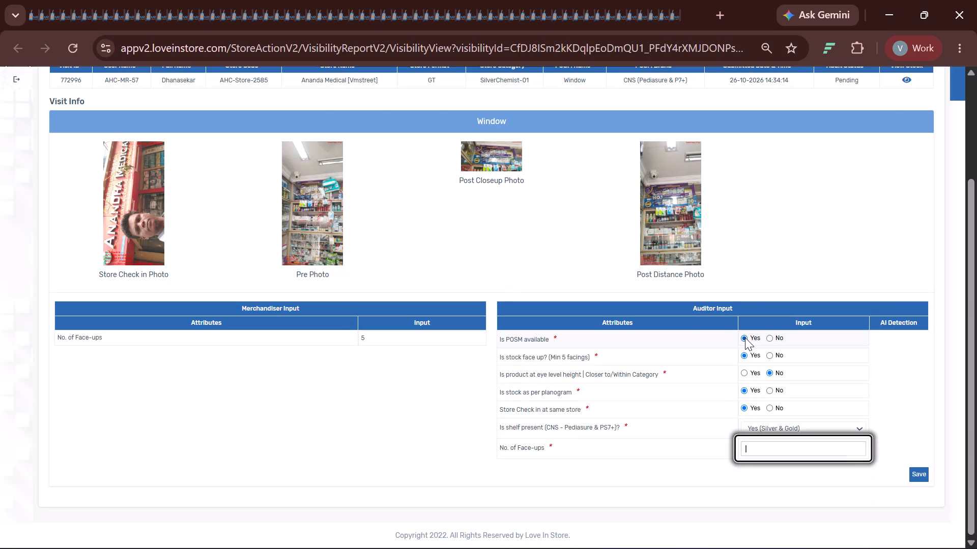
key("5")
key("Tab")
key("space")
Audit visit 772994: POSM, stock face-up, planogram and same-store Yes; eye level No; shelf Yes (Silver & Gold); 5 face-ups; save.
key("ctrl+Tab")
scroll(745, 338, "down", 2)
left_click(745, 338)
key("Tab")
key("space")
key("Tab")
key("Right")
key("Tab")
key("space")
key("Tab")
key("space")
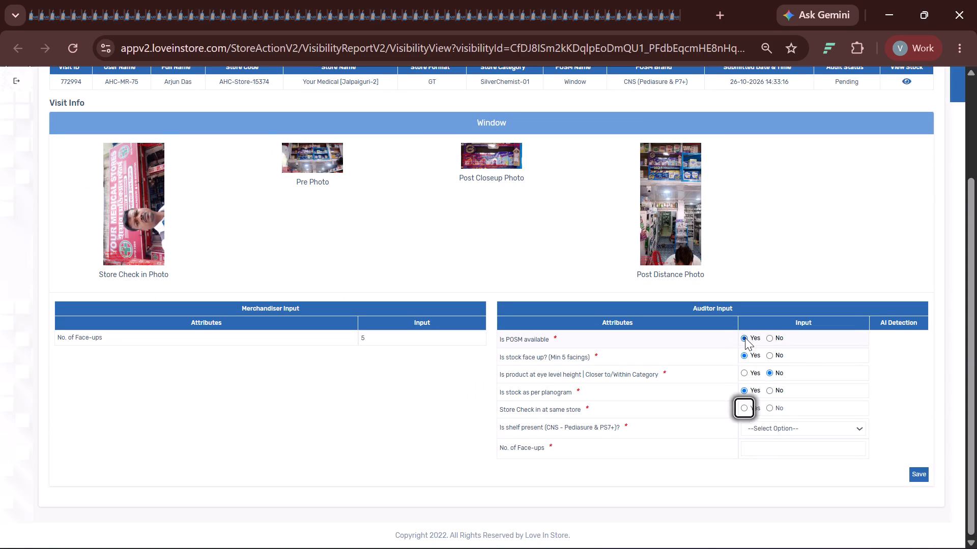
key("Tab")
key("Right")
key("Tab")
key("5")
key("Tab")
key("space")
Audit visit 772991: POSM, stock face-up, eye level, planogram and same-store Yes; shelf Yes (Silver & Gold); 6 face-ups; save.
key("ctrl+Tab")
scroll(745, 338, "down", 2)
left_click(745, 338)
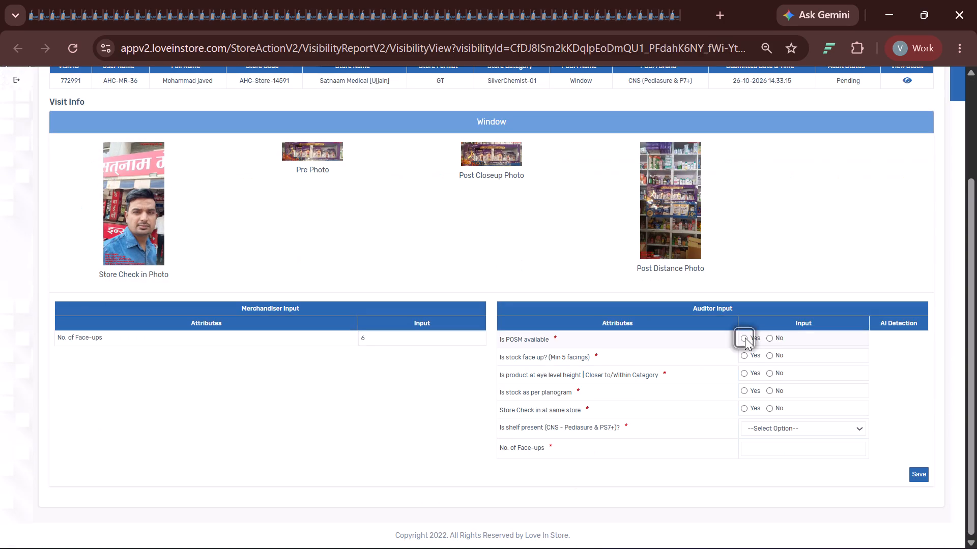
key("Tab")
key("space")
key("Tab")
key("Tab")
key("shift+Tab")
key("space")
key("Tab")
key("space")
key("Tab")
key("space")
key("Tab")
key("Right")
key("Tab")
key("6")
key("Tab")
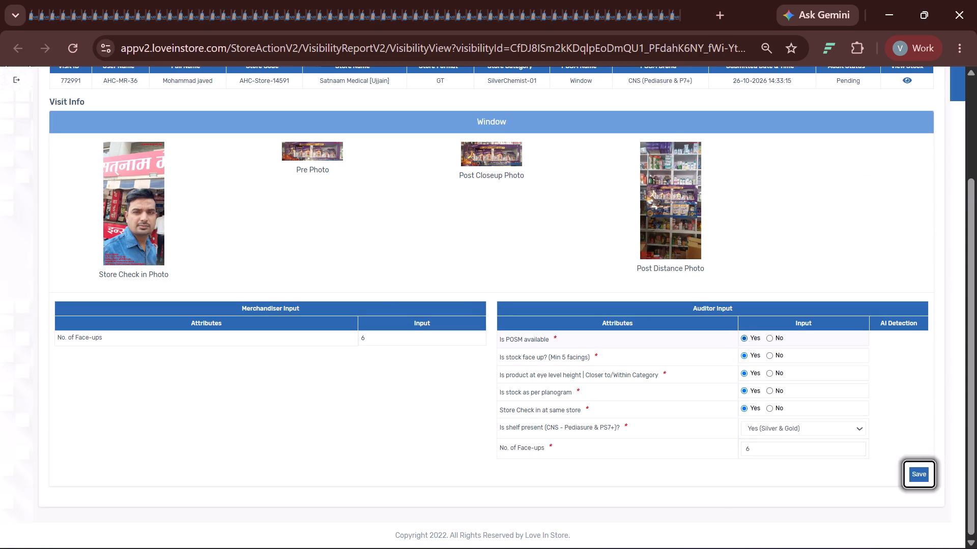
key("space")
Audit visit 772987: POSM, planogram and same-store Yes; stock face-up and eye level No; shelf option following Yes (Silver & Gold); 4 face-ups; save.
key("ctrl+Tab")
scroll(745, 338, "down", 2)
left_click(745, 338)
key("Tab")
key("space")
key("Tab")
key("Right")
key("shift+Tab")
key("Right")
key("Tab")
key("space")
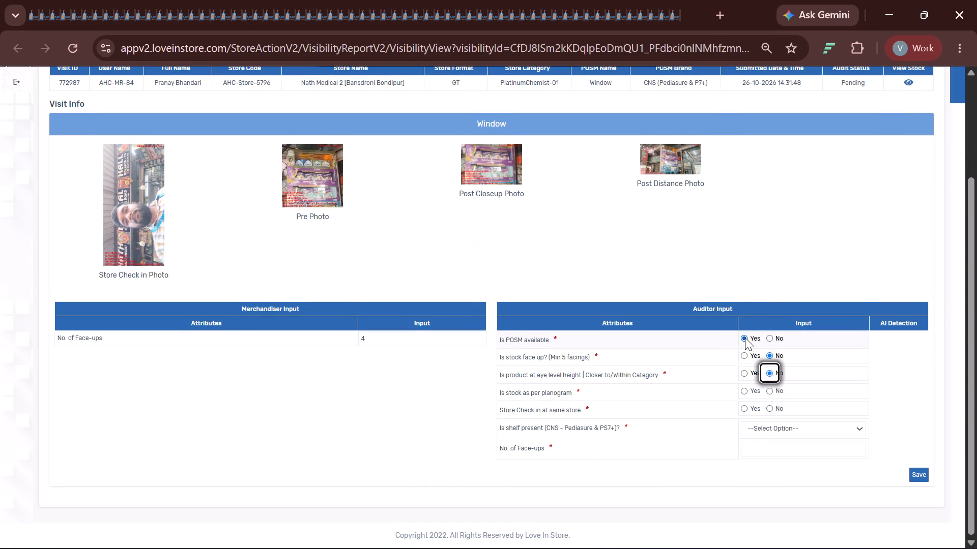
key("Tab")
key("space")
key("Tab")
key("space")
key("Tab")
key("Right")
key("Right")
key("Tab")
key("4")
key("Tab")
key("space")
Audit visit 772986: POSM, planogram and same-store Yes; stock face-up and eye level No; shelf Yes (Silver & Gold); 4 face-ups; save.
key("ctrl+Tab")
scroll(745, 338, "down", 2)
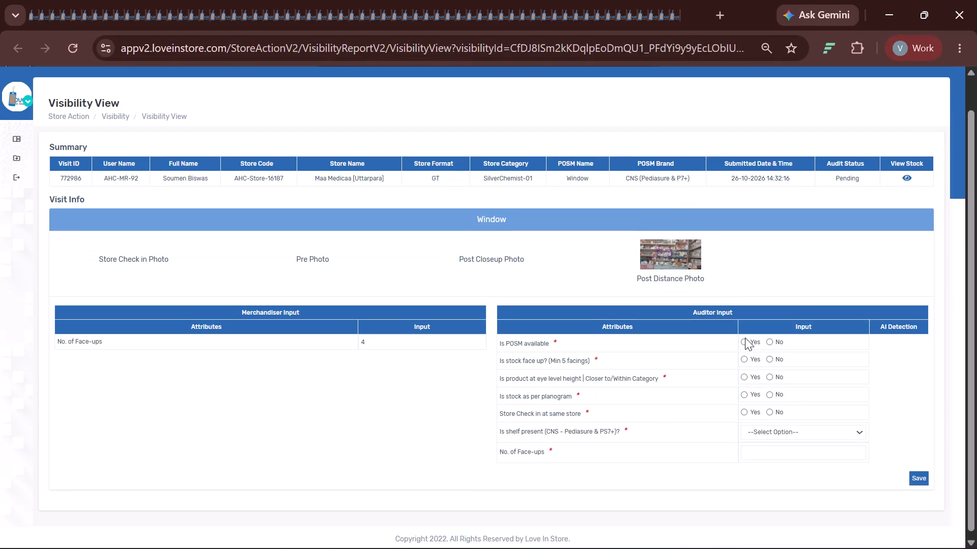
left_click(745, 338)
key("Tab")
key("space")
key("Tab")
key("Right")
key("shift+Tab")
key("Right")
key("Tab")
key("space")
key("Tab")
key("space")
key("Tab")
key("space")
key("Tab")
key("Right")
key("Tab")
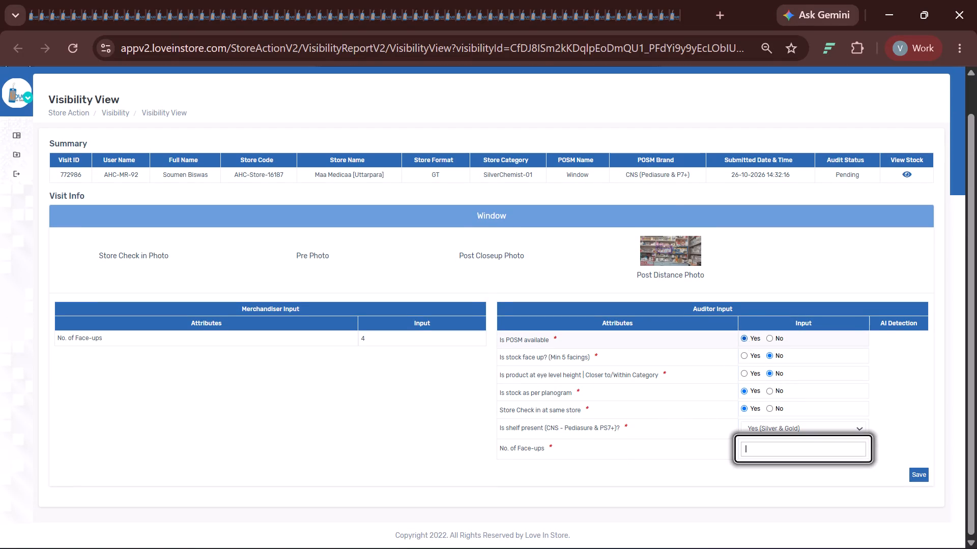
key("4")
key("Tab")
key("space")
Audit visit 772983: POSM, stock face-up, planogram and same-store Yes; eye level No; shelf Yes (Silver & Gold); 7 face-ups; save.
key("ctrl+Tab")
scroll(745, 338, "down", 3)
left_click(745, 338)
key("Tab")
key("space")
key("Tab")
key("Right")
key("Tab")
key("space")
key("Tab")
key("space")
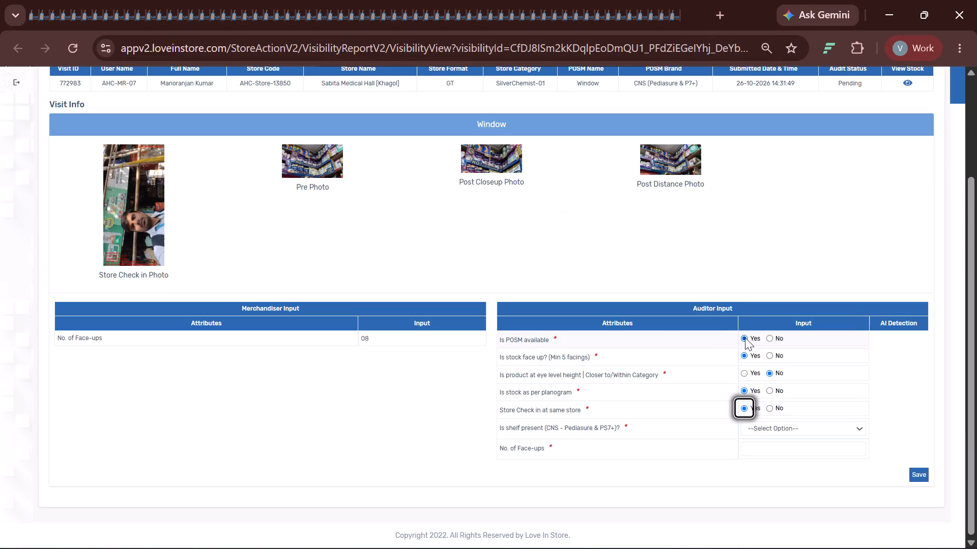
key("Tab")
key("Right")
key("Tab")
key("7")
key("Tab")
key("space")
Audit visit 772981: POSM, stock face-up, planogram and same-store Yes; eye level No; shelf Yes (Samrat Supreme); 10 face-ups; save.
key("ctrl+Tab")
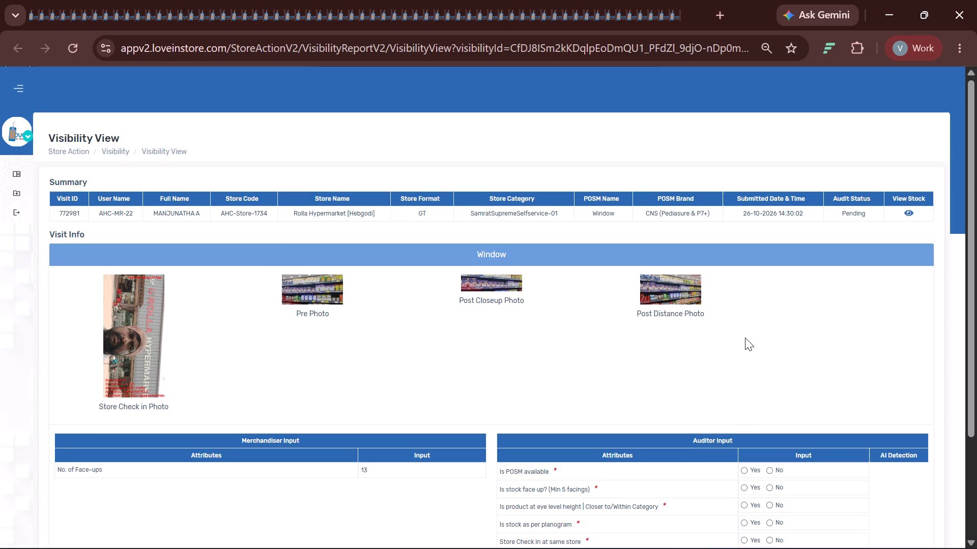
scroll(745, 338, "down", 2)
left_click(745, 338)
key("Tab")
key("space")
key("Tab")
key("Right")
key("Tab")
key("space")
key("Tab")
key("space")
key("Tab")
key("Right")
key("Right")
key("Right")
key("Right")
key("Right")
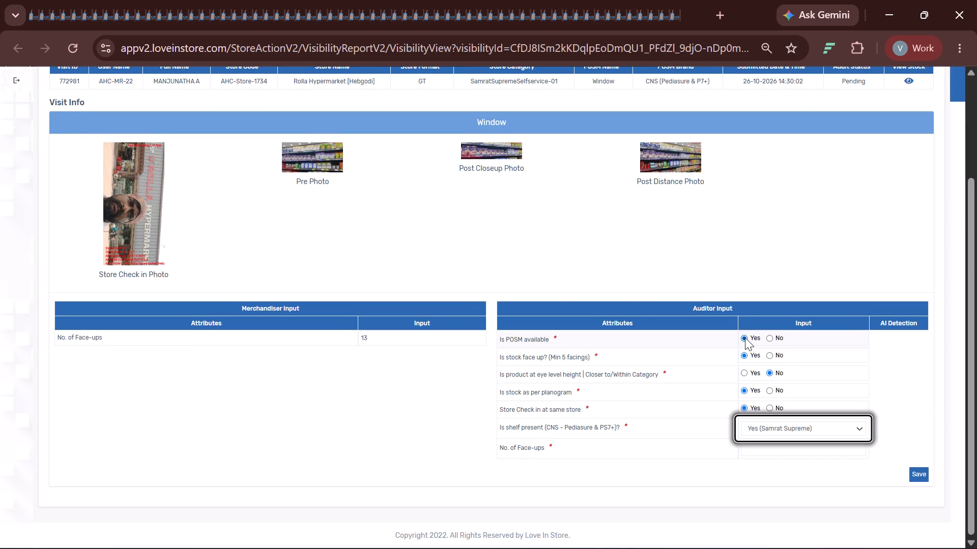
key("Tab")
type("10")
key("Tab")
key("space")
Audit visit 772979: POSM, stock face-up, planogram and same-store Yes; eye level No; shelf Yes (Silver & Gold); 5 face-ups; save.
key("ctrl+Tab")
scroll(745, 338, "down", 3)
left_click(745, 338)
key("Tab")
key("space")
key("Tab")
key("Right")
key("Tab")
key("space")
key("Tab")
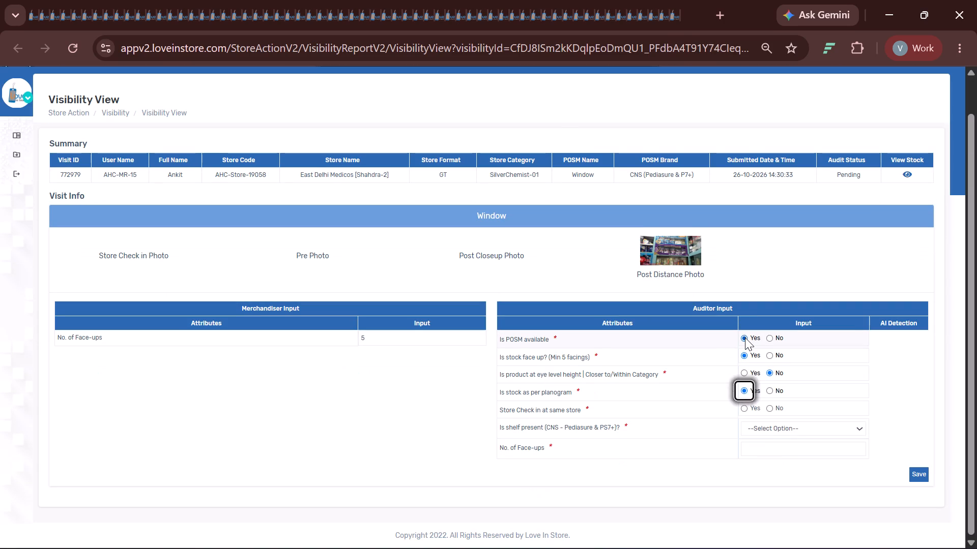
key("space")
key("Tab")
key("Right")
key("Tab")
key("5")
key("Tab")
key("space")
Audit visit 772976: POSM, stock face-up, planogram and same-store Yes; eye level No; shelf Yes (Silver & Gold); 7 face-ups; save.
key("ctrl+Tab")
scroll(745, 338, "down", 2)
left_click(745, 338)
key("Tab")
key("space")
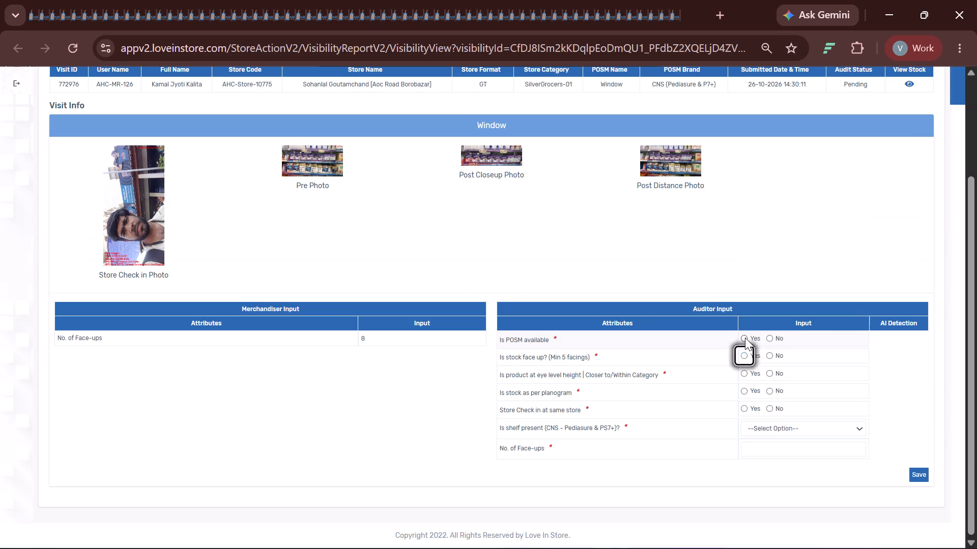
key("Tab")
key("Right")
key("Tab")
key("space")
key("Tab")
key("space")
key("Tab")
key("Right")
key("Tab")
key("7")
key("Tab")
key("space")
Audit visit 772974: POSM and same-store Yes; stock face-up, eye level and planogram No; shelf Yes (Silver & Gold); 0 face-ups; save.
key("ctrl+Tab")
scroll(745, 338, "down", 4)
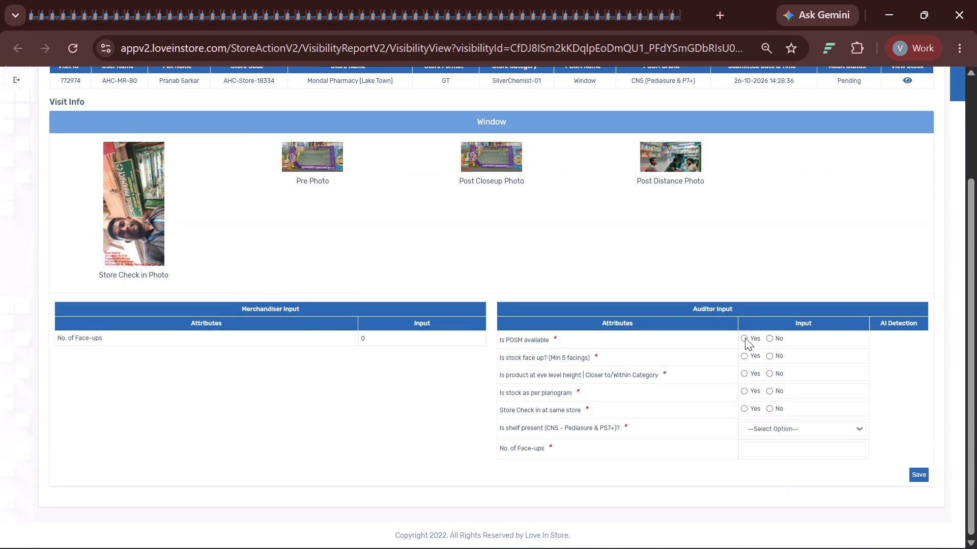
left_click(745, 338)
key("Tab")
key("Right")
key("Tab")
key("Right")
key("Right")
key("Tab")
key("Tab")
key("space")
key("Tab")
key("Right")
key("shift+Tab")
key("shift+Tab")
key("shift+Right")
key("shift+Tab")
key("Right")
key("Tab")
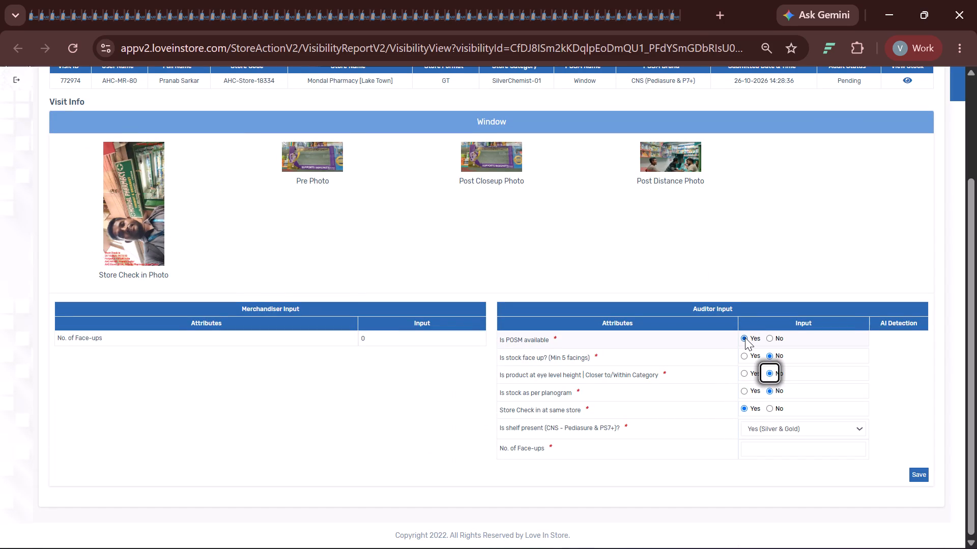
key("Tab")
key("Tab")
key("Tab")
key("0")
key("Tab")
key("space")
Audit visit 772972: POSM, stock face-up, planogram and same-store Yes; eye level No; shelf Yes (Silver & Gold); 6 face-ups; save.
key("ctrl+Tab")
scroll(745, 338, "down", 3)
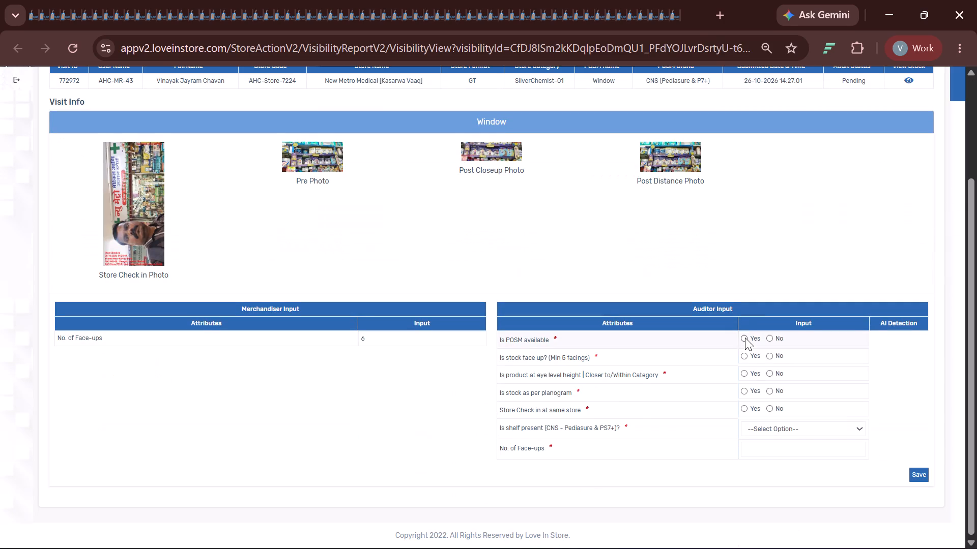
left_click(745, 338)
key("Tab")
key("space")
key("Tab")
key("Right")
key("Tab")
key("space")
key("Tab")
key("space")
key("Tab")
key("Right")
key("Tab")
key("7")
key("shift+Tab")
key("Tab")
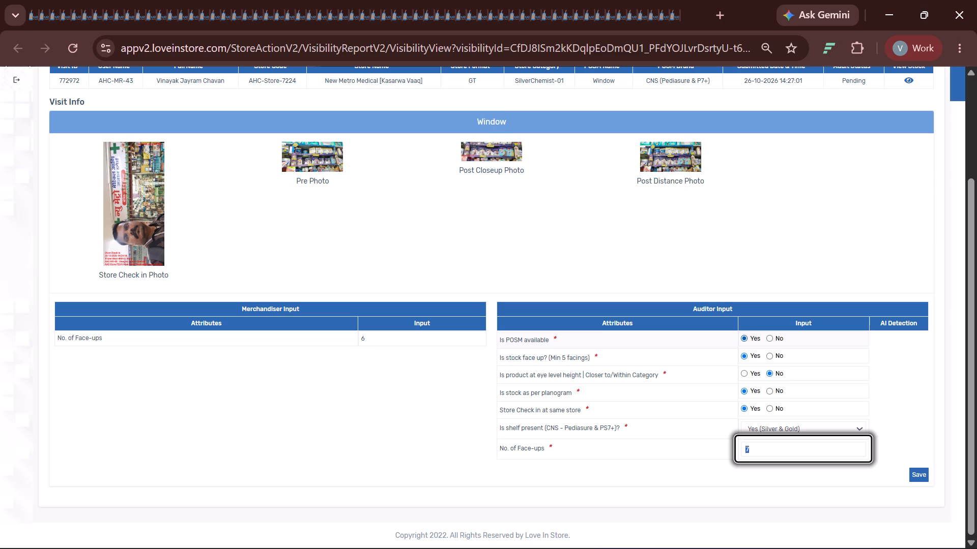
key("6")
key("Tab")
key("space")
Return to the visit list, close all the audited visit tabs beside it, and reload the list of pending visits.
key("ctrl+Tab")
scroll(745, 338, "down", 2)
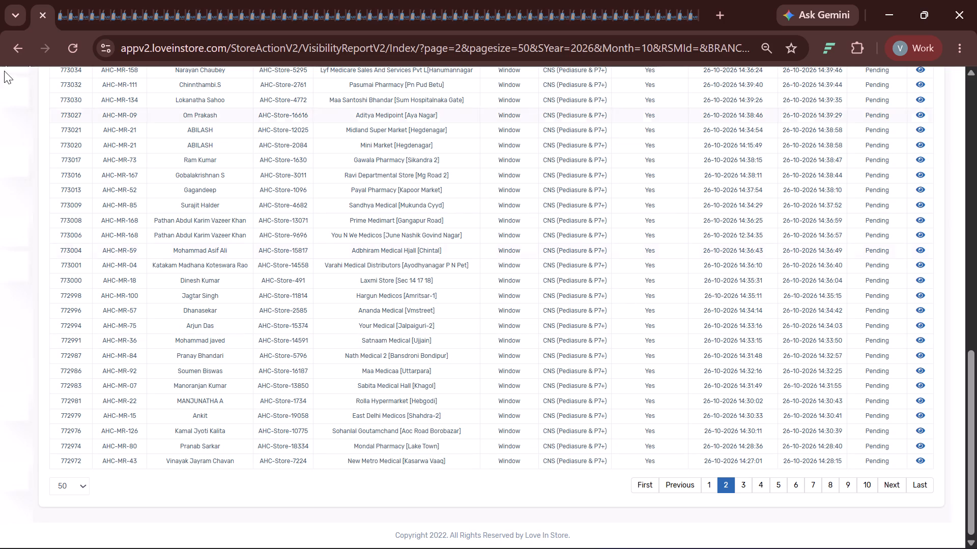
right_click(36, 26)
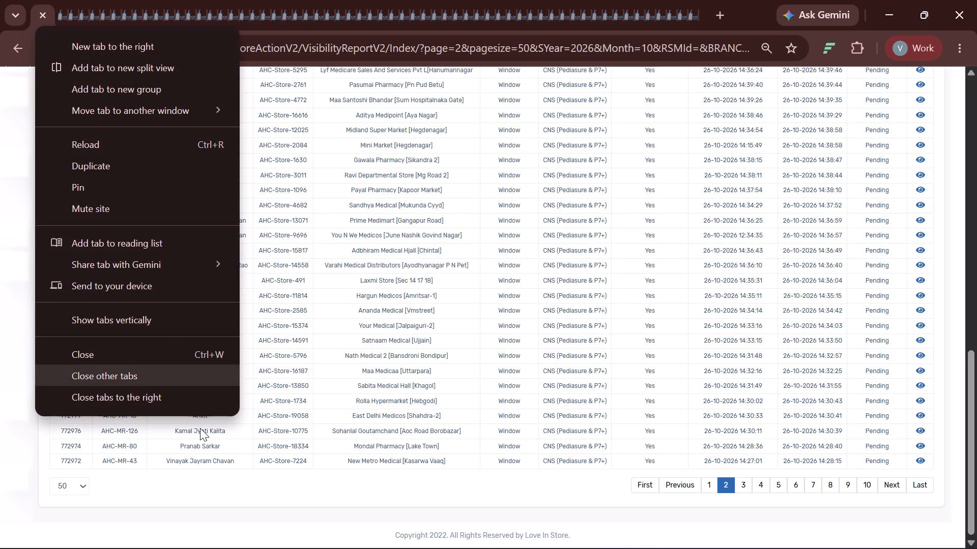
left_click(183, 397)
key("ctrl+r")
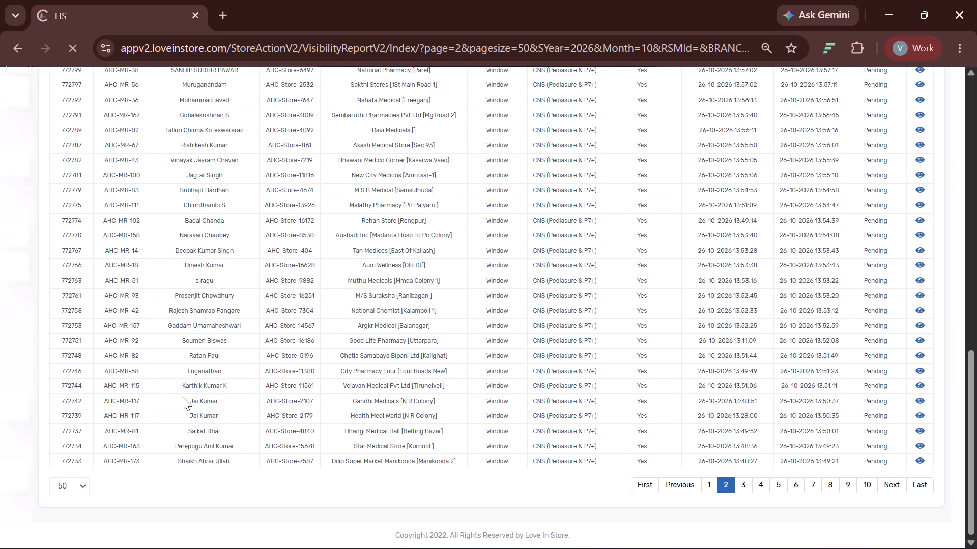
key("Tab")
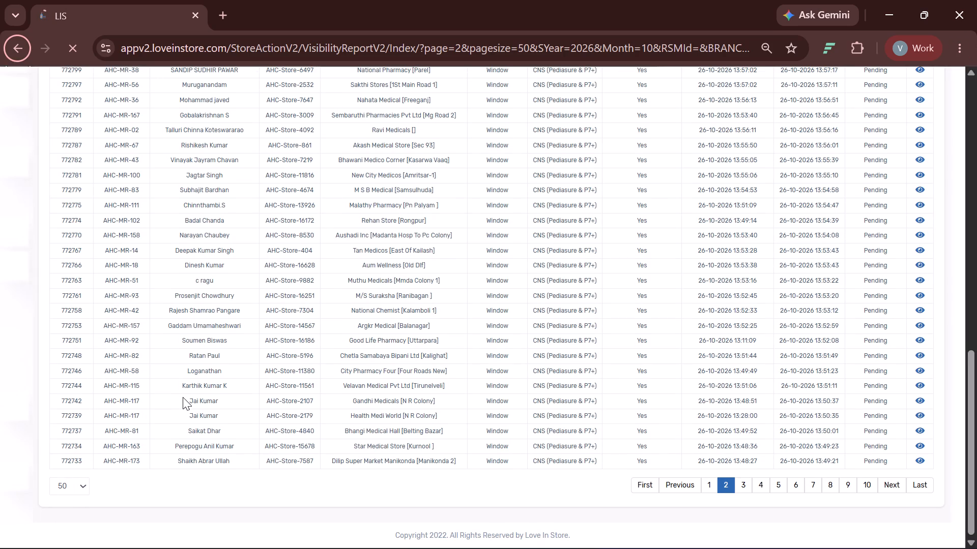
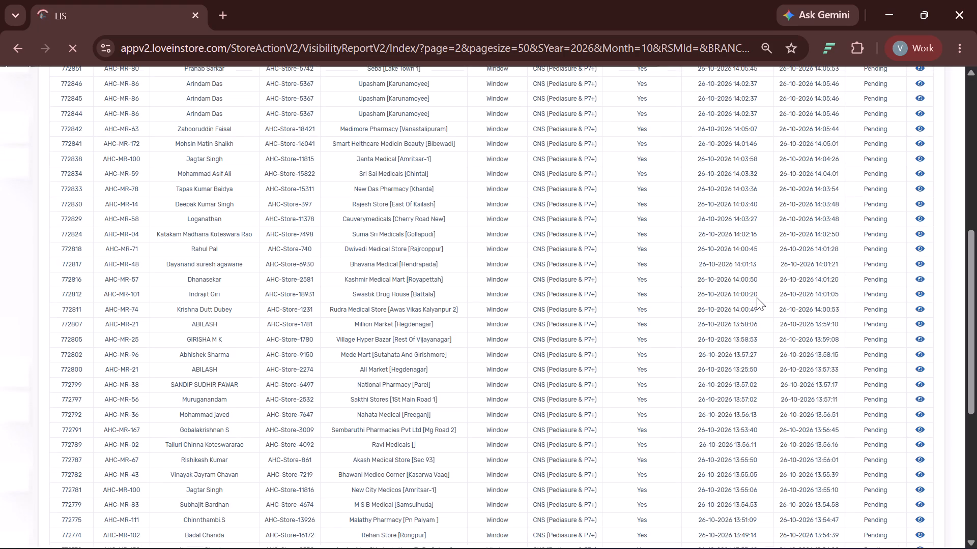
Open each pending visit on page 2 of the list, from 772857 down to 772838, in its own browser tab.
scroll(757, 297, "right", 1)
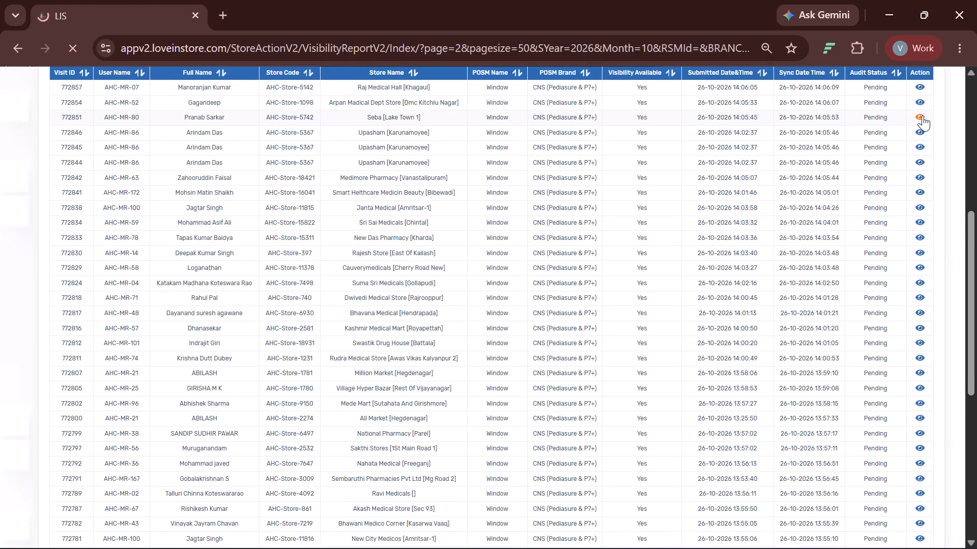
left_click(921, 87, "ctrl")
left_click(921, 101, "ctrl")
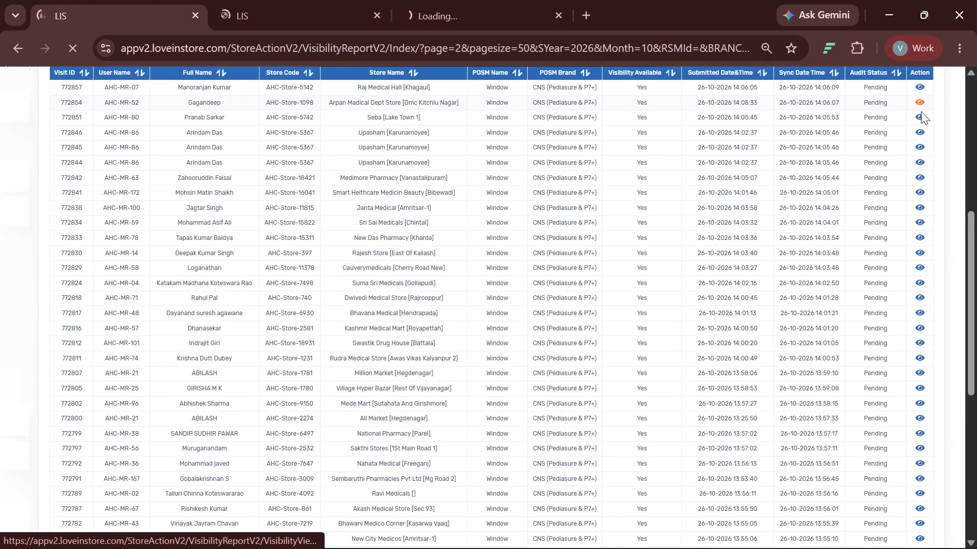
left_click(921, 111, "ctrl")
left_click(921, 118, "ctrl")
left_click(922, 133, "ctrl")
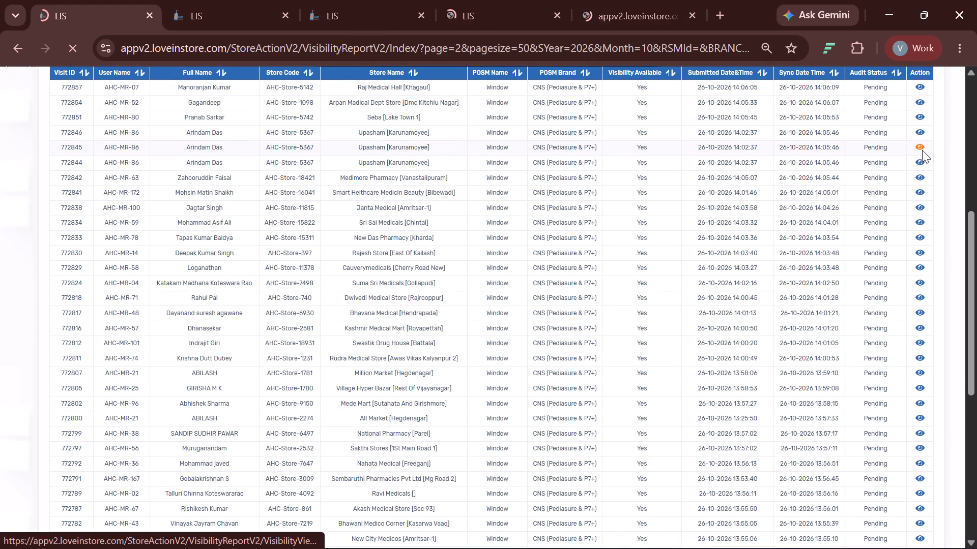
left_click(922, 150, "ctrl")
left_click(922, 165, "ctrl")
left_click(922, 176, "ctrl")
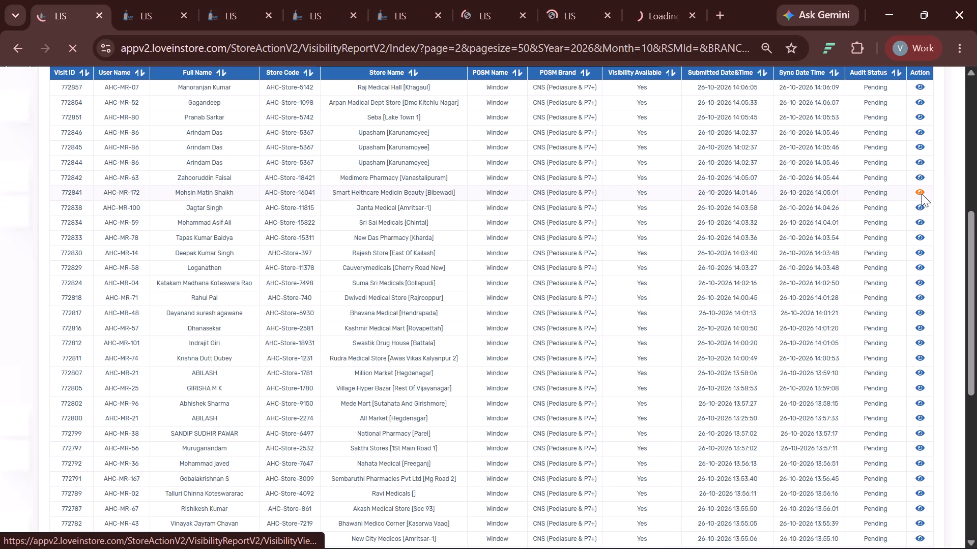
left_click_drag(922, 194, 921, 212, "ctrl")
left_click(921, 212, "ctrl")
left_click(921, 195, "ctrl")
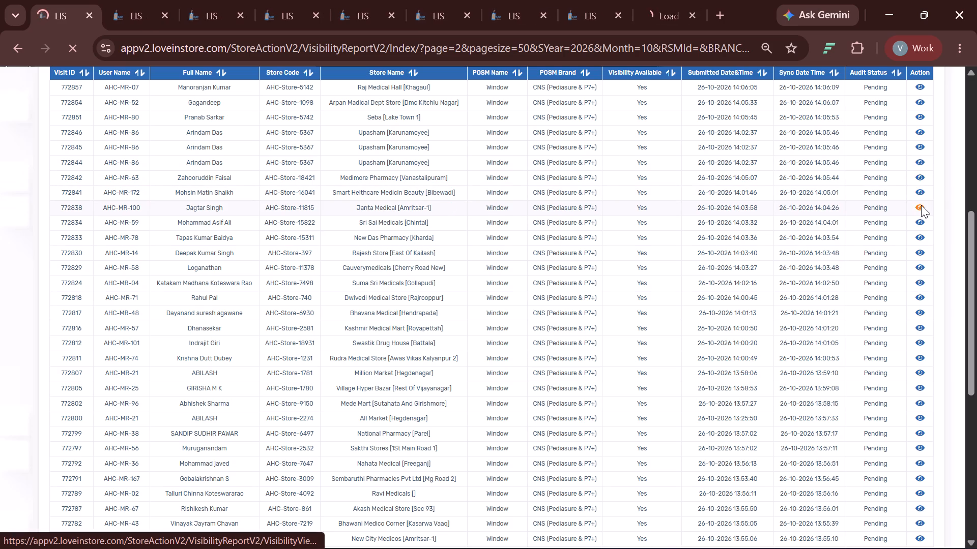
left_click(921, 205, "ctrl")
Open the pending visits from 772834 down to 772811 on page 2, each in its own browser tab.
left_click(921, 218, "ctrl")
left_click(921, 234, "ctrl")
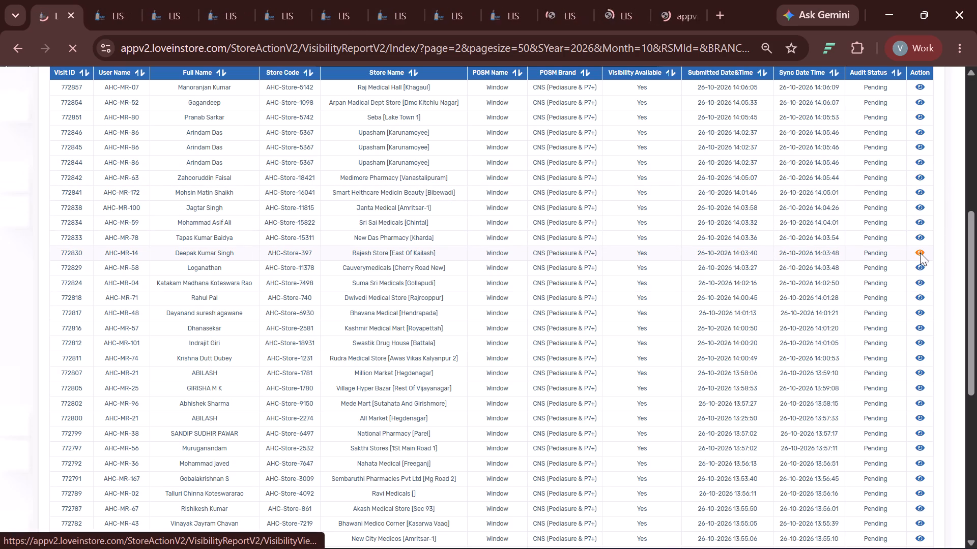
left_click(920, 253, "ctrl")
left_click(920, 267, "ctrl")
left_click(919, 280, "ctrl")
left_click(919, 298, "ctrl")
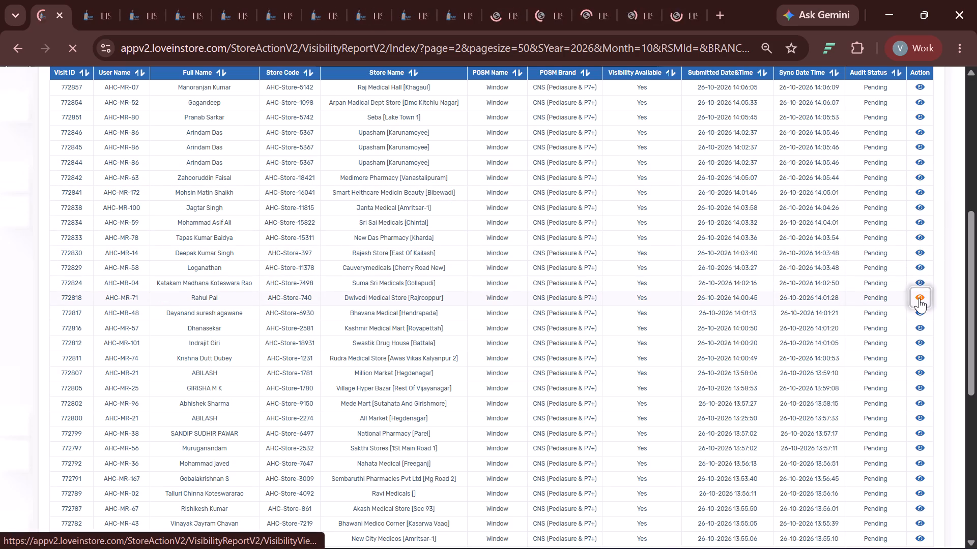
left_click(919, 310, "ctrl")
left_click(920, 327, "ctrl")
left_click(922, 347, "ctrl")
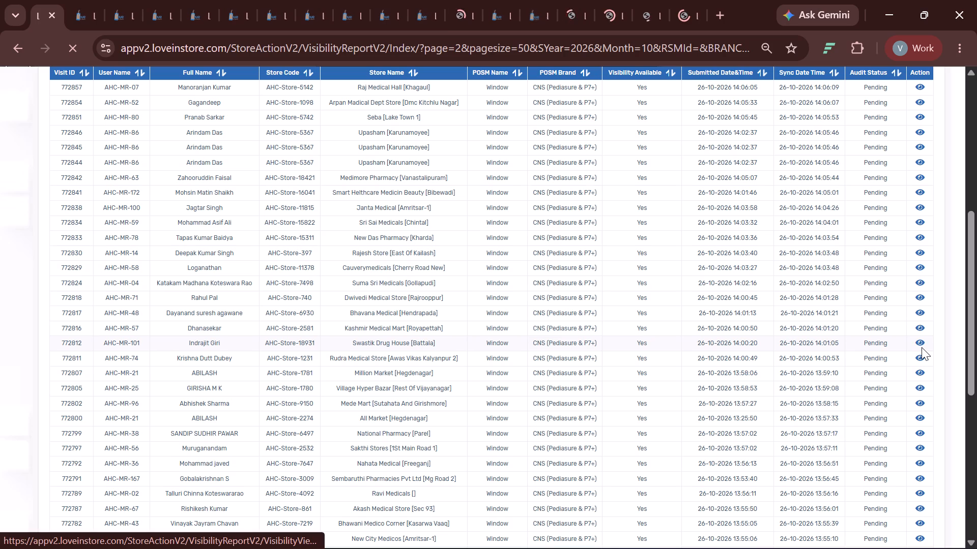
left_click(921, 339, "ctrl")
left_click(921, 351, "ctrl")
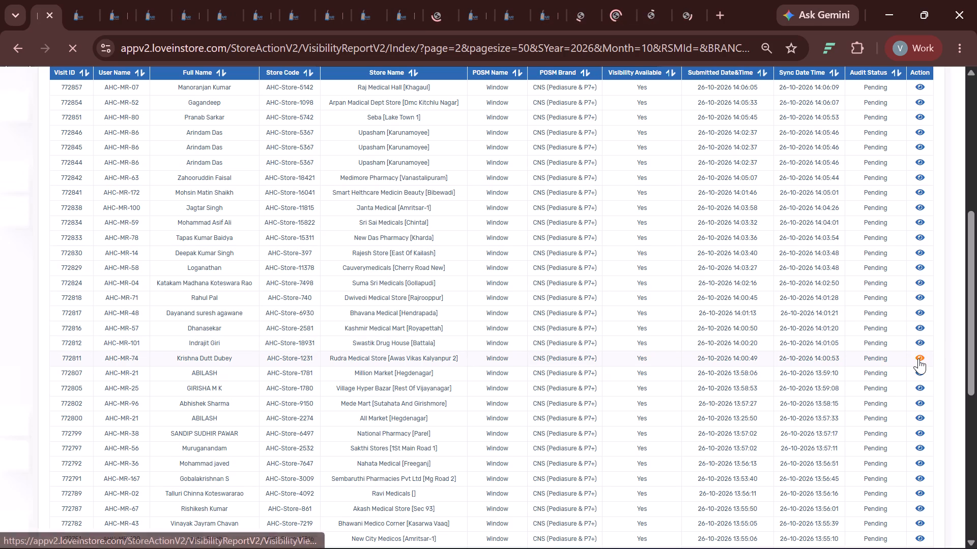
left_click(918, 358, "ctrl")
Open the pending visits from 772807 down to 772781 on page 2, each in its own browser tab.
left_click(918, 375, "ctrl")
left_click(918, 389, "ctrl")
left_click(920, 404, "ctrl")
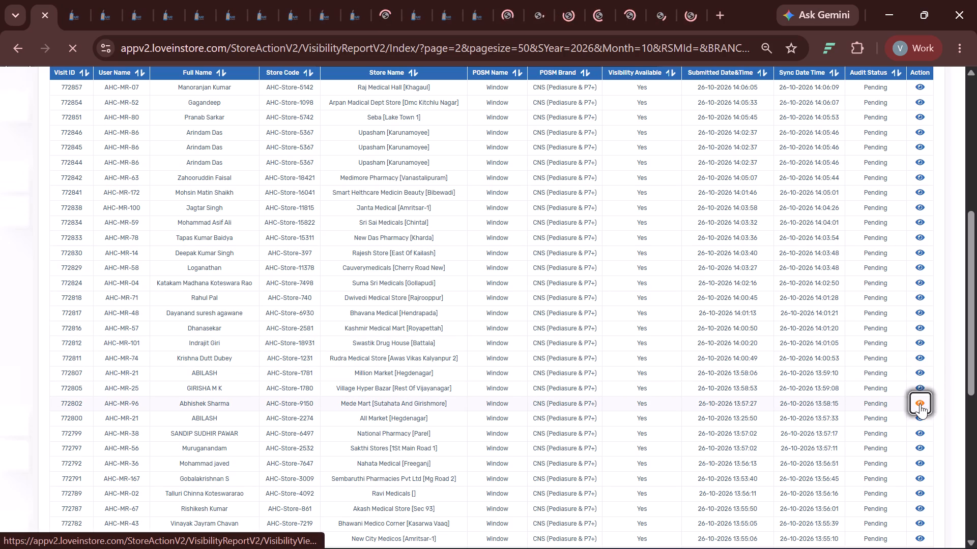
left_click(920, 415, "ctrl")
left_click(920, 430, "ctrl")
left_click(922, 447, "ctrl")
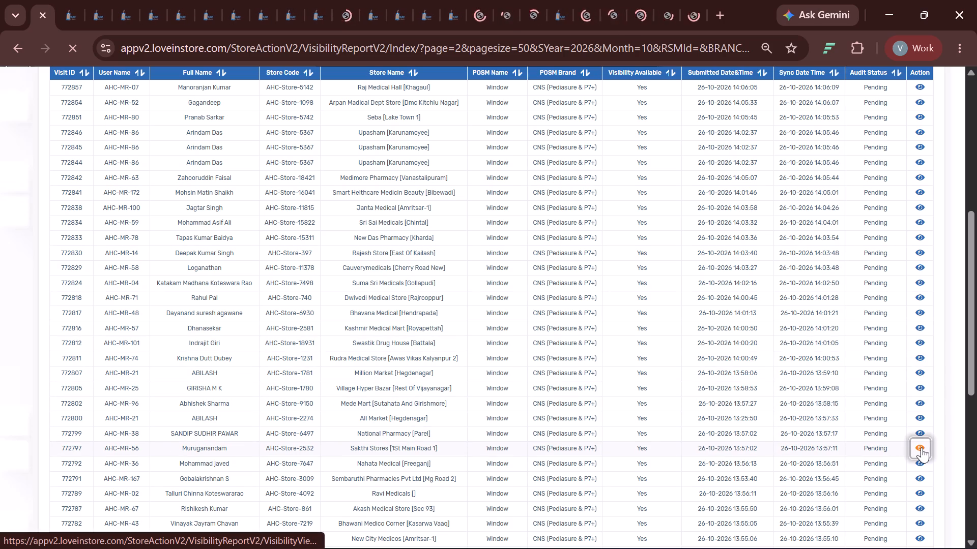
left_click(923, 462, "ctrl")
left_click(923, 477, "ctrl")
left_click(923, 495, "ctrl")
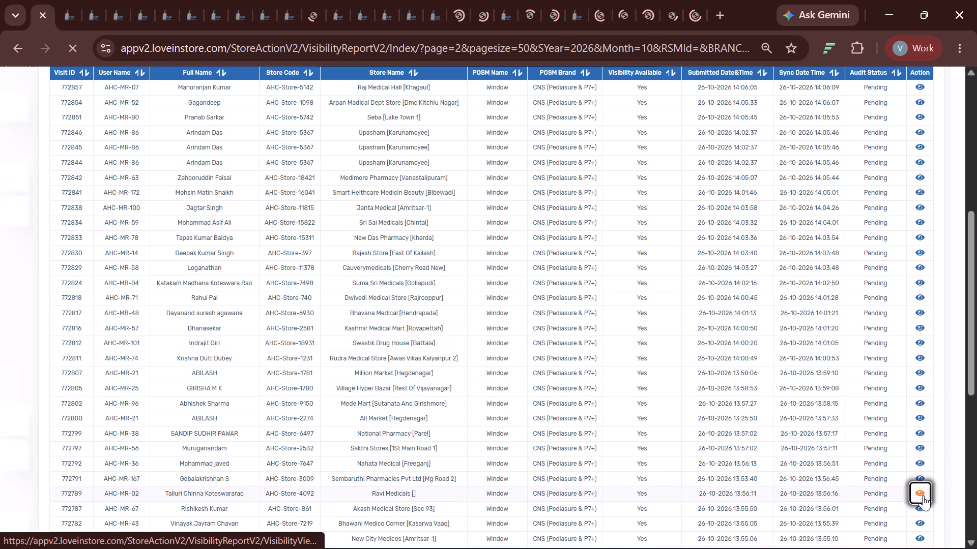
left_click(922, 511, "ctrl")
left_click(922, 524, "ctrl")
left_click(920, 540, "ctrl")
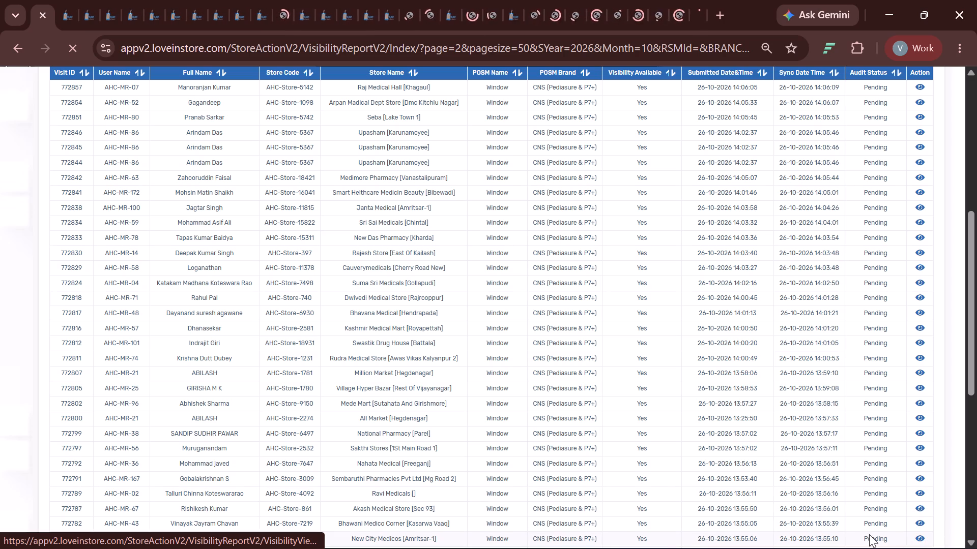
double_click(867, 534, "ctrl")
Open the pending visits from 772779 down to 772751 on page 2, each in its own browser tab.
scroll(888, 396, "down", 4)
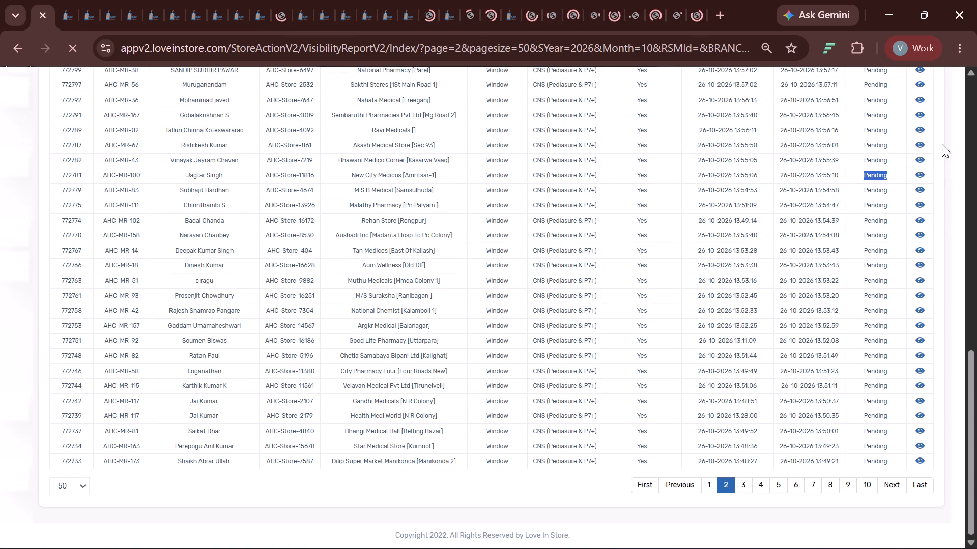
left_click(924, 192, "ctrl")
left_click(923, 202, "ctrl")
left_click(922, 217, "ctrl")
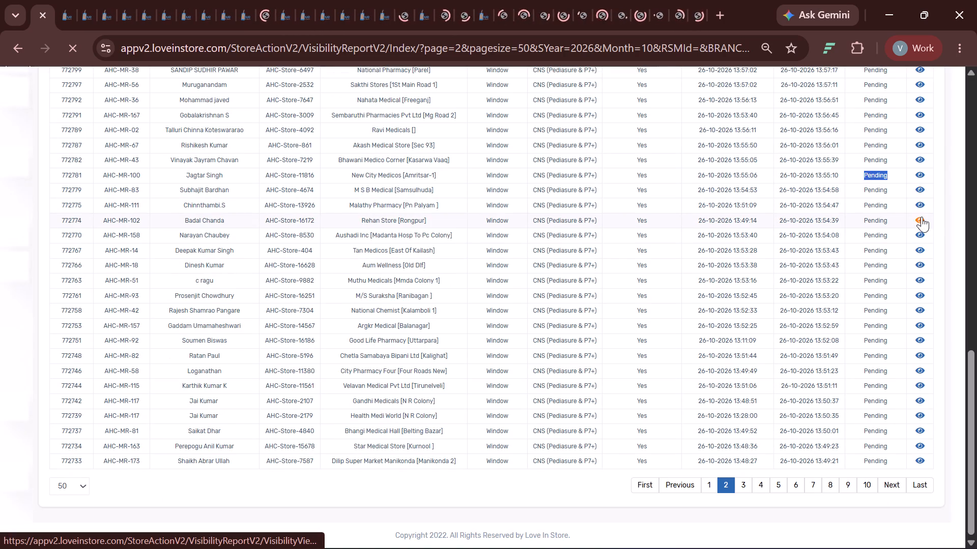
left_click(920, 234, "ctrl")
left_click(919, 249, "ctrl")
left_click(919, 265, "ctrl")
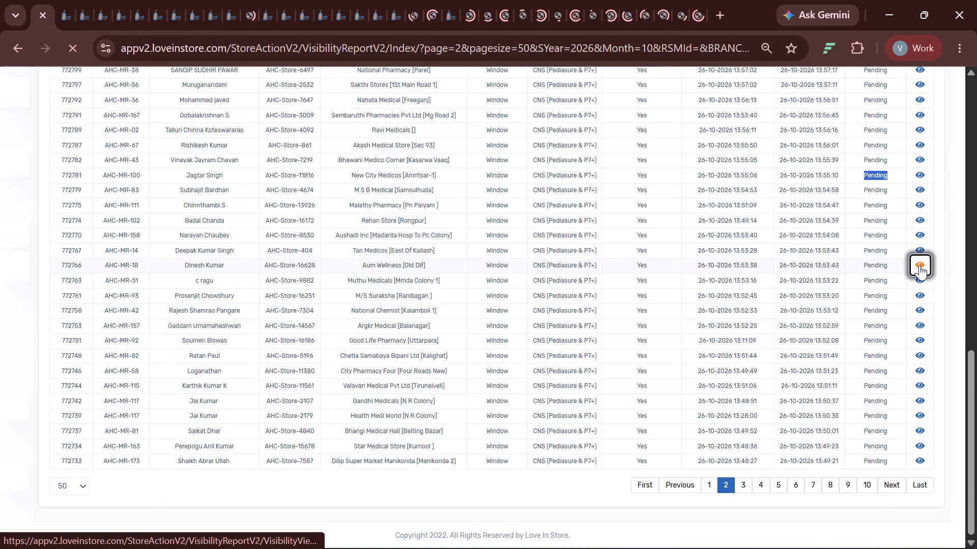
left_click(919, 278, "ctrl")
left_click(919, 296, "ctrl")
left_click(919, 308, "ctrl")
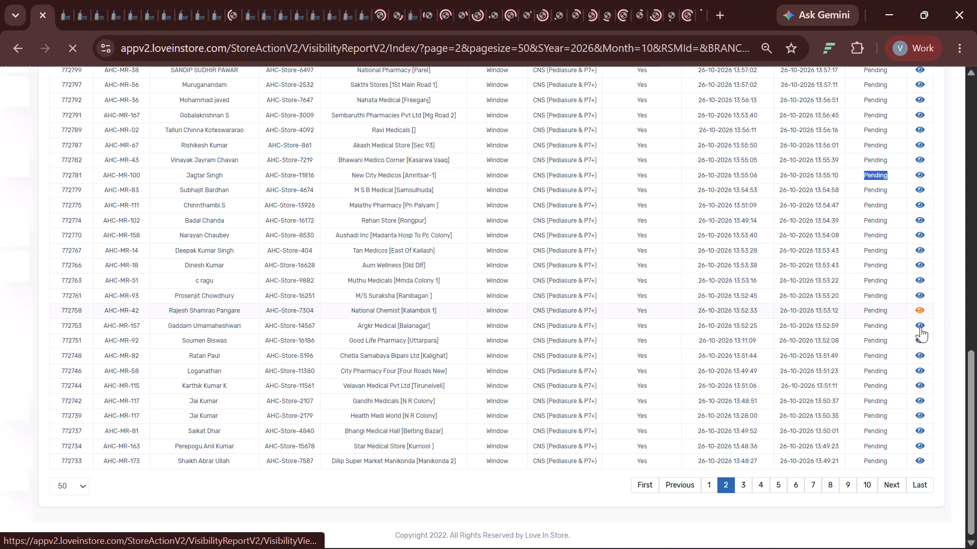
left_click(921, 327, "ctrl")
left_click(921, 339, "ctrl")
Open the remaining pending visits on page 2, from 772748 down to 772733, each in its own browser tab.
left_click(921, 350, "ctrl")
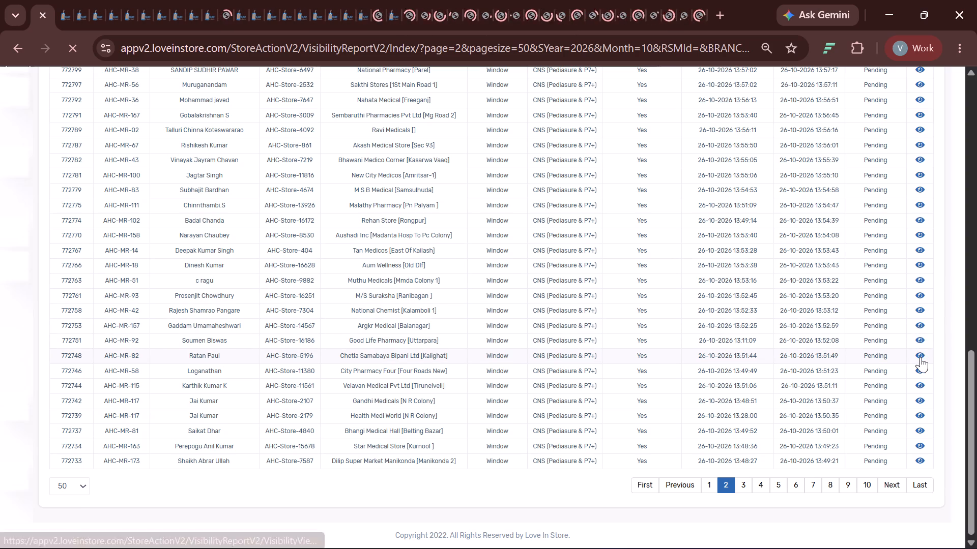
left_click(921, 357, "ctrl")
left_click(920, 372, "ctrl")
left_click(921, 390, "ctrl")
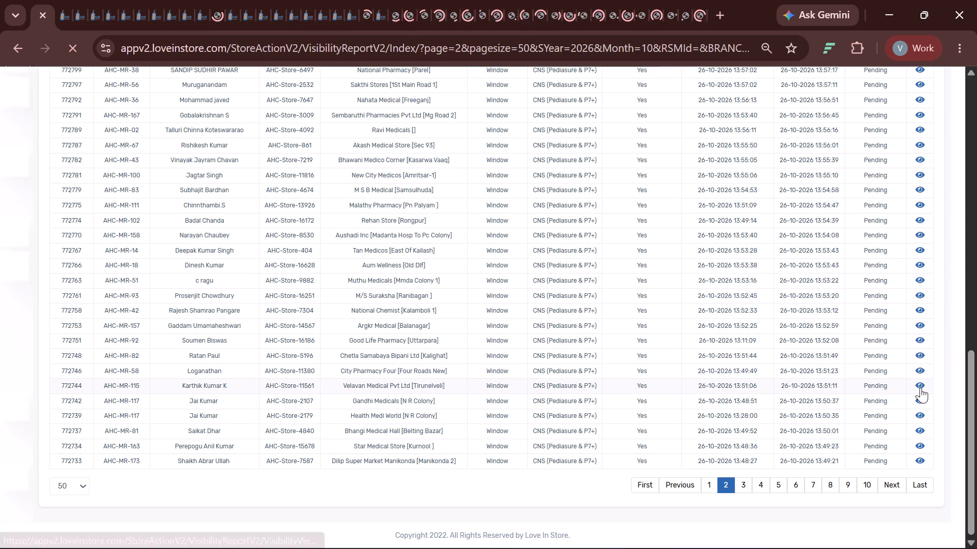
left_click(921, 387, "ctrl")
left_click(921, 393, "ctrl")
left_click(921, 401, "ctrl")
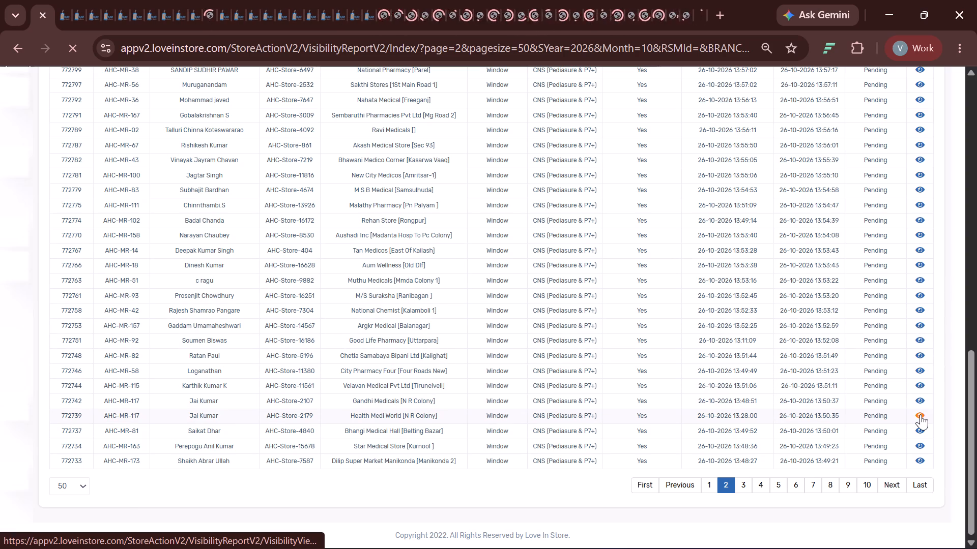
left_click(921, 414, "ctrl")
left_click(920, 431, "ctrl")
left_click(918, 444, "ctrl")
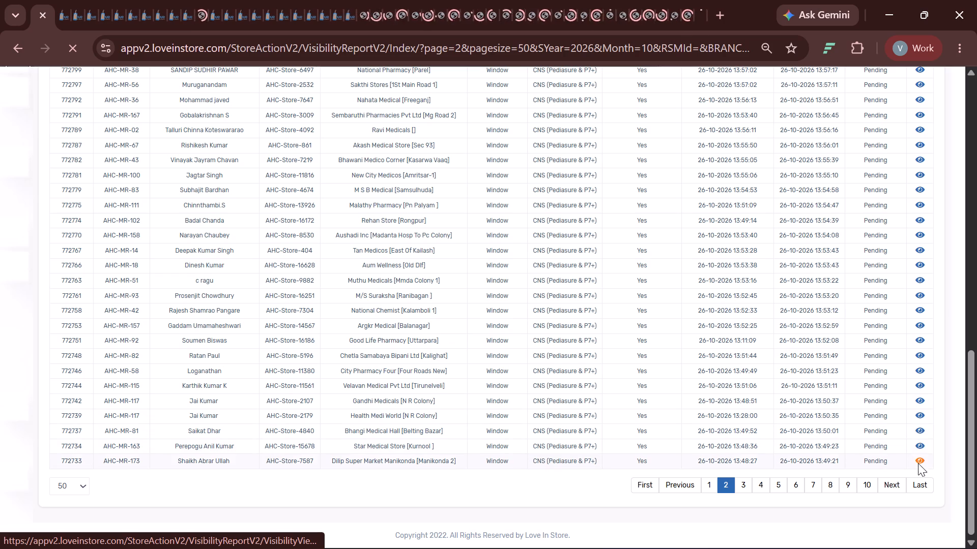
left_click(918, 463, "ctrl")
Go to page 3 of the visit list and open visits 772728 down to 772711, each in its own browser tab.
left_click(742, 487)
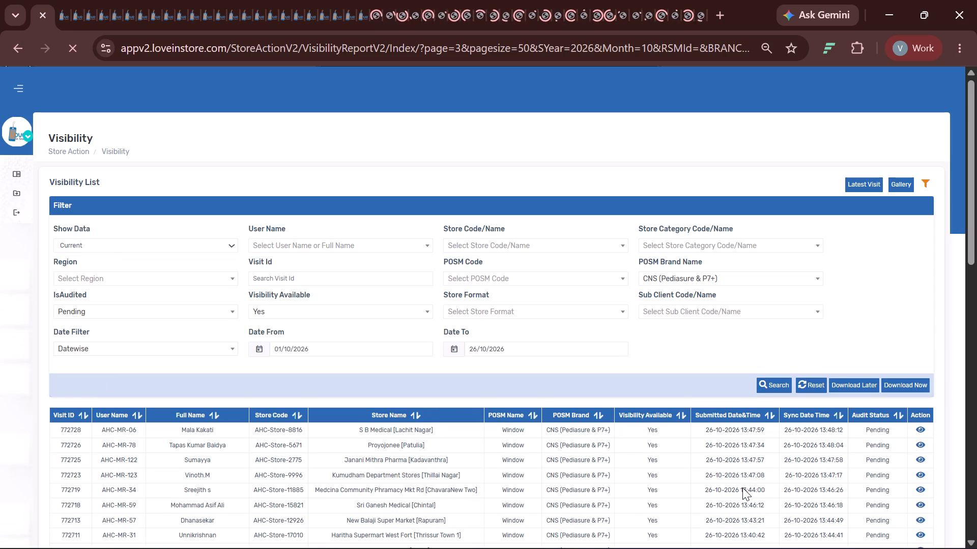
scroll(742, 487, "down", 4)
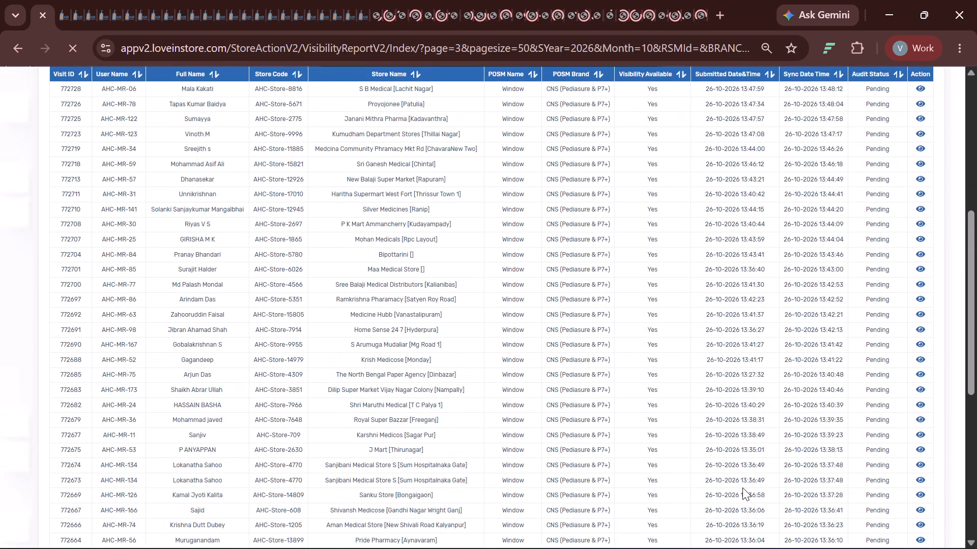
left_click(922, 82, "ctrl")
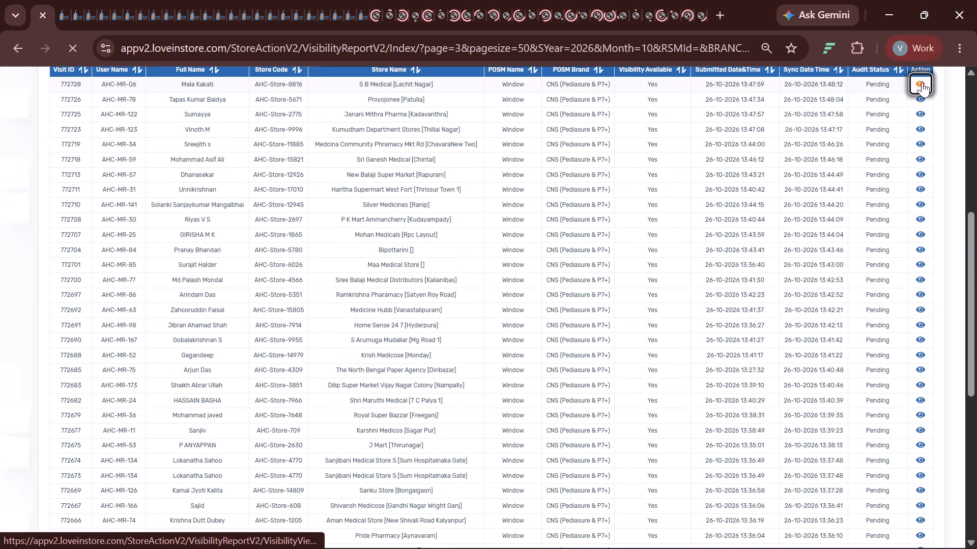
left_click(922, 93, "ctrl")
left_click(922, 99, "ctrl")
left_click(921, 115, "ctrl")
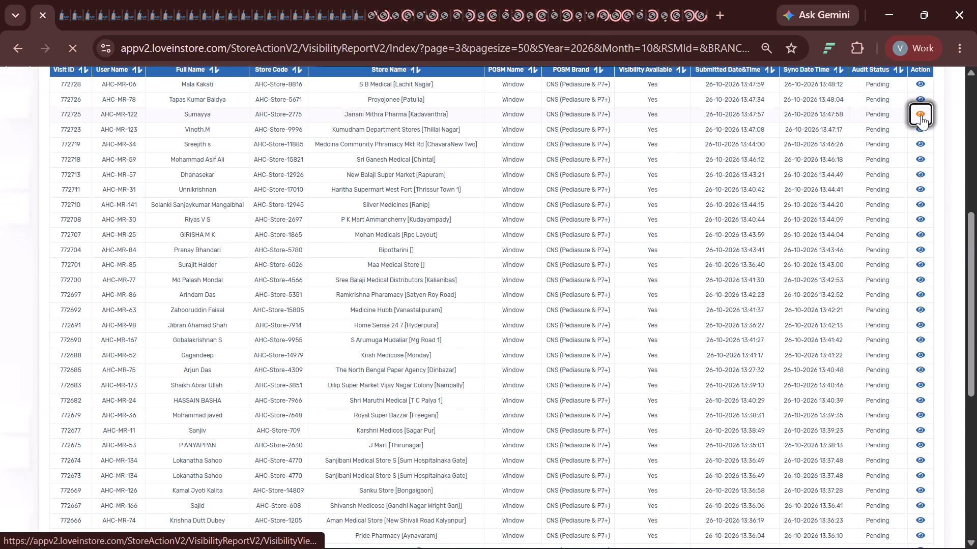
left_click(919, 129, "ctrl")
left_click(919, 150, "ctrl")
left_click(919, 146, "ctrl")
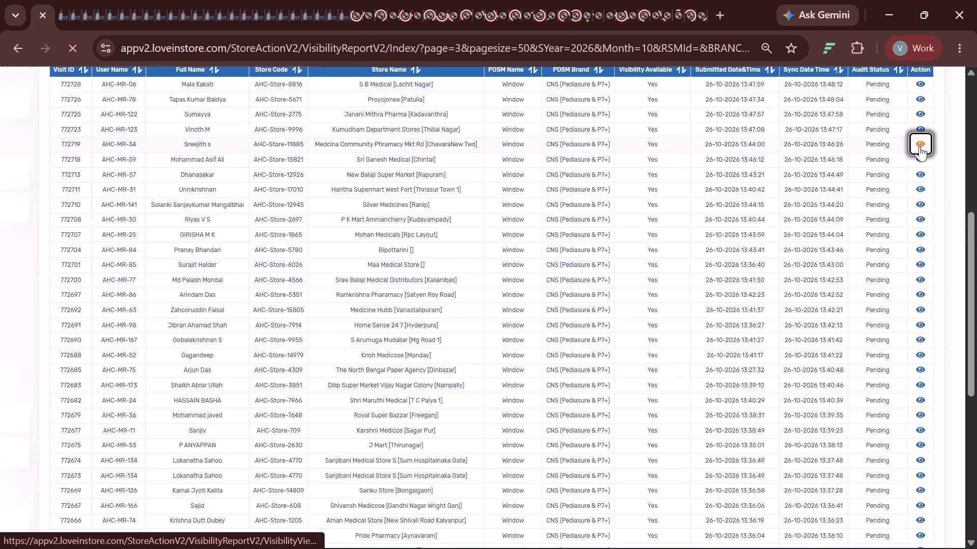
left_click(919, 159, "ctrl")
left_click(922, 171, "ctrl")
left_click(922, 186, "ctrl")
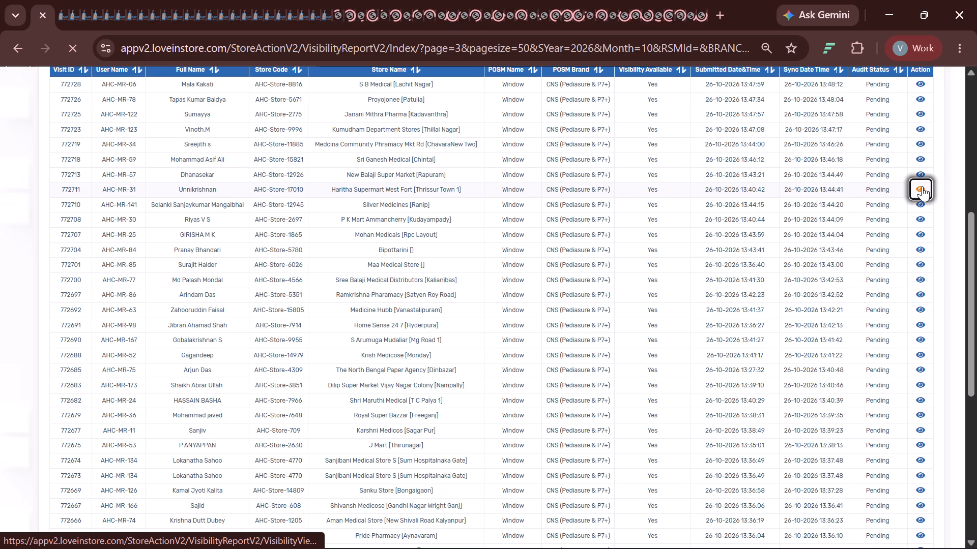
left_click(922, 204, "ctrl")
left_click(922, 215, "ctrl")
left_click(922, 232, "ctrl")
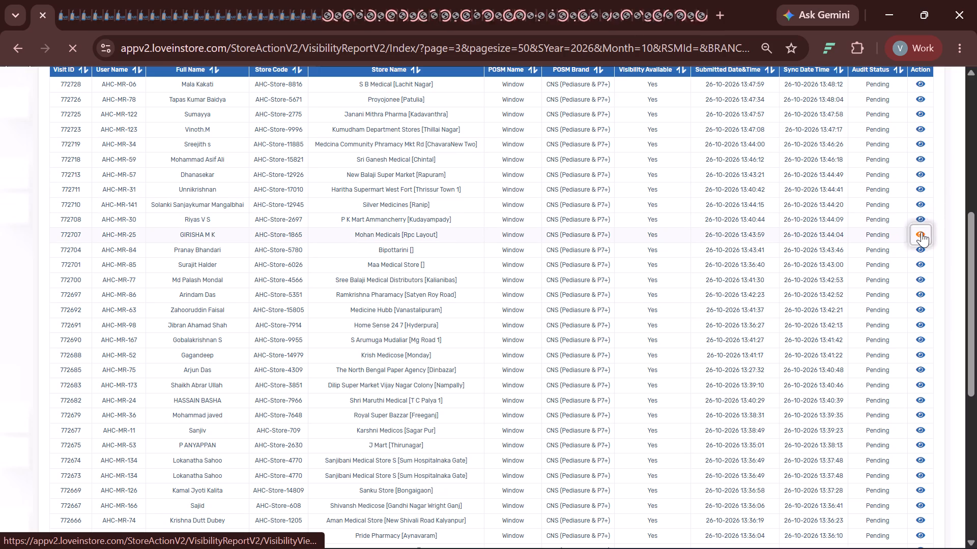
left_click(922, 246, "ctrl")
left_click(922, 265, "ctrl")
left_click(922, 282, "ctrl")
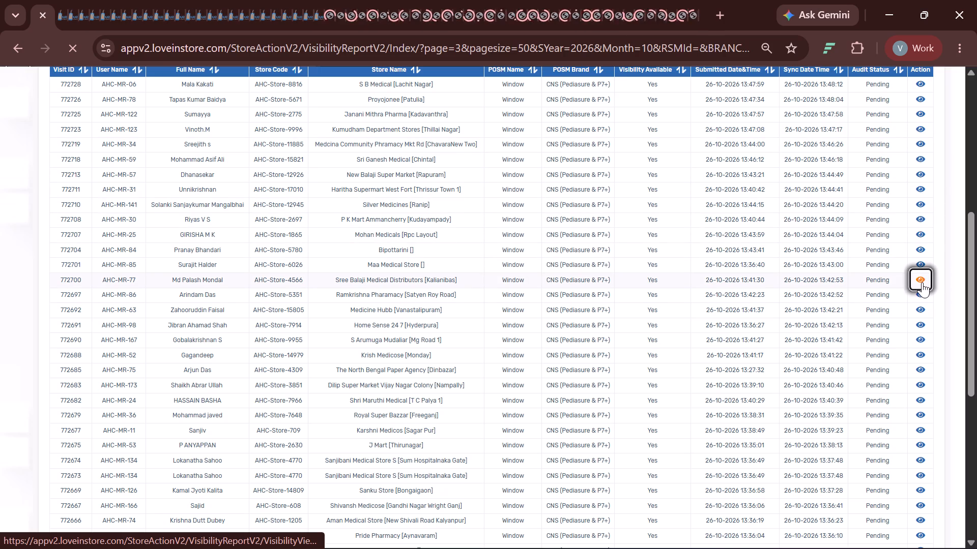
left_click(922, 296, "ctrl")
left_click(922, 308, "ctrl")
left_click(922, 326, "ctrl")
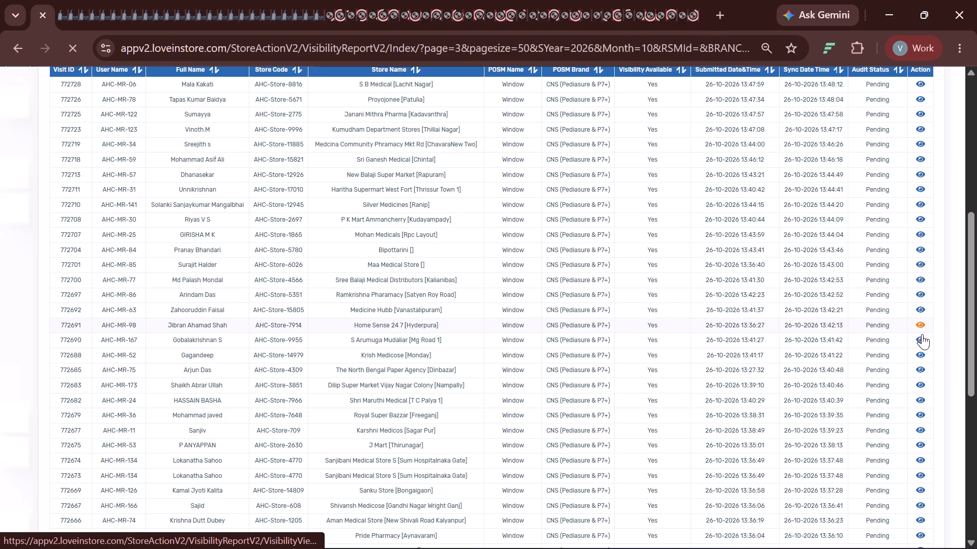
left_click(922, 340, "ctrl")
left_click(922, 355, "ctrl")
left_click(922, 369, "ctrl")
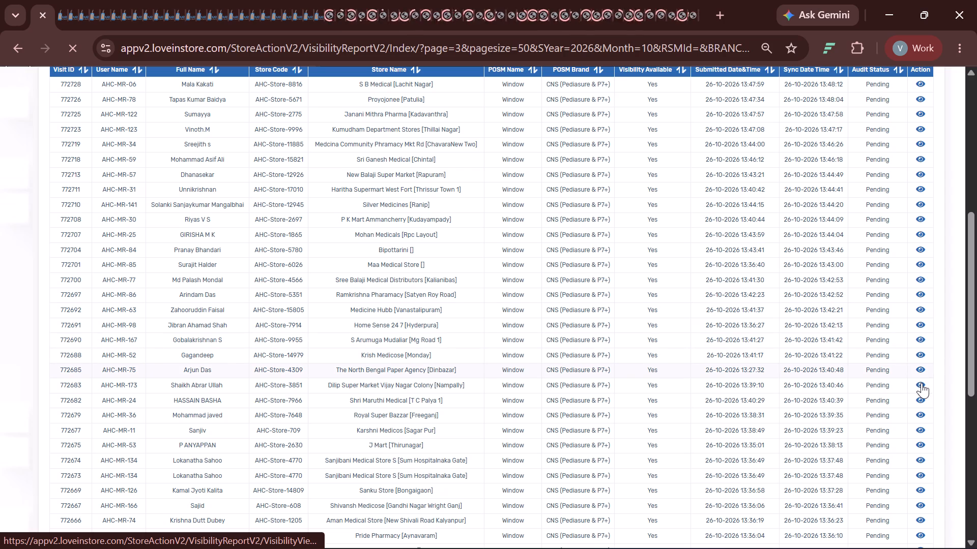
left_click(922, 383, "ctrl")
left_click(922, 397, "ctrl")
left_click(919, 414, "ctrl")
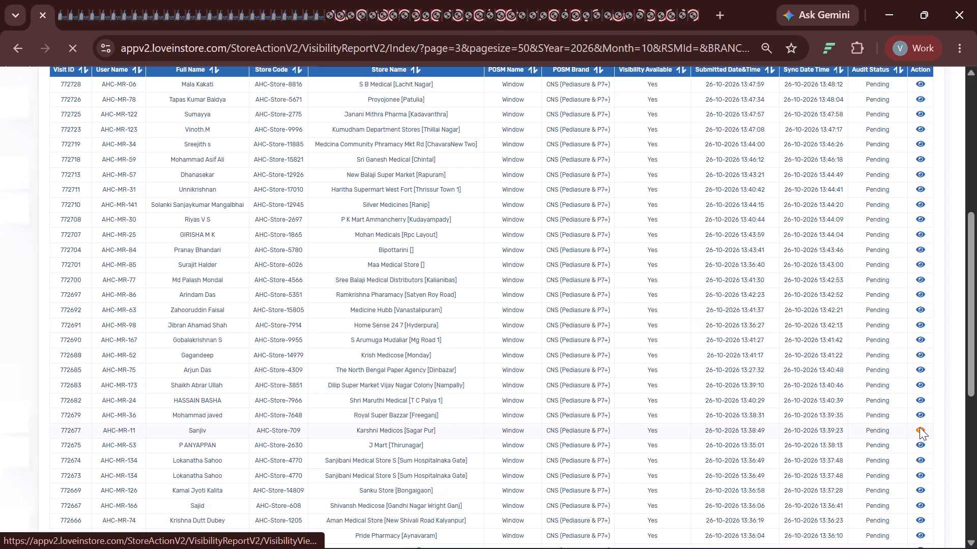
left_click(919, 427, "ctrl")
left_click(921, 446, "ctrl")
left_click(922, 464, "ctrl")
left_click(922, 474, "ctrl")
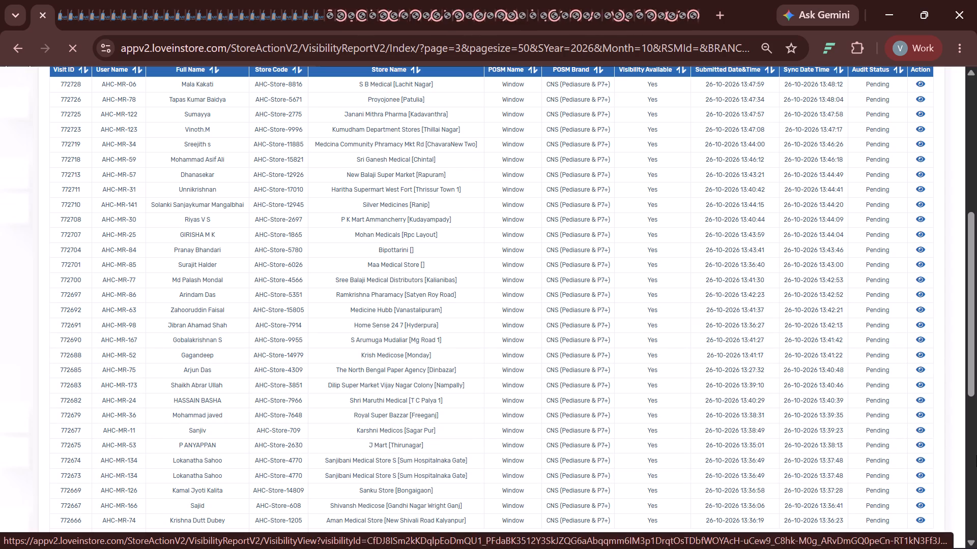
left_click(923, 486, "ctrl")
left_click(923, 502, "ctrl")
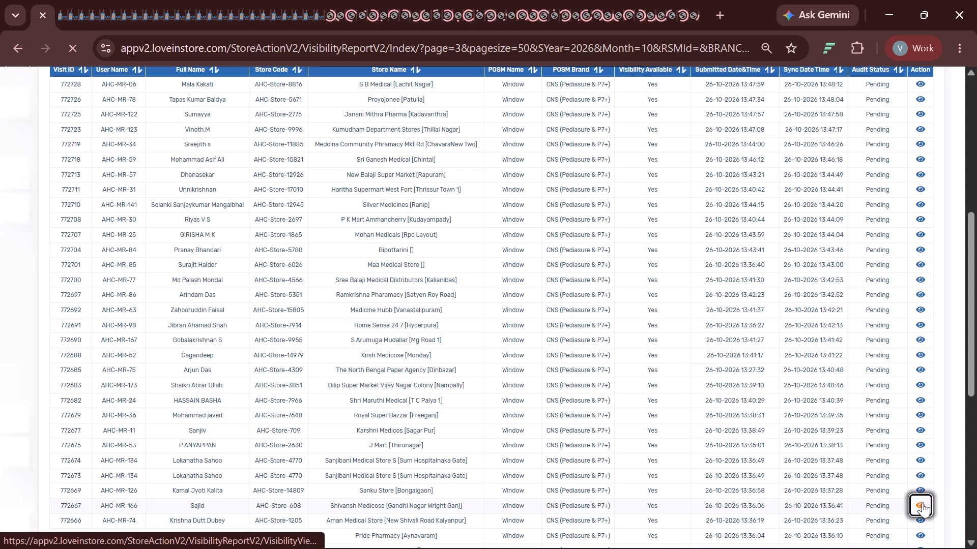
left_click(923, 519, "ctrl")
left_click(922, 532, "ctrl")
double_click(877, 539, "ctrl")
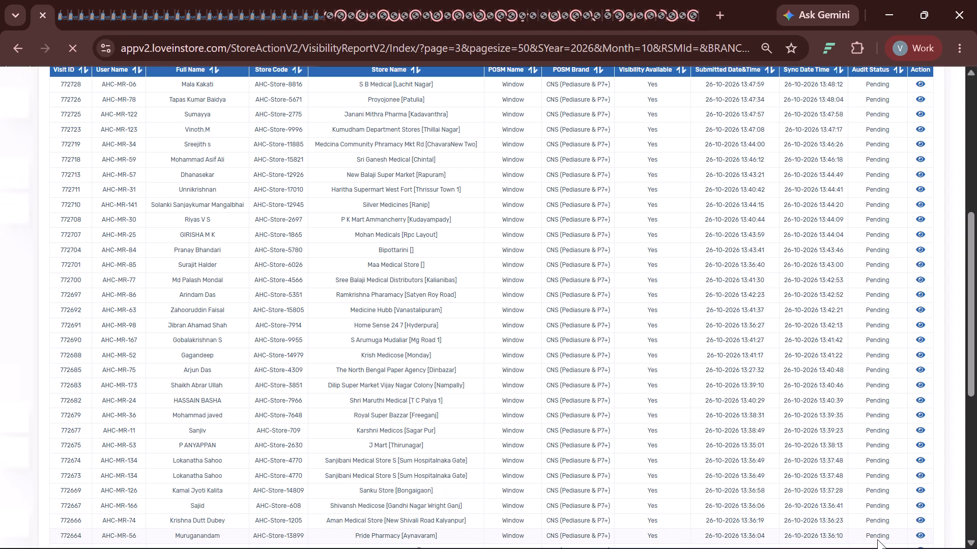
Open the pending visits from 772661 down to 772644 on page 3, each in its own browser tab.
scroll(881, 437, "down", 4)
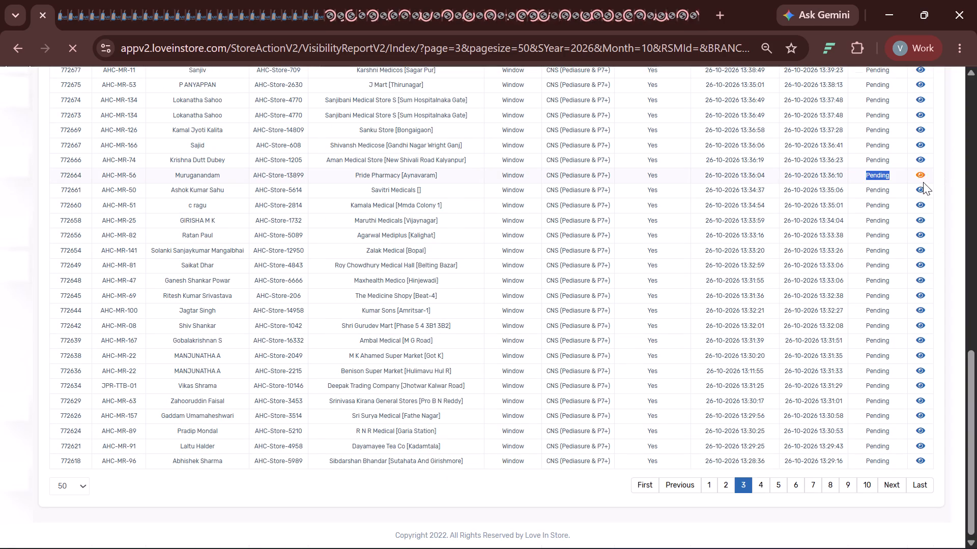
left_click_drag(923, 184, 922, 191, "ctrl")
left_click(922, 191, "ctrl")
left_click(922, 207, "ctrl")
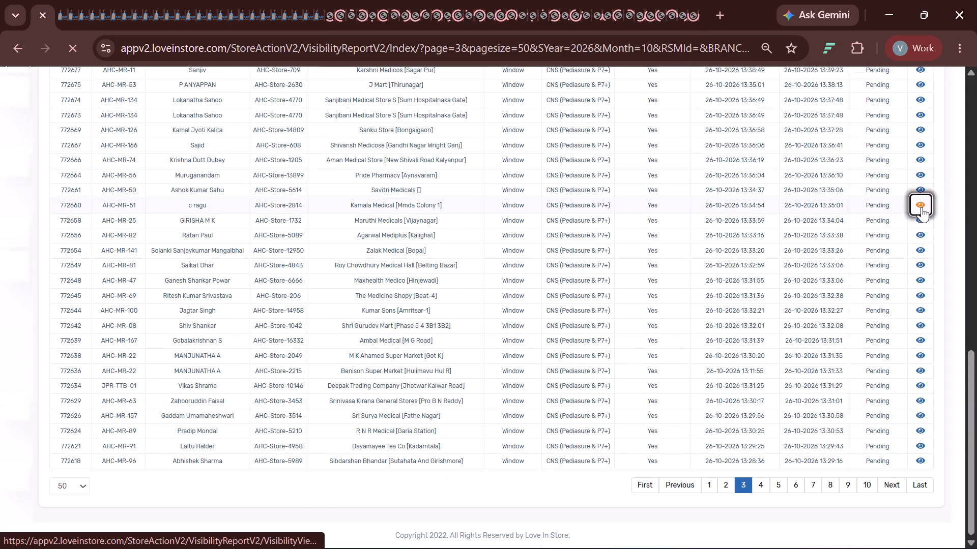
left_click(922, 220, "ctrl")
left_click(922, 234, "ctrl")
left_click(922, 248, "ctrl")
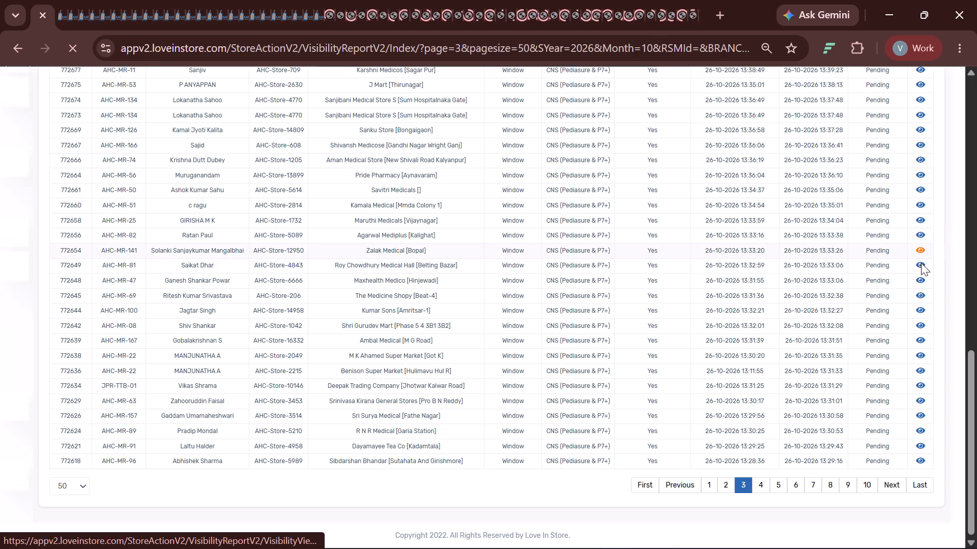
left_click(921, 264, "ctrl")
left_click(921, 275, "ctrl")
left_click(921, 281, "ctrl")
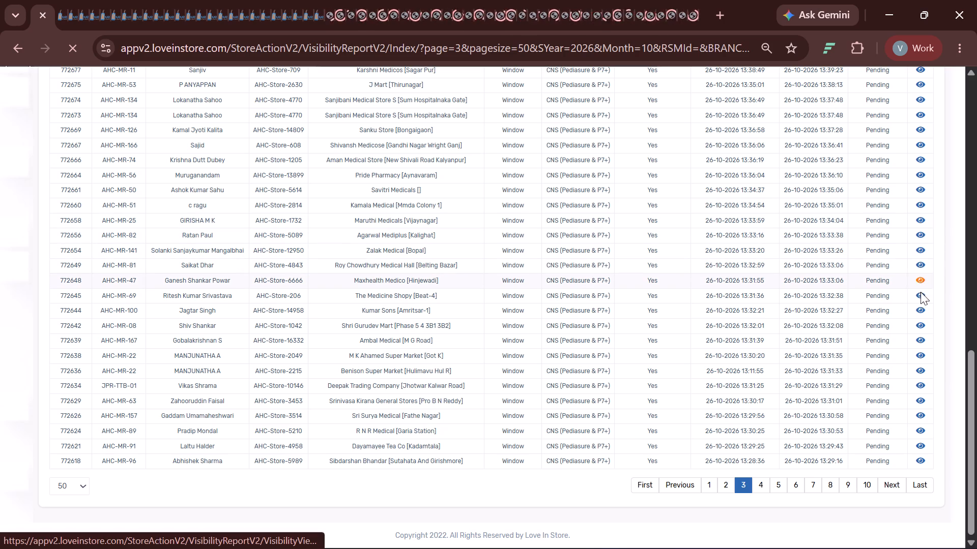
left_click(921, 294, "ctrl")
left_click(920, 317, "ctrl")
left_click(920, 310, "ctrl")
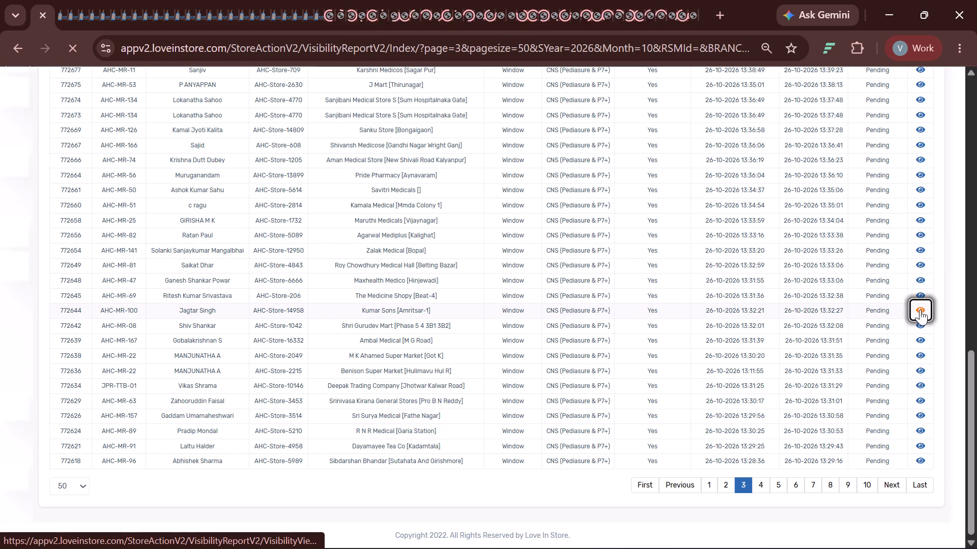
Open the remaining pending visits on page 3, from 772642 down to 772618, each in its own browser tab.
left_click(921, 325, "ctrl")
left_click(921, 340, "ctrl")
left_click(921, 352, "ctrl")
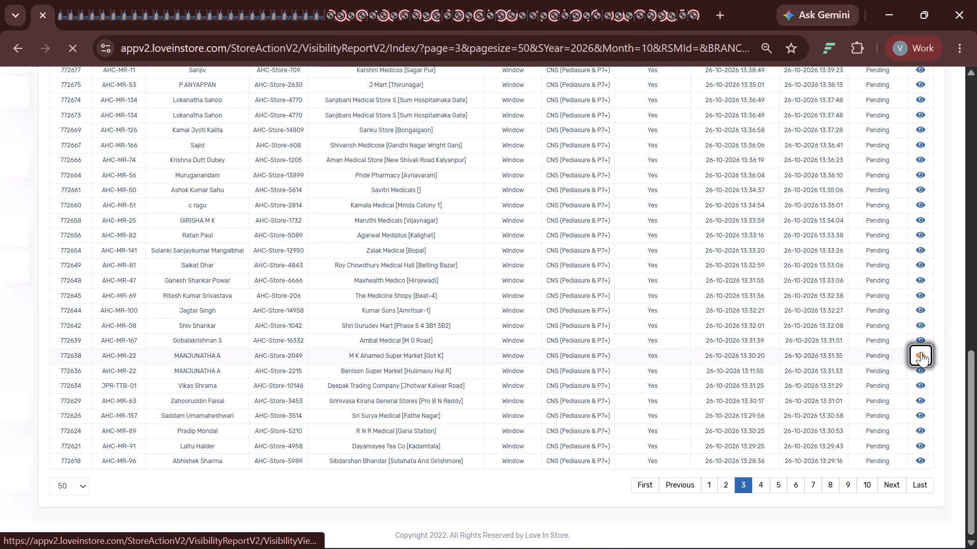
left_click(921, 363, "ctrl")
left_click(921, 374, "ctrl")
left_click(921, 385, "ctrl")
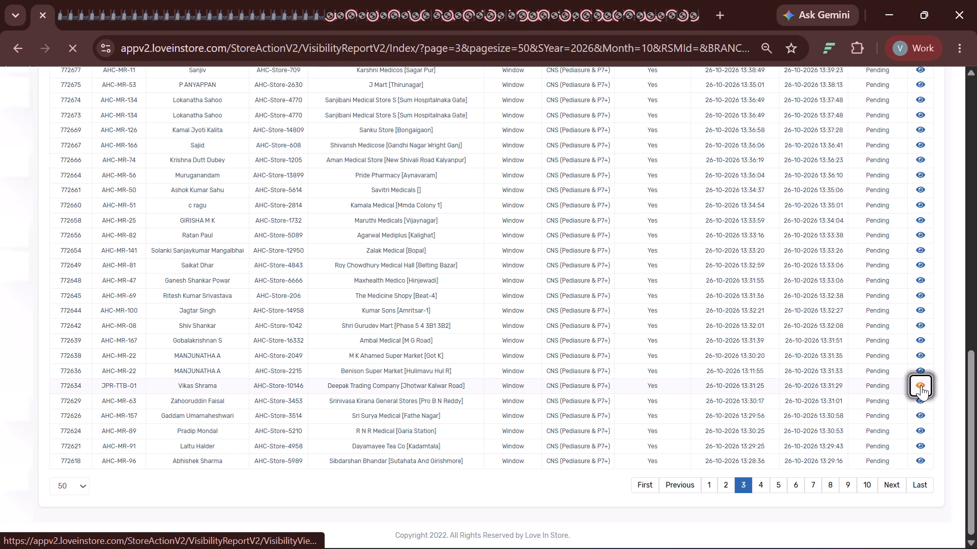
left_click(921, 398, "ctrl")
left_click(922, 411, "ctrl")
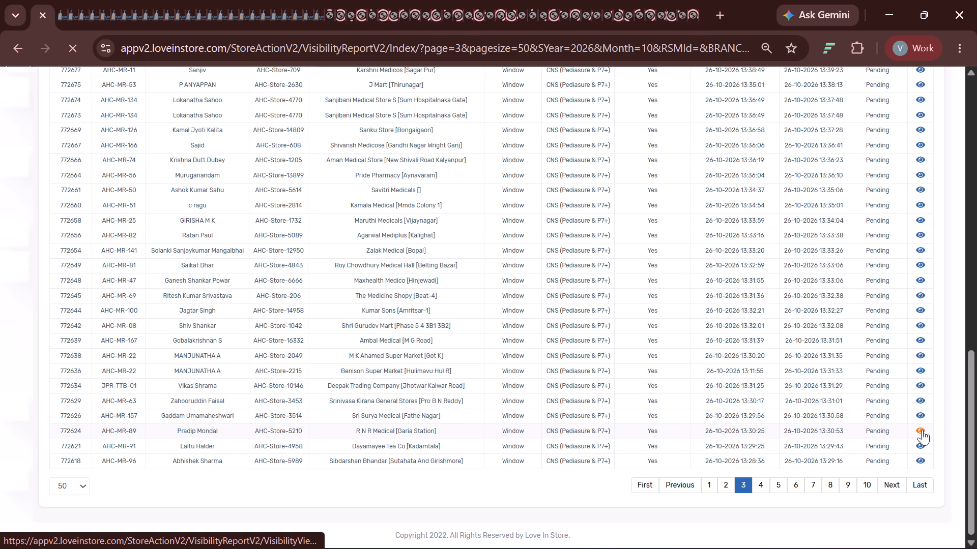
left_click(922, 430, "ctrl")
left_click(922, 442, "ctrl")
left_click(922, 459, "ctrl")
Save visit 772857's audit with stock face up and eye level No, other yes/no answers Yes, shelf Yes (Silver & Gold) and 4 face-ups.
key("ctrl+Tab")
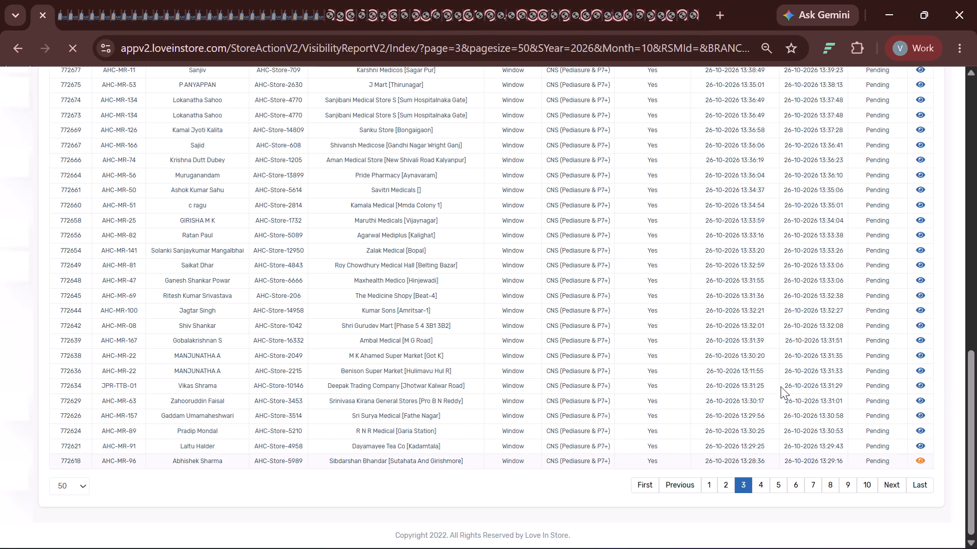
scroll(746, 375, "down", 3)
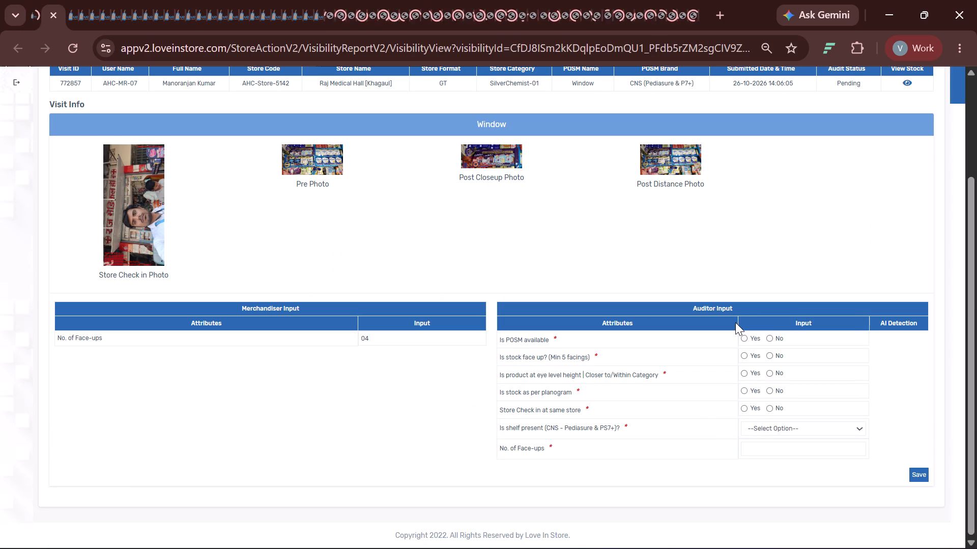
double_click(744, 341)
key("Tab")
key("Right")
key("Tab")
key("Tab")
key("Tab")
key("Right")
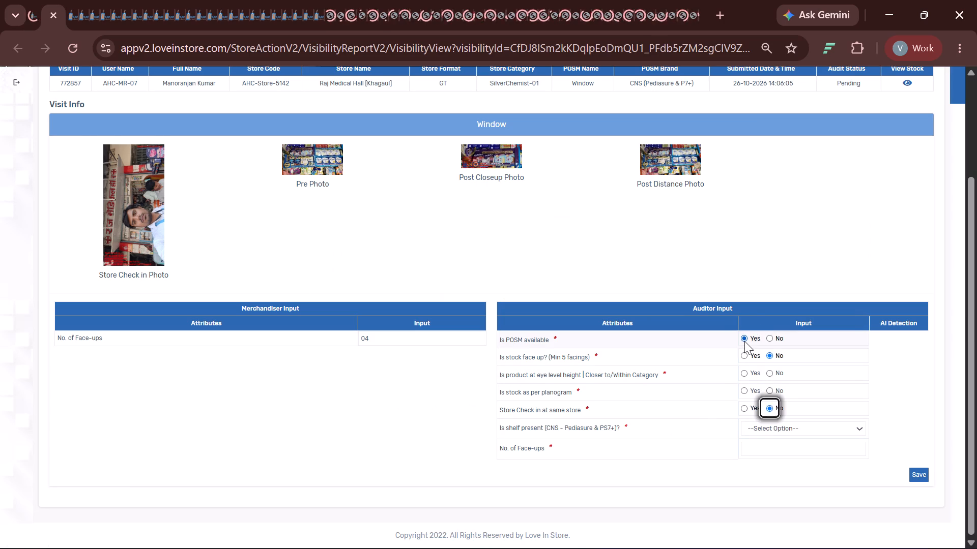
key("Tab")
key("shift+Tab")
key("shift+Right")
key("shift+Tab")
key("shift+space")
key("shift+Tab")
key("Right")
key("Tab")
key("Tab")
key("Tab")
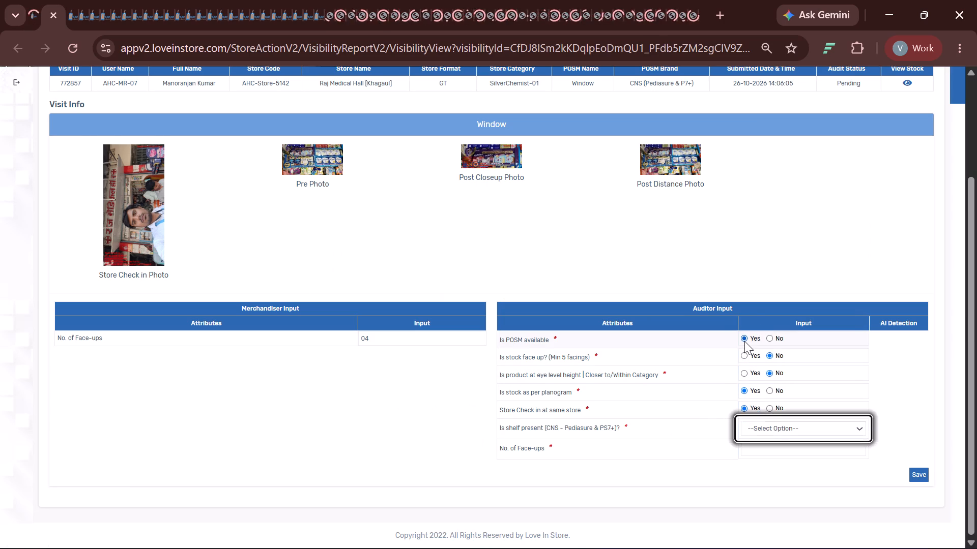
key("Right")
key("Tab")
key("4")
key("Tab")
key("space")
Save visit 772854's audit with eye level No, the other yes/no answers Yes, shelf Yes (Silver & Gold) and 6 face-ups.
key("ctrl+Tab")
scroll(744, 341, "down", 2)
left_click(744, 341)
key("Tab")
key("space")
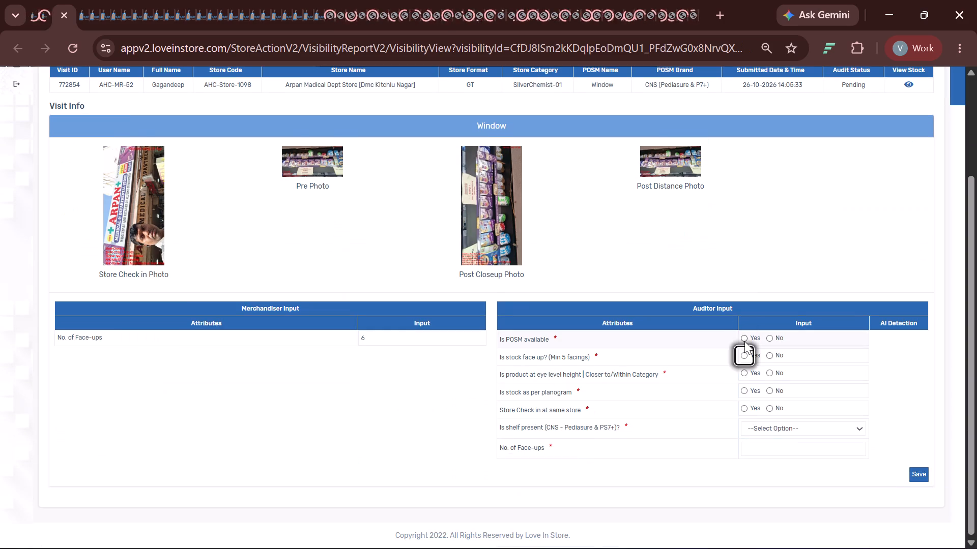
key("Tab")
key("Right")
key("Tab")
key("space")
key("Tab")
key("space")
key("Tab")
key("Right")
key("Tab")
key("6")
key("Tab")
key("space")
Save visit 772851's audit with stock face up and eye level No, other yes/no answers Yes, shelf Yes (Silver & Gold) and 4 face-ups.
key("ctrl+Tab")
scroll(744, 341, "down", 3)
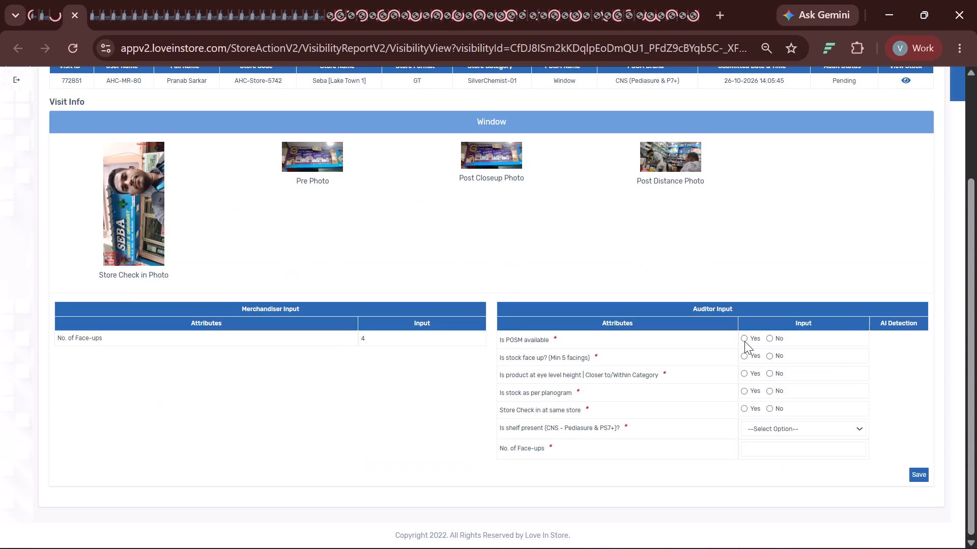
left_click(744, 341)
key("Tab")
key("space")
key("Tab")
key("Right")
key("shift+Tab")
key("Right")
key("Tab")
key("space")
key("Tab")
key("space")
key("Tab")
key("space")
key("Tab")
key("Right")
key("Tab")
key("4")
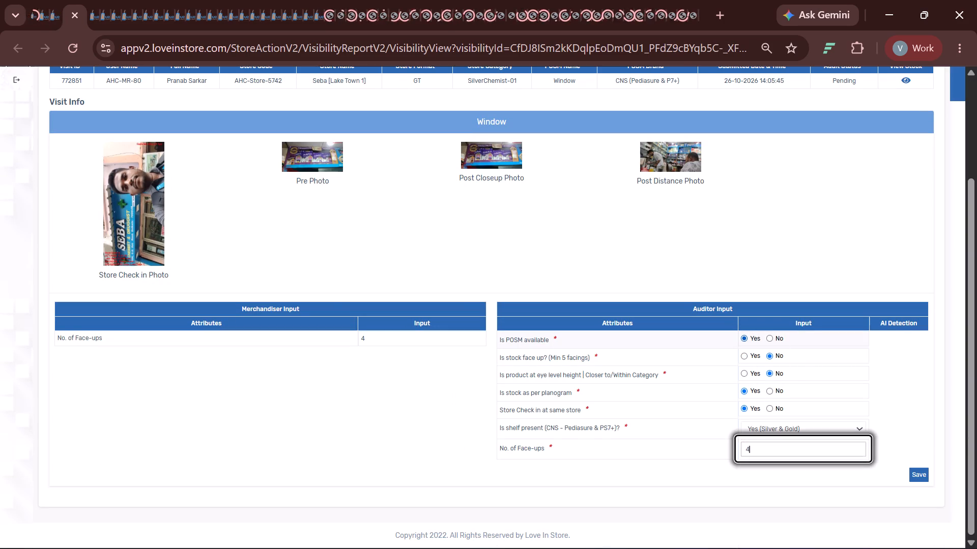
key("Tab")
key("space")
Save visit 772846's audit with eye level No, the other yes/no answers Yes, shelf Yes (Silver & Gold) and 5 face-ups.
key("ctrl+Tab")
scroll(744, 341, "down", 4)
left_click(744, 341)
key("Tab")
key("space")
key("Tab")
key("Right")
key("Tab")
key("space")
key("Tab")
key("Tab")
key("Right")
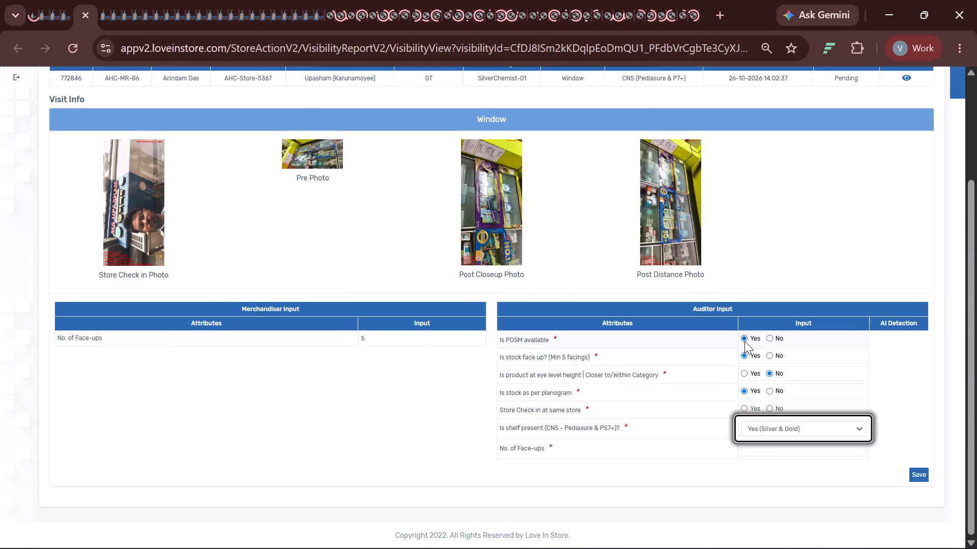
key("shift+Tab")
key("space")
key("Tab")
key("Tab")
key("5")
key("Tab")
key("space")
Save visit 772845's audit with eye level No, the other yes/no answers Yes, shelf Yes (Silver & Gold) and 5 face-ups.
key("ctrl+Tab")
scroll(744, 341, "down", 3)
left_click(744, 341)
key("Tab")
key("space")
key("Tab")
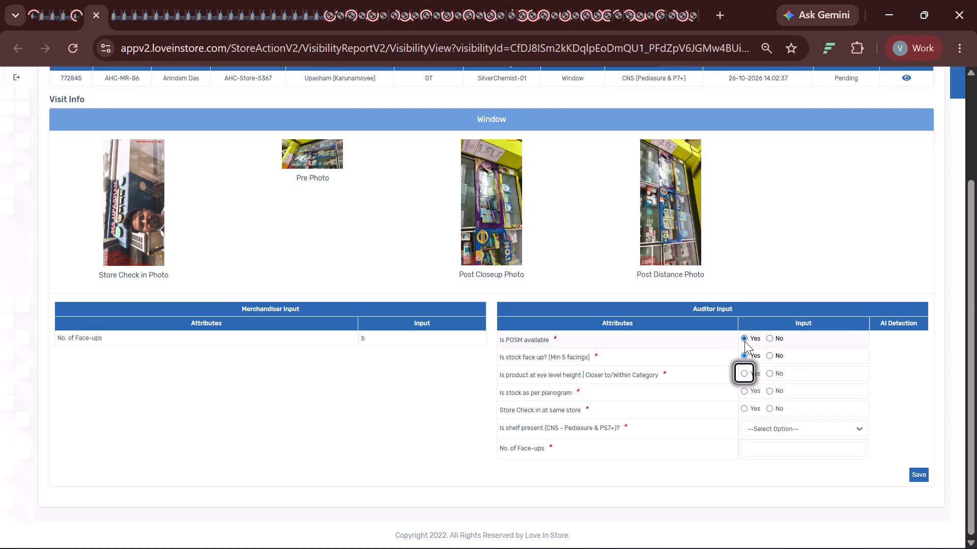
key("Right")
key("Tab")
key("Tab")
key("space")
key("Tab")
key("Right")
key("shift+Tab")
key("shift+Tab")
key("space")
key("Tab")
key("Tab")
key("Tab")
key("5")
key("Tab")
key("space")
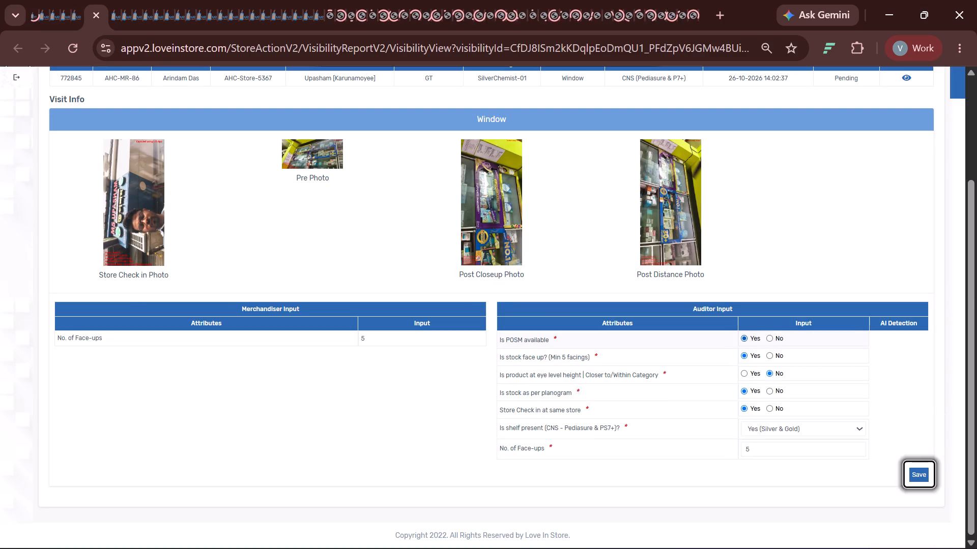
Save visit 772844's audit with eye level No, the other yes/no answers Yes, shelf Yes (Silver & Gold) and 5 face-ups.
key("ctrl+Tab")
scroll(744, 341, "down", 3)
key("Tab")
scroll(762, 308, "down", 3)
left_click(762, 308)
key("Tab")
key("space")
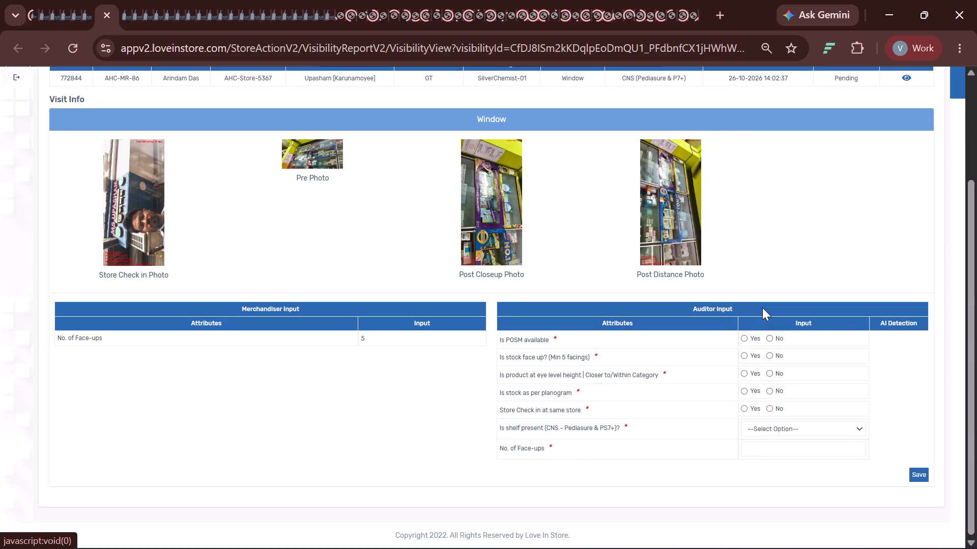
key("Tab")
key("Right")
key("space")
key("Right")
key("Tab")
key("Right")
key("Tab")
key("space")
key("Tab")
key("space")
key("Tab")
key("Right")
key("Tab")
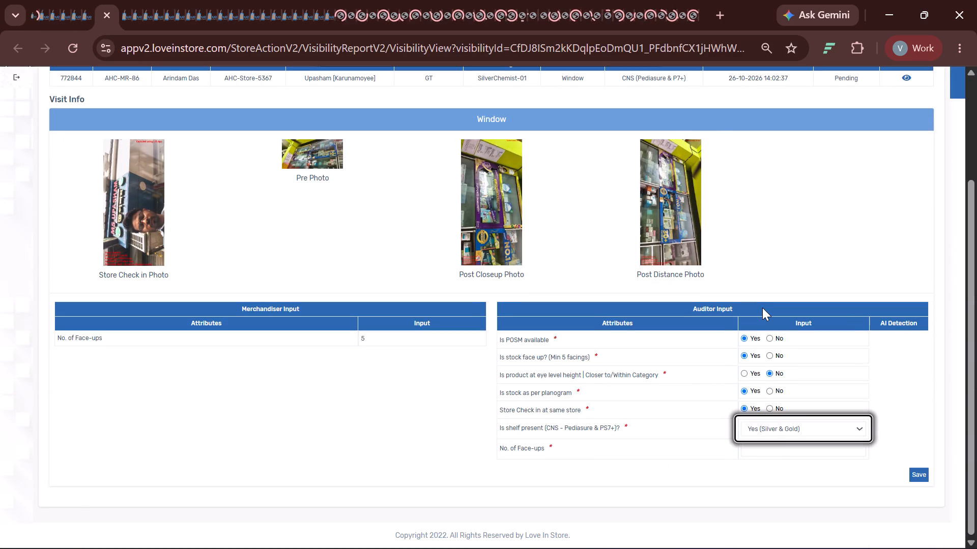
key("5")
key("Tab")
key("space")
Save visit 772842's audit with store check in at same store No, other yes/no answers Yes, shelf Yes (Silver & Gold) and 8 face-ups.
key("ctrl+Tab")
scroll(762, 308, "down", 4)
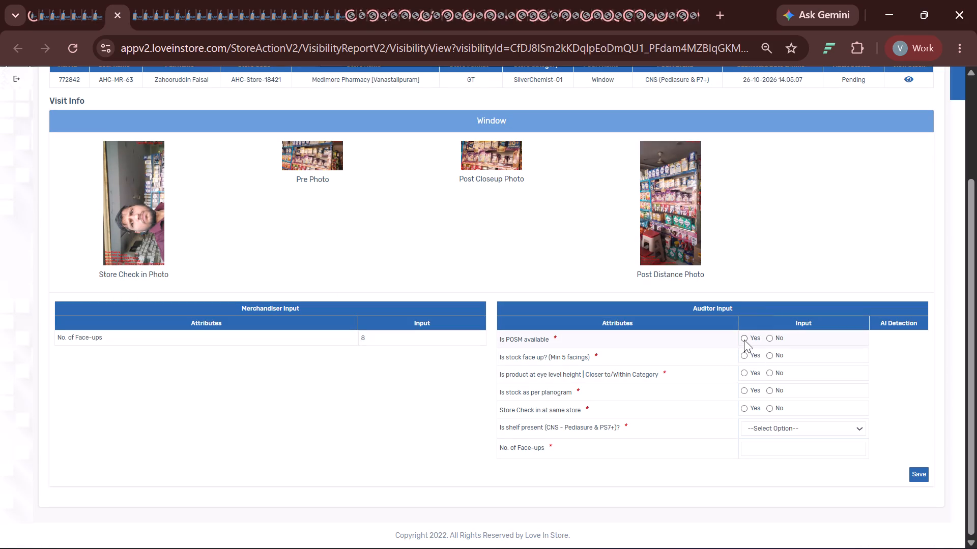
left_click(744, 340)
key("Tab")
key("space")
key("Tab")
key("space")
key("Tab")
key("space")
key("Tab")
key("shift+Tab")
key("space")
key("Tab")
key("Right")
key("Tab")
key("Right")
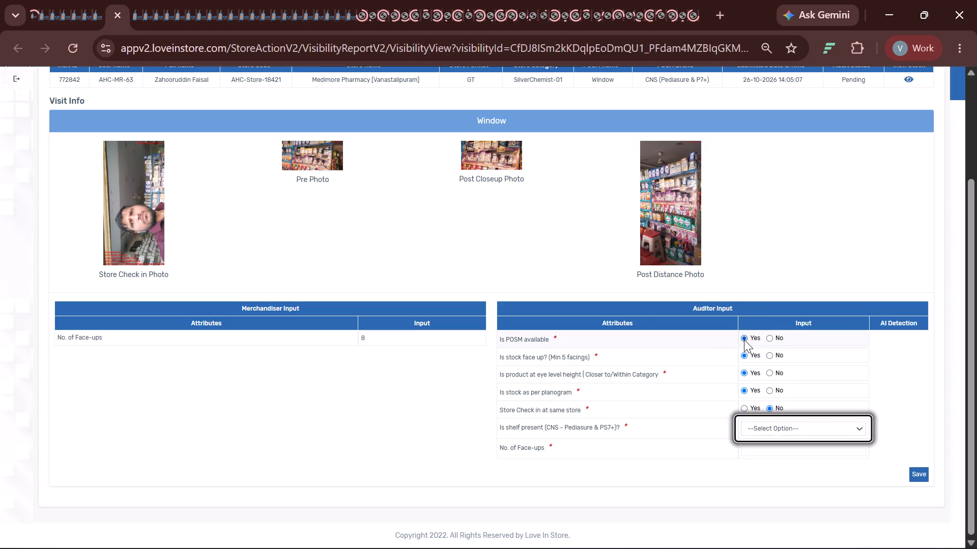
key("Tab")
key("8")
key("Tab")
key("space")
Save the following visit's audit with eye level No, the other yes/no answers Yes, shelf Yes (Silver & Gold) and 5 face-ups.
key("ctrl+Tab")
scroll(744, 340, "down", 3)
left_click(744, 340)
key("Tab")
key("space")
key("Tab")
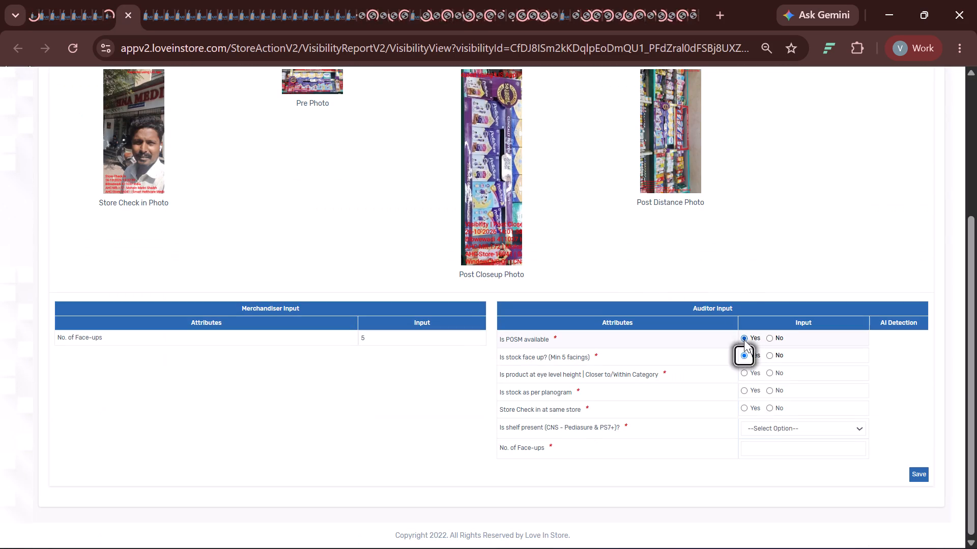
key("Right")
key("Tab")
key("space")
key("Tab")
key("space")
key("Tab")
key("Right")
key("Tab")
key("5")
key("Tab")
key("space")
Save visit 772838's audit with stock face up and eye level No, other yes/no answers Yes, shelf Yes (Silver & Gold) and 2 face-ups.
key("ctrl+Tab")
scroll(744, 340, "down", 3)
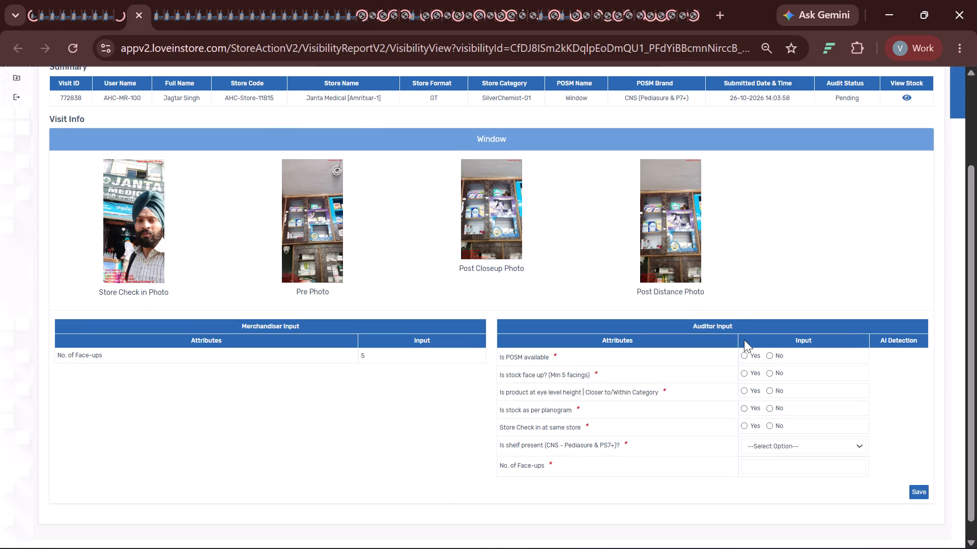
left_click(744, 340)
key("Tab")
key("Right")
key("Tab")
key("Right")
key("Tab")
key("space")
key("Tab")
key("space")
key("Tab")
key("Right")
key("Tab")
key("2")
key("Tab")
key("space")
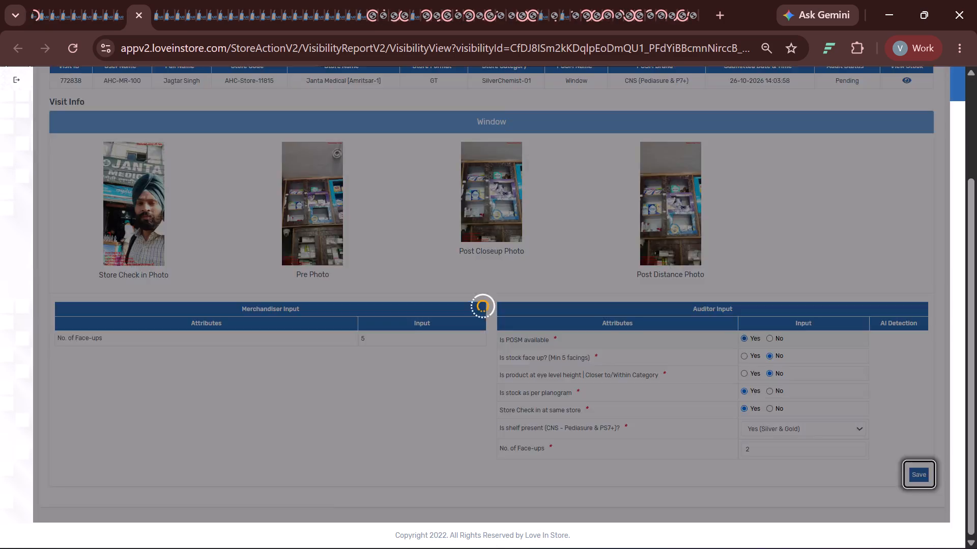
Save visit 772834's audit with eye level No, the other yes/no answers Yes, shelf Yes (Silver & Gold) and 5 face-ups.
key("ctrl+Tab")
scroll(744, 340, "down", 4)
left_click(744, 340)
double_click(744, 340)
key("Tab")
key("space")
key("Tab")
key("Down")
key("Up")
key("Tab")
key("space")
key("Tab")
key("space")
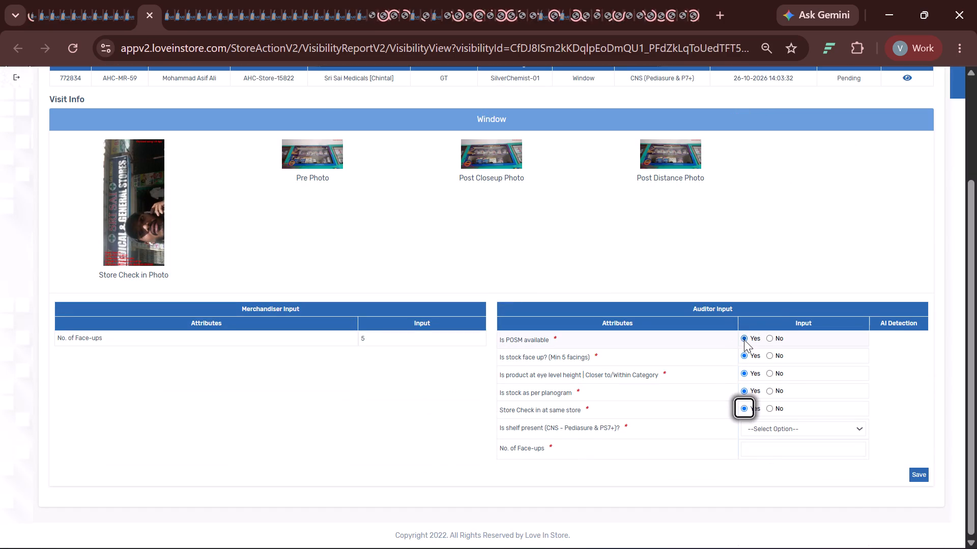
key("shift+Tab")
key("shift+Tab")
key("Right")
key("Tab")
key("Tab")
key("Tab")
key("Right")
key("Tab")
key("Right")
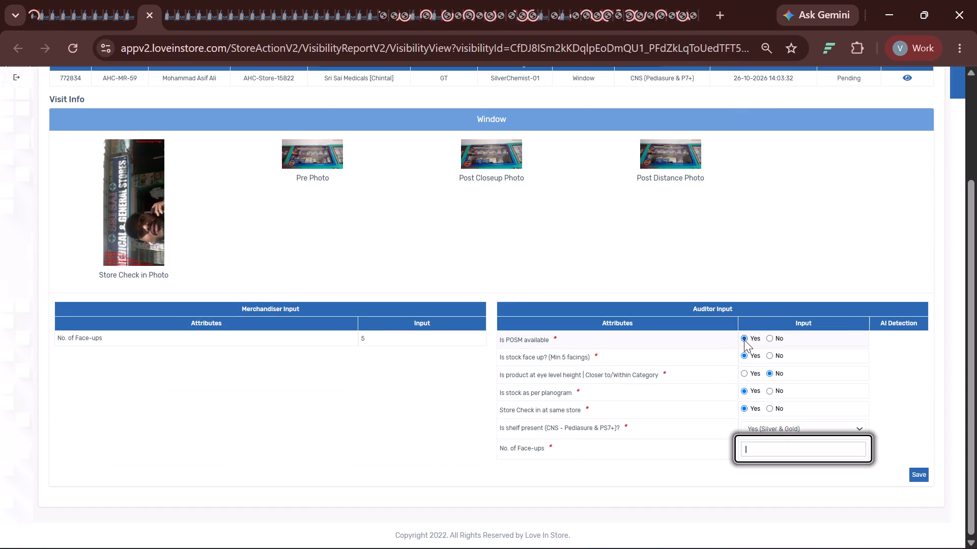
key("5")
key("Tab")
key("space")
Save visit 772833's audit with stock face up and eye level No, other yes/no answers Yes, shelf Yes (Silver & Gold) and 4 face-ups.
key("ctrl+Tab")
scroll(744, 340, "down", 2)
double_click(744, 340)
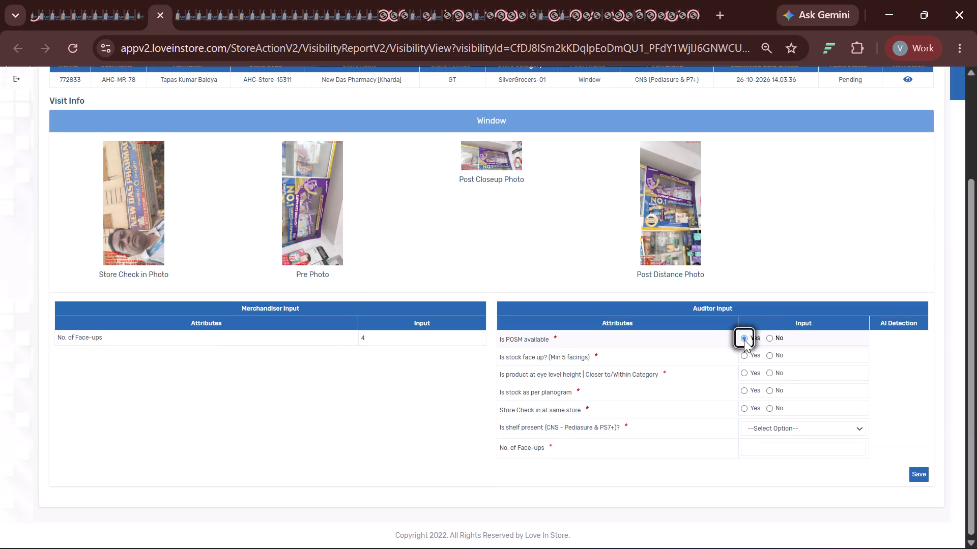
key("Tab")
key("Right")
key("Tab")
key("Right")
key("Tab")
key("space")
key("Tab")
key("Tab")
key("Right")
key("shift+Tab")
key("space")
key("Tab")
key("Tab")
key("4")
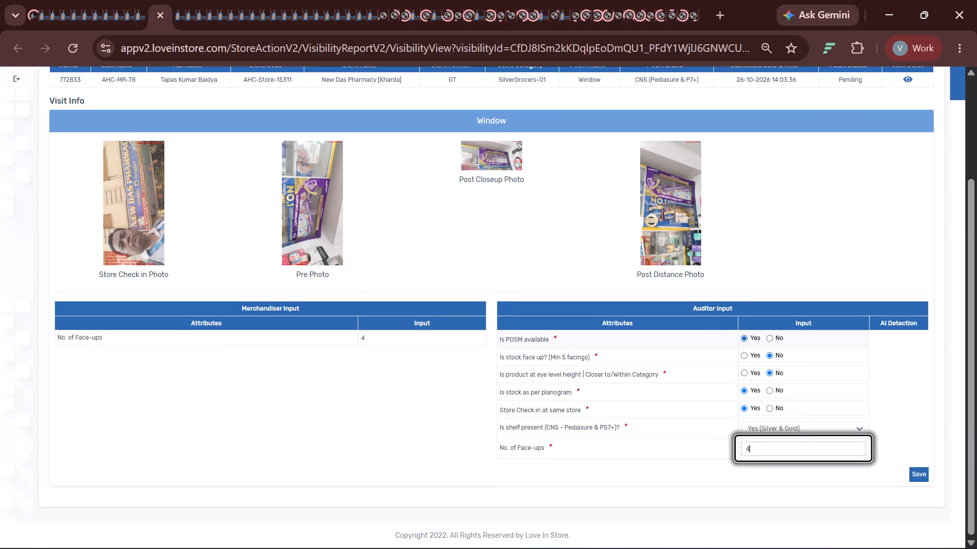
key("Tab")
key("space")
Save visit 772830's audit with stock face up and eye level No, other yes/no answers Yes, shelf Yes (Silver & Gold) and 2 face-ups.
key("ctrl+Tab")
scroll(744, 340, "down", 5)
left_click(744, 340)
key("Tab")
key("Right")
key("Tab")
key("Right")
key("Tab")
key("space")
key("Tab")
key("space")
key("Tab")
key("Right")
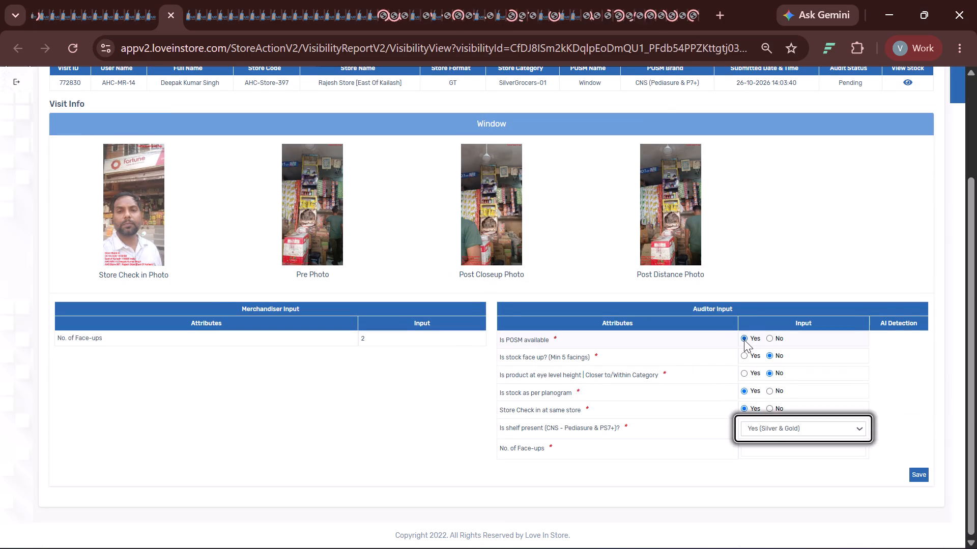
key("Tab")
key("2")
key("Tab")
key("space")
Save visit 772829's audit with eye level No, the other yes/no answers Yes, shelf Yes (Silver & Gold) and 6 face-ups.
key("ctrl+Tab")
scroll(744, 340, "down", 4)
left_click(744, 340)
key("Tab")
key("space")
key("Tab")
key("Right")
key("Tab")
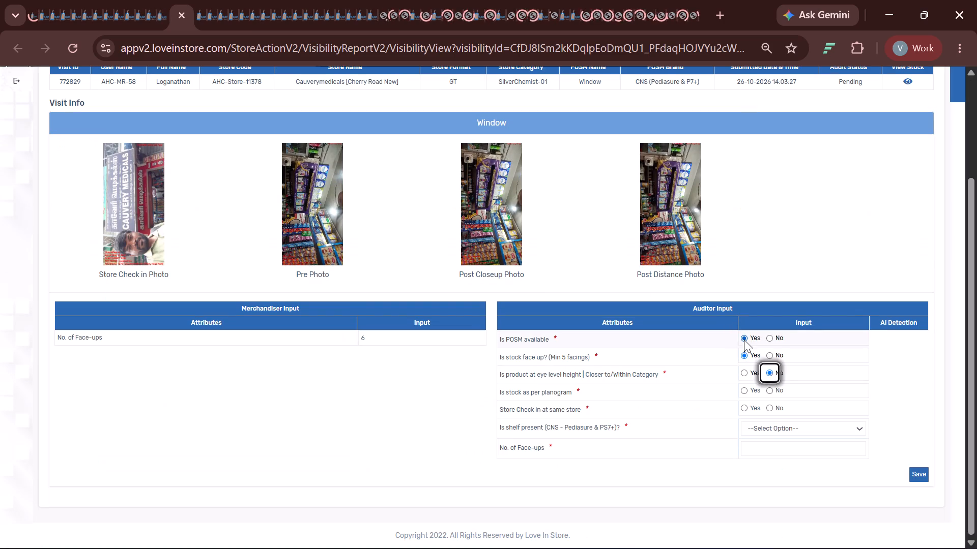
key("space")
key("Tab")
key("space")
key("Tab")
key("Right")
key("Tab")
key("6")
key("Tab")
key("space")
Save visit 772824's audit with eye level and same-store check-in No, other yes/no answers Yes, shelf Yes (Silver & Gold) and 5 face-ups.
key("ctrl+Tab")
scroll(744, 340, "down", 4)
left_click(744, 340)
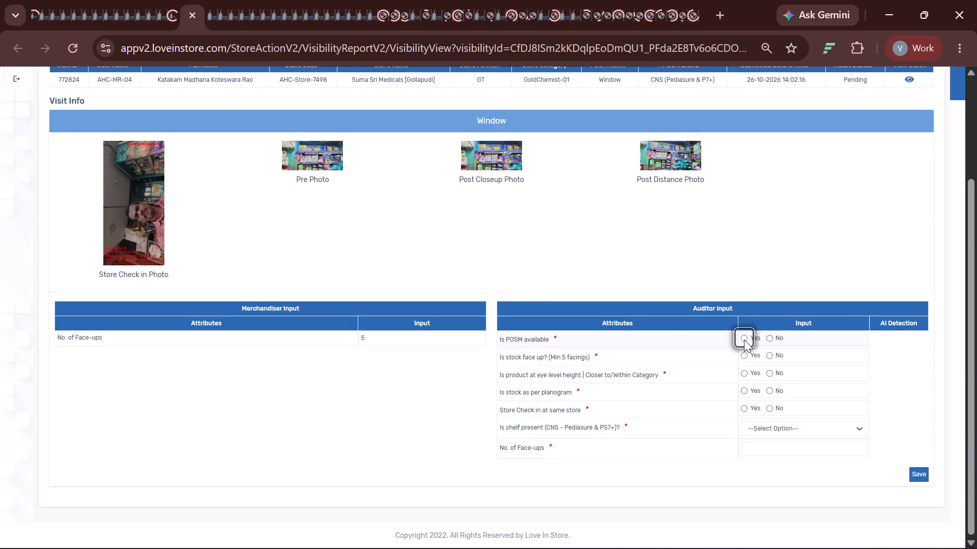
key("Tab")
key("space")
key("Tab")
key("Right")
key("Tab")
key("space")
key("Tab")
key("space")
key("Tab")
key("shift+Tab")
key("Right")
key("Tab")
key("Right")
key("Tab")
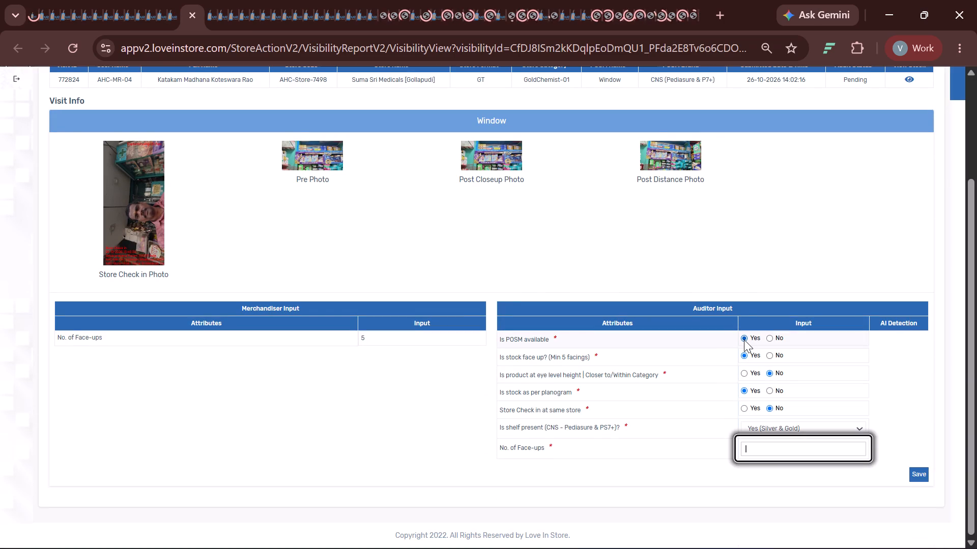
key("5")
key("Tab")
key("space")
Save visit 772818's audit with stock face up and eye level No, other yes/no answers Yes, shelf Yes (Silver & Gold) and 4 face-ups.
key("ctrl+Tab")
scroll(744, 340, "down", 4)
left_click(744, 340)
key("Tab")
key("space")
key("Tab")
key("Right")
key("Tab")
key("space")
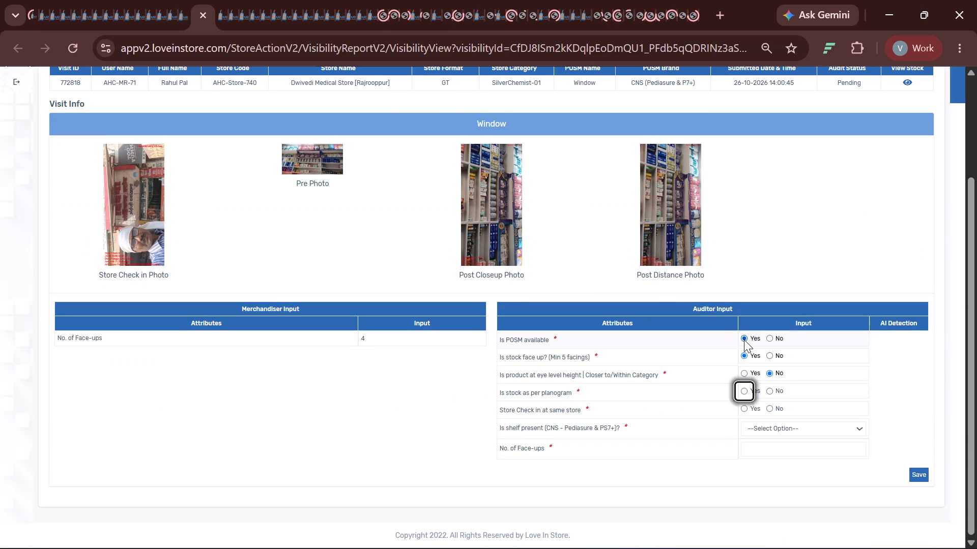
key("Tab")
key("space")
key("Tab")
key("Right")
key("shift+Tab")
key("shift+Tab")
key("shift+Tab")
key("shift+Tab")
key("Right")
key("Tab")
key("Tab")
key("Tab")
key("Tab")
key("Tab")
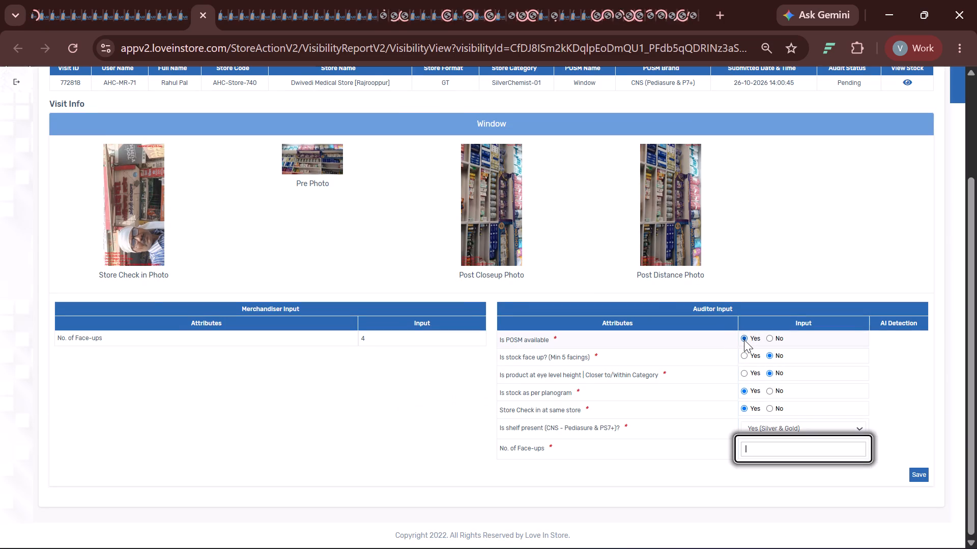
key("4")
key("Tab")
key("space")
Save visit 772817's audit with eye level No, the other yes/no answers Yes, shelf Yes (Silver & Gold) and 5 face-ups.
key("ctrl+Tab")
scroll(744, 340, "down", 4)
left_click(744, 340)
key("Tab")
key("Right")
key("Tab")
key("Right")
key("shift+Tab")
key("Right")
key("Tab")
key("space")
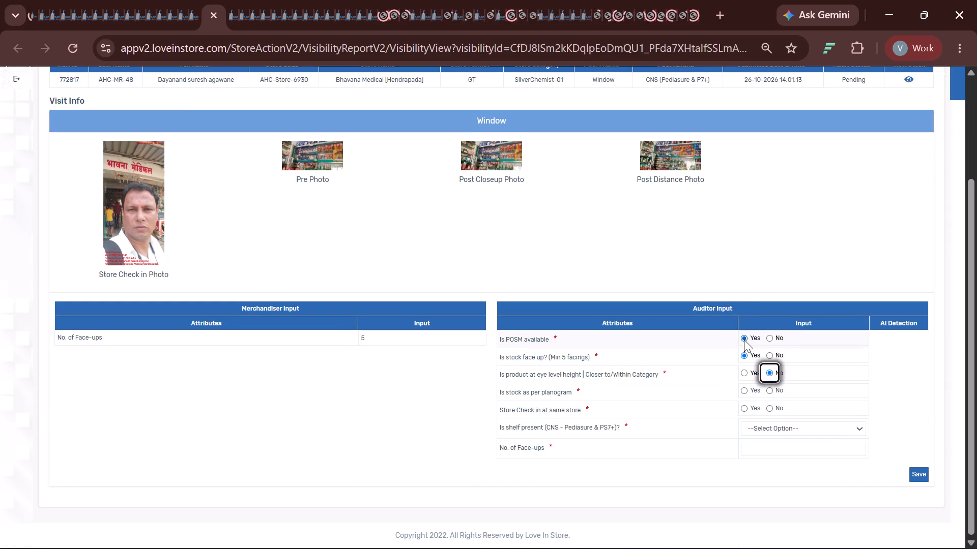
key("Tab")
key("space")
key("Tab")
key("space")
key("Tab")
key("Right")
key("Tab")
key("5")
key("Tab")
key("space")
Save visit 772816's audit with same-store check-in Yes, the other yes/no answers No, shelf Yes (Silver & Gold) and 3 face-ups.
key("ctrl+Tab")
scroll(744, 340, "down", 3)
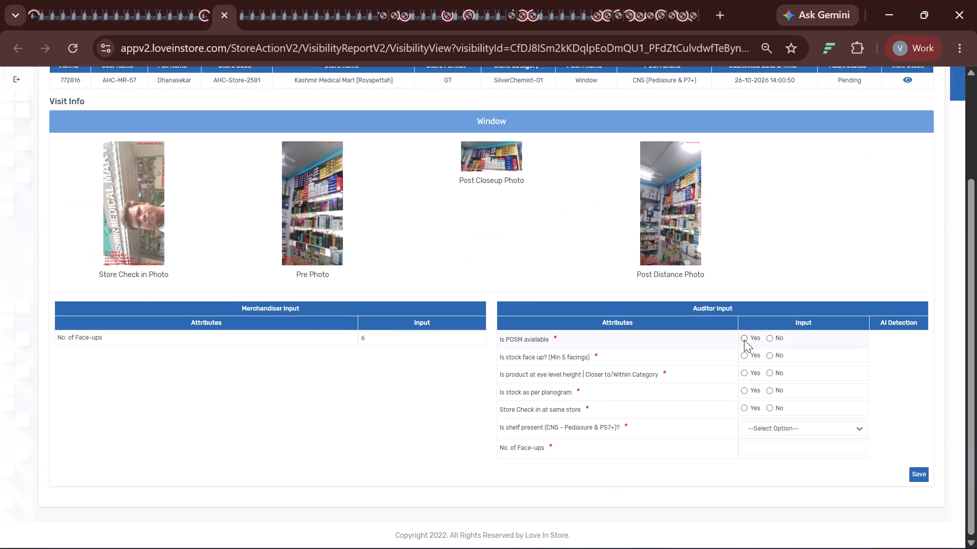
left_click(744, 340)
key("Right")
key("Right")
key("Tab")
key("Right")
key("shift+Tab")
key("Right")
key("Tab")
key("Tab")
key("Right")
key("Tab")
key("Right")
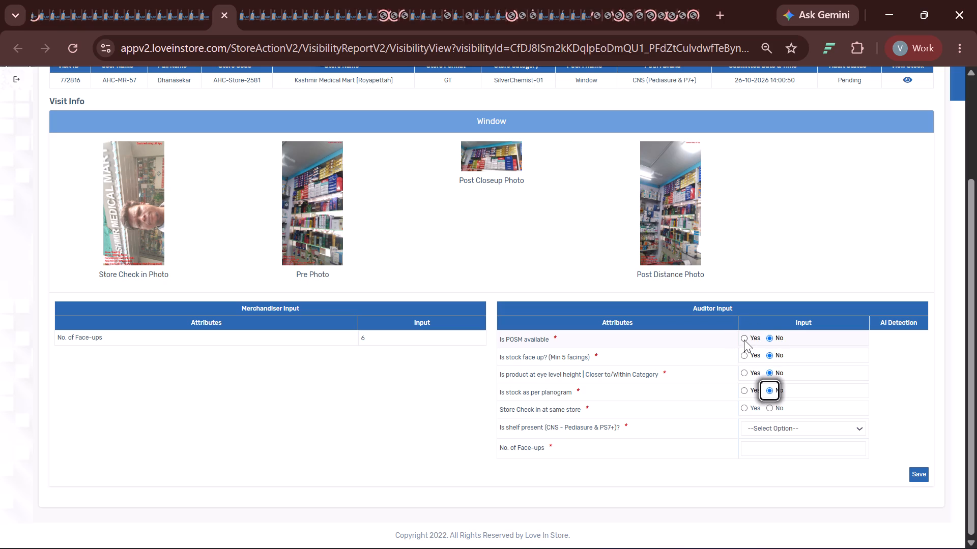
key("Tab")
key("space")
key("Tab")
key("Right")
key("Tab")
key("3")
key("Tab")
key("space")
Save visit 772812's audit with stock face up and eye level No, other yes/no answers Yes, shelf Yes (Silver & Gold) and 3 face-ups.
key("ctrl+Tab")
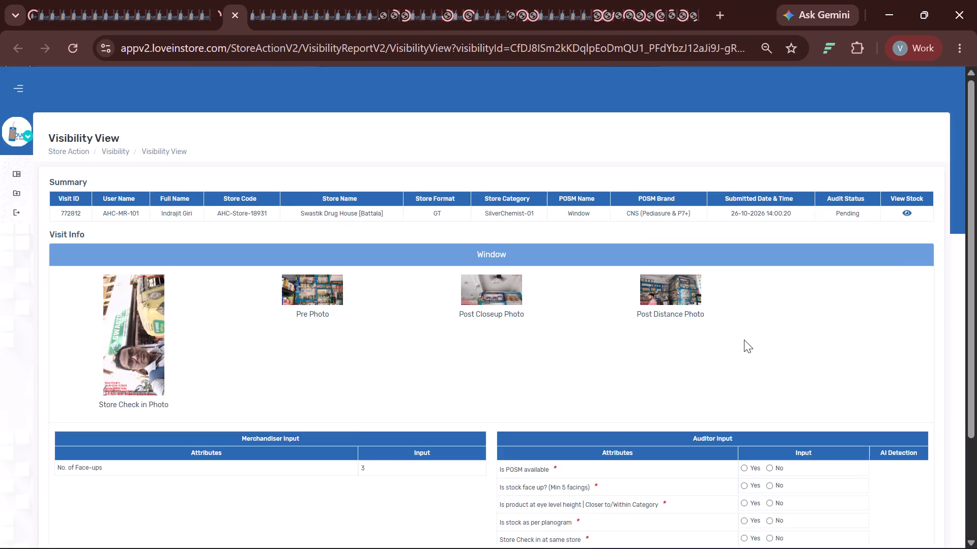
scroll(744, 340, "down", 3)
left_click(744, 340)
key("Tab")
key("Right")
key("Tab")
key("Right")
key("Tab")
key("space")
key("Tab")
key("space")
key("Tab")
key("Right")
key("Tab")
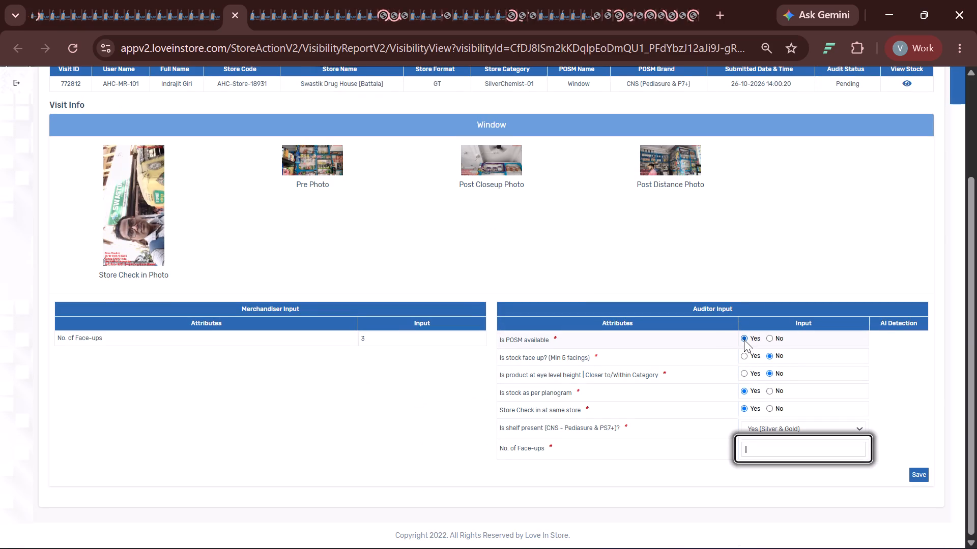
key("3")
key("Tab")
key("space")
Save visit 772811's audit with stock face up and eye level No, other yes/no answers Yes, shelf Yes (Silver & Gold) and 4 face-ups.
key("ctrl+Tab")
scroll(744, 340, "down", 3)
left_click(744, 340)
key("Tab")
key("Right")
key("Tab")
key("Right")
key("Tab")
key("space")
key("Tab")
key("space")
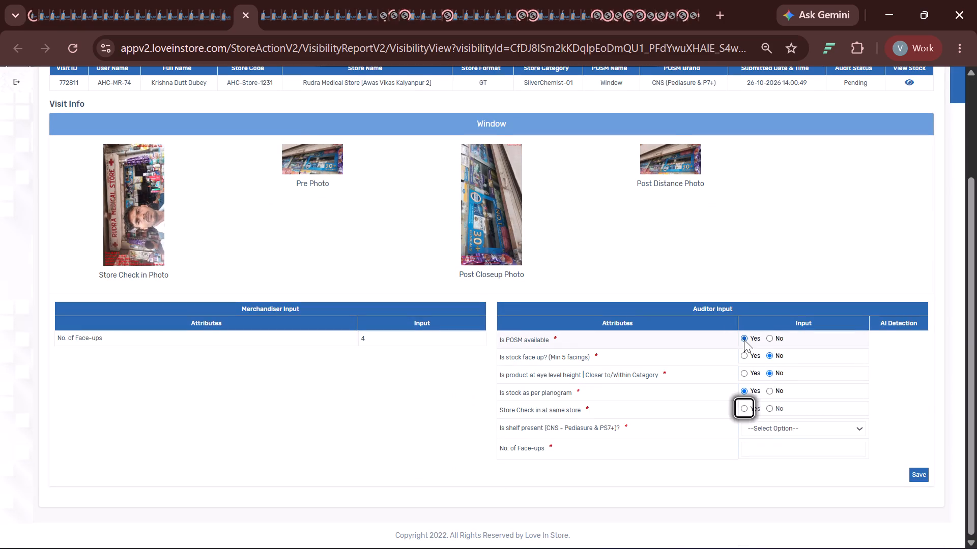
key("Tab")
key("Right")
key("Tab")
key("3")
key("Tab")
key("Tab")
key("shift+Tab")
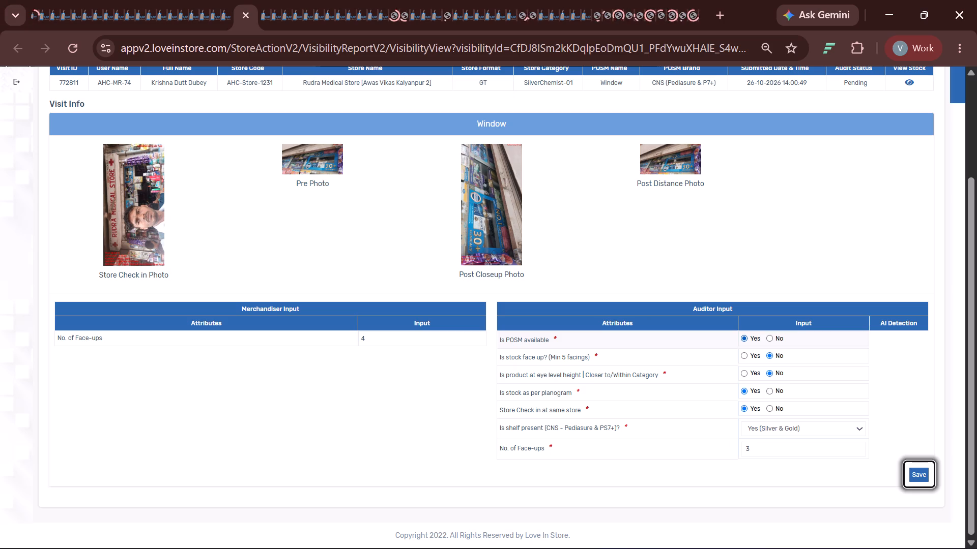
key("shift+Tab")
key("4")
key("Tab")
key("space")
Save visit 772807's audit with eye level No, the other yes/no answers Yes, shelf Yes (Silver & Gold) and 6 face-ups.
key("ctrl+Tab")
scroll(744, 340, "down", 5)
left_click(744, 340)
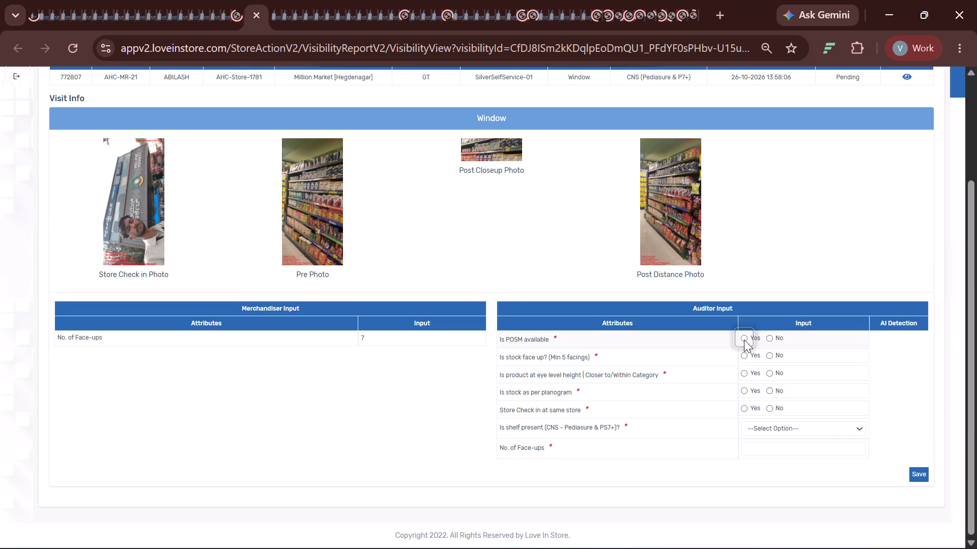
key("Tab")
key("space")
key("Tab")
key("Right")
key("Tab")
key("space")
key("Tab")
key("space")
key("Tab")
key("Right")
key("Tab")
key("6")
key("Tab")
key("space")
Save visit 772805's audit with eye level No, the other yes/no answers Yes, shelf Yes (Silver & Gold) and 9 face-ups.
key("ctrl+Tab")
scroll(744, 340, "down", 2)
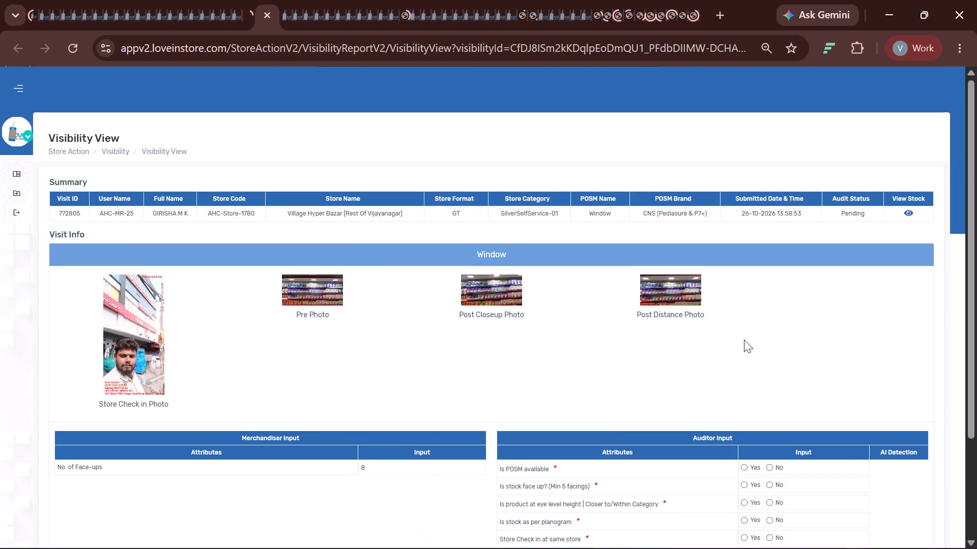
scroll(744, 340, "down", 1)
left_click(744, 340)
key("Tab")
key("space")
key("Tab")
key("Right")
key("Tab")
key("Tab")
key("space")
key("Tab")
key("Right")
key("shift+Tab")
key("space")
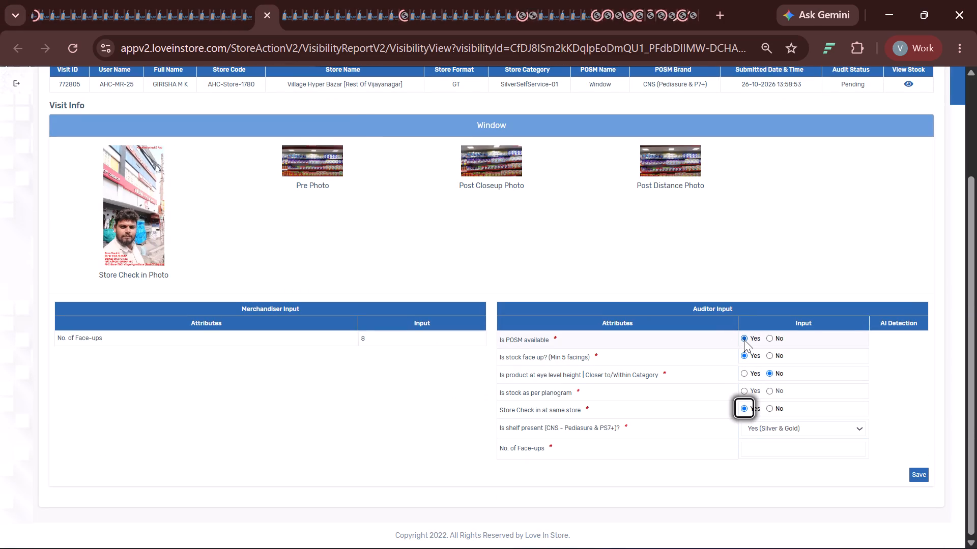
key("shift+Tab")
key("space")
key("Tab")
key("Tab")
key("Tab")
key("0")
key("shift+Tab")
key("Tab")
key("9")
key("Tab")
key("space")
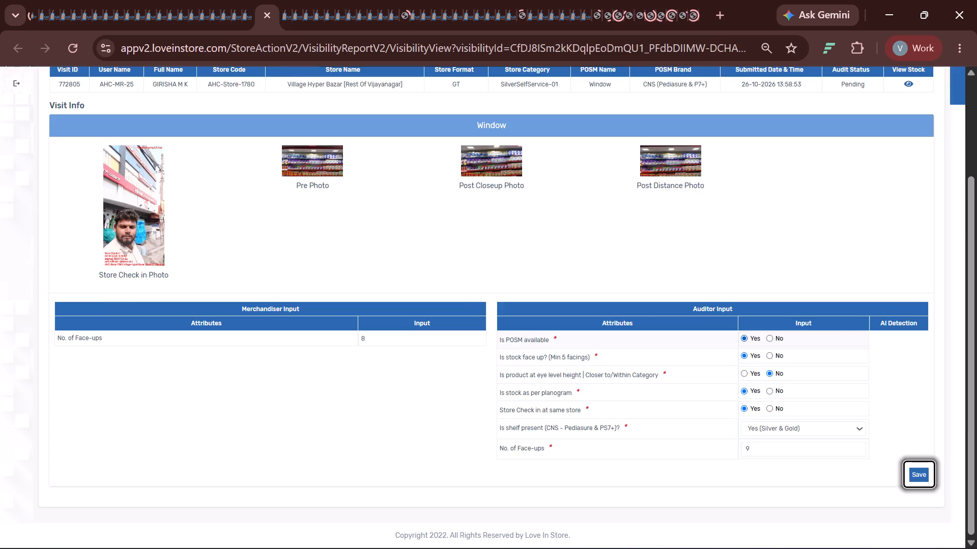
Save visit 772802's audit with eye level No, the other yes/no answers Yes, shelf Yes (Silver & Gold) and 5 face-ups.
key("ctrl+Tab")
scroll(744, 340, "down", 3)
left_click(744, 340)
key("Tab")
key("space")
key("Tab")
key("Right")
key("Tab")
key("space")
key("Tab")
key("space")
key("Tab")
key("Right")
key("Tab")
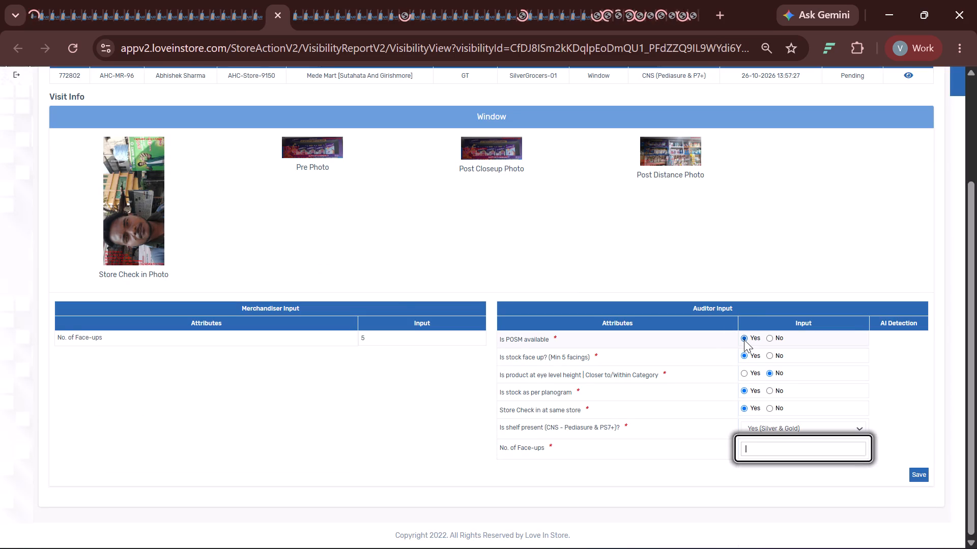
key("5")
key("Tab")
key("space")
Save visit 772800's audit with POSM available and eye level No, other yes/no answers Yes, shelf Yes (Silver & Gold) and 8 face-ups.
key("ctrl+Tab")
scroll(744, 340, "down", 4)
left_click(744, 340)
key("Tab")
key("space")
key("shift+Tab")
key("shift+Right")
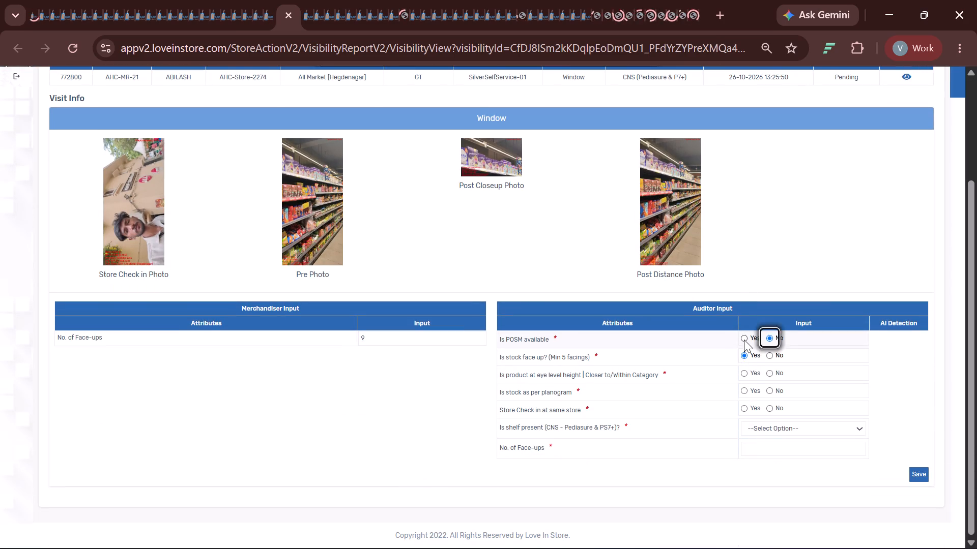
key("Tab")
key("Tab")
key("Right")
key("Tab")
key("space")
key("Tab")
key("space")
key("Tab")
key("Right")
key("Tab")
key("8")
key("Tab")
key("space")
Save visit 772799's audit with eye level No, the other yes/no answers Yes, shelf Yes (Silver & Gold) and 6 face-ups.
key("ctrl+Tab")
scroll(744, 340, "down", 3)
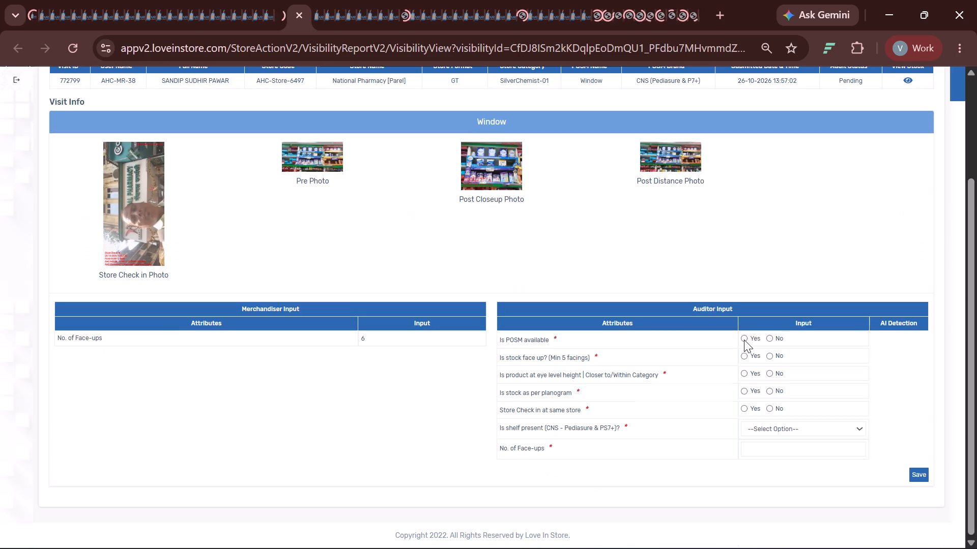
left_click(744, 340)
key("Tab")
key("space")
key("Tab")
key("Right")
key("Tab")
key("space")
key("Tab")
key("space")
key("Tab")
key("Right")
key("Tab")
key("6")
key("Tab")
key("space")
Save visit 772797's audit with eye level No, the other yes/no answers Yes, shelf Yes (Silver & Gold) and 7 face-ups.
key("ctrl+Tab")
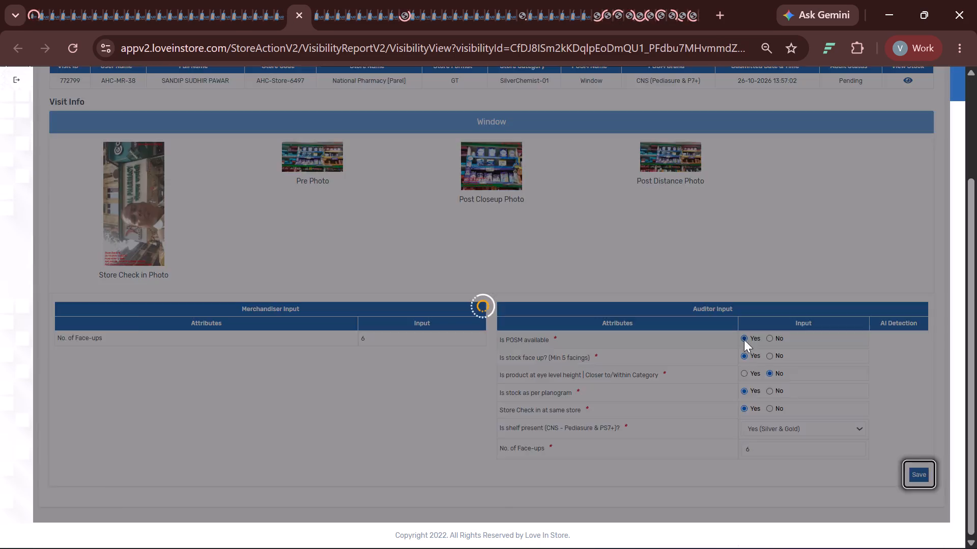
scroll(744, 340, "down", 3)
left_click(744, 340)
key("Tab")
key("space")
key("Tab")
key("Right")
key("Tab")
key("space")
key("Tab")
key("space")
key("Tab")
key("Right")
key("Tab")
key("7")
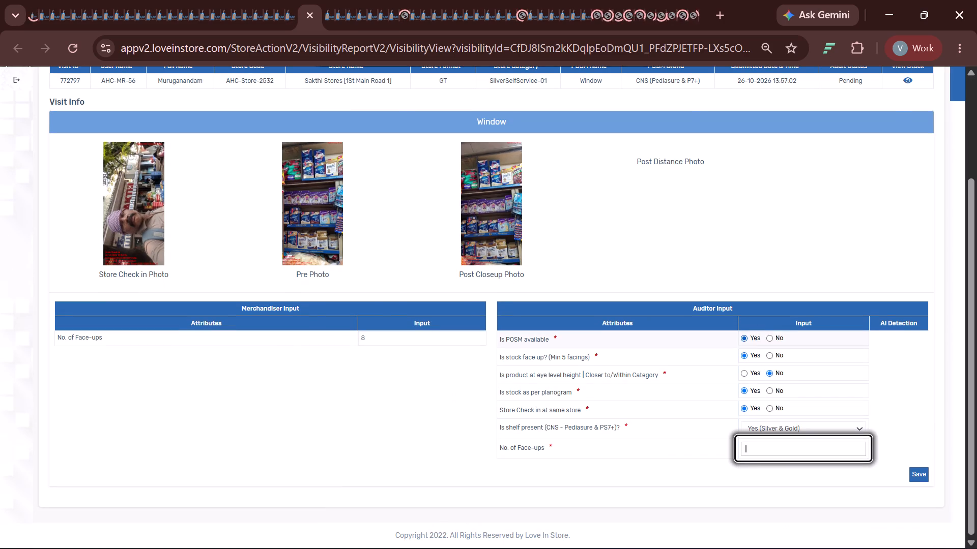
key("Tab")
key("space")
Save visit 772792's audit with stock face up and eye level No, other yes/no answers Yes, shelf Yes (Silver & Gold) and 4 face-ups.
key("ctrl+Tab")
scroll(744, 340, "down", 4)
left_click(744, 340)
key("Tab")
key("space")
key("Tab")
key("Right")
key("shift+Tab")
key("Right")
key("Tab")
key("space")
key("Tab")
key("space")
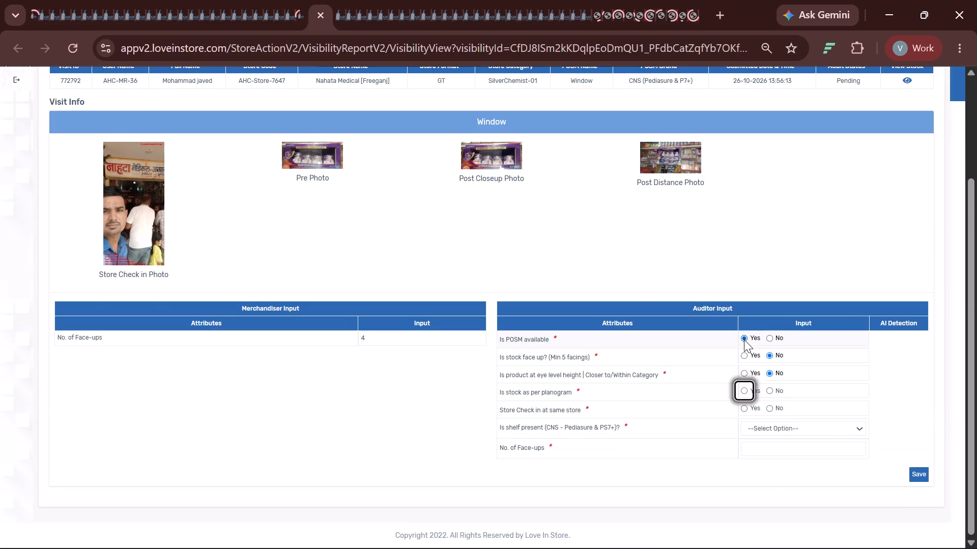
key("Tab")
key("space")
key("Tab")
key("Right")
key("Tab")
key("4")
key("Tab")
key("space")
Save visit 772791's audit with stock face up and eye level No, other yes/no answers Yes, shelf Yes (Silver & Gold) and 4 face-ups.
key("ctrl+Tab")
scroll(744, 340, "down", 3)
left_click(744, 340)
key("Tab")
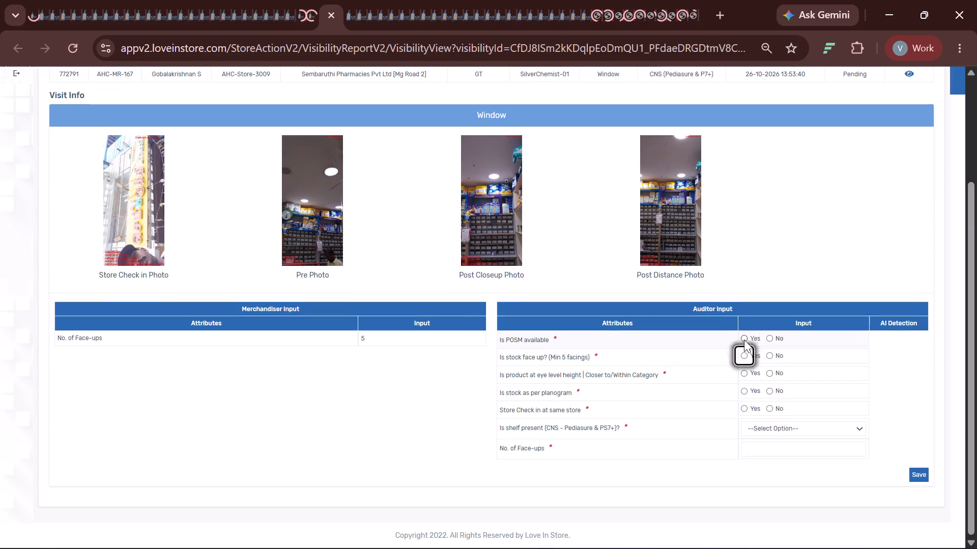
key("Right")
key("Tab")
key("Right")
key("Tab")
key("space")
key("Tab")
key("space")
key("Tab")
key("Right")
key("Tab")
key("4")
key("Tab")
key("space")
Save visit 772789's audit with stock face up and eye level No, other yes/no answers Yes, shelf Yes (Silver & Gold) and 4 face-ups.
key("ctrl+Tab")
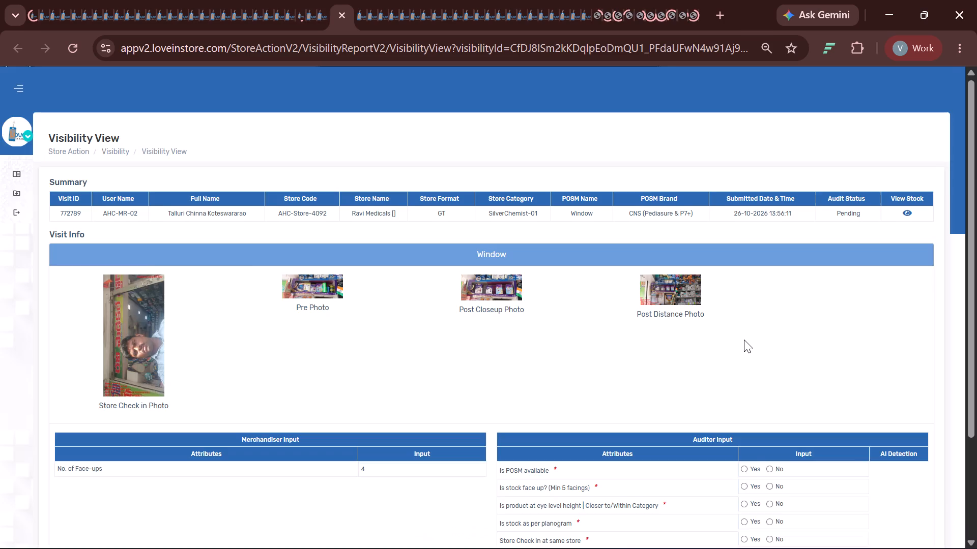
scroll(744, 340, "down", 4)
left_click(744, 340)
key("Tab")
key("Right")
key("Tab")
key("Right")
key("Tab")
key("space")
key("Tab")
key("space")
key("Tab")
key("Right")
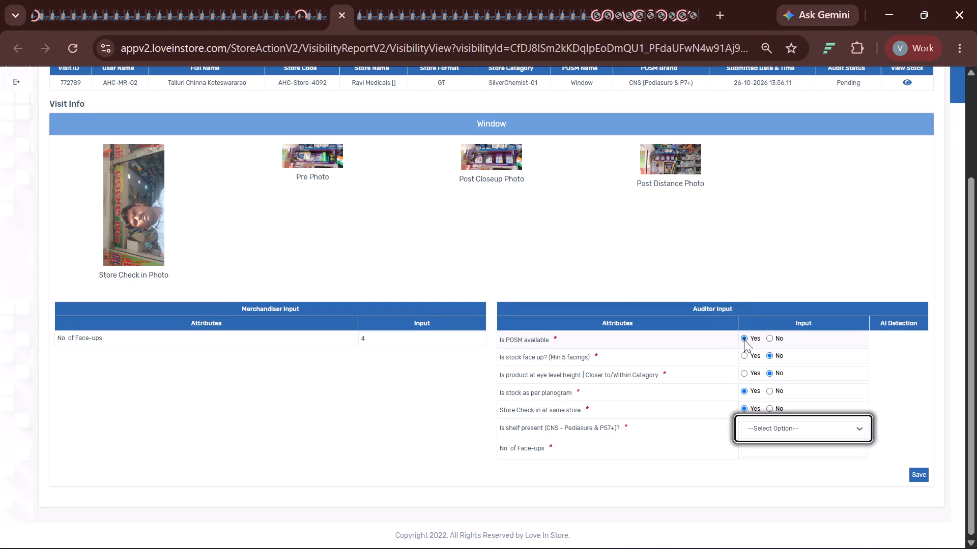
key("Tab")
key("4")
key("Tab")
key("space")
Save visit 772787's audit with eye level No, the other yes/no answers Yes, shelf Yes (Silver & Gold) and 6 face-ups.
key("ctrl+Tab")
scroll(744, 340, "down", 4)
left_click(744, 340)
key("Tab")
key("space")
key("Tab")
key("Right")
key("Right")
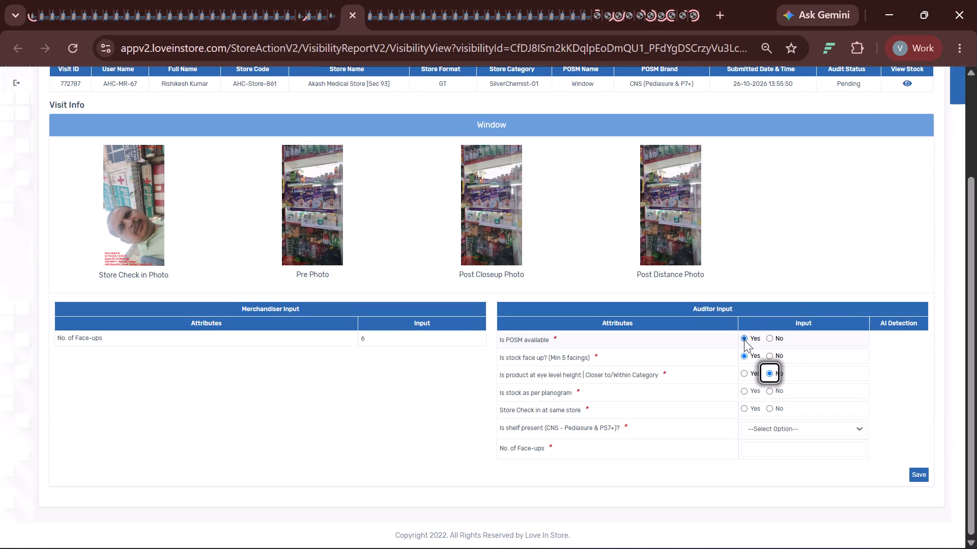
key("Tab")
key("space")
key("Tab")
key("space")
key("shift+Tab")
key("shift+Tab")
key("Right")
key("Tab")
key("Tab")
key("Tab")
key("Right")
key("Tab")
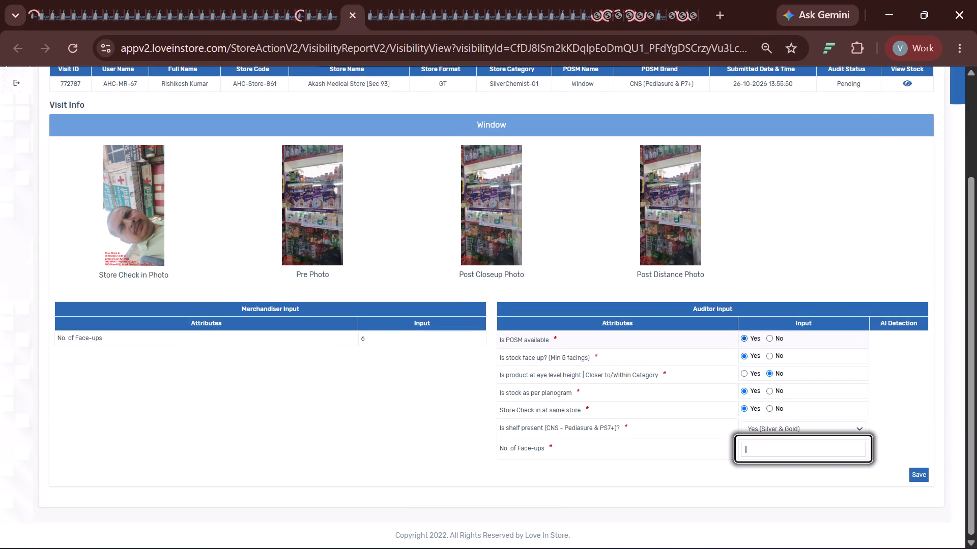
key("6")
key("Tab")
key("space")
Save visit 772782's audit with eye level No, the other yes/no answers Yes, shelf Yes (Silver & Gold) and 5 face-ups.
key("ctrl+Tab")
scroll(744, 340, "down", 4)
left_click(744, 340)
key("Tab")
key("space")
key("Tab")
key("Right")
key("Tab")
key("space")
key("Tab")
key("space")
key("Tab")
key("Right")
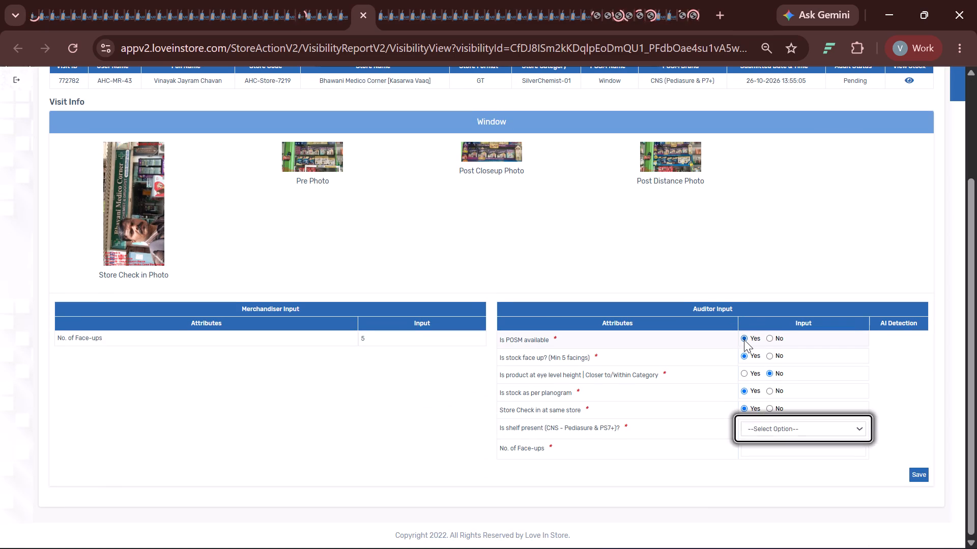
key("Tab")
key("5")
key("Tab")
key("space")
Save visit 772781's audit with stock face up and eye level No, other yes/no answers Yes, shelf Yes (Silver & Gold) and 1 face-up.
key("ctrl+Tab")
scroll(744, 340, "down", 4)
left_click(744, 340)
key("Tab")
key("Right")
key("Tab")
key("Right")
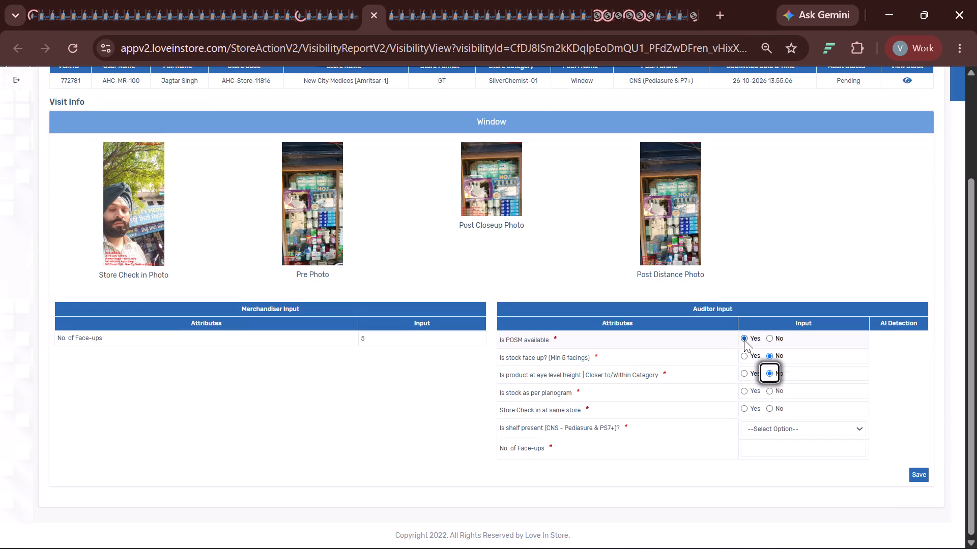
key("Tab")
key("space")
key("Tab")
key("space")
key("shift+Tab")
key("Right")
key("Tab")
key("Tab")
key("Right")
key("Tab")
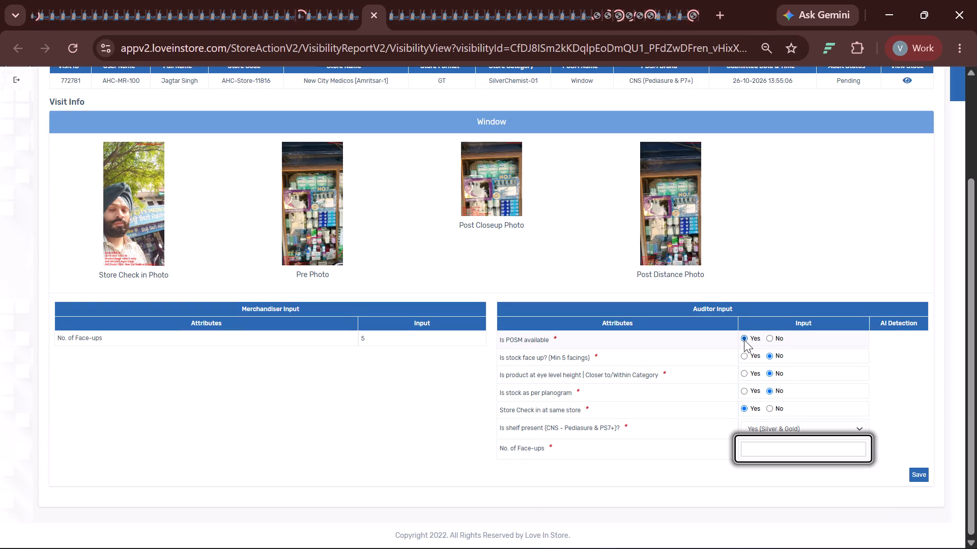
key("shift+Tab")
key("shift+Tab")
key("shift+Tab")
key("Right")
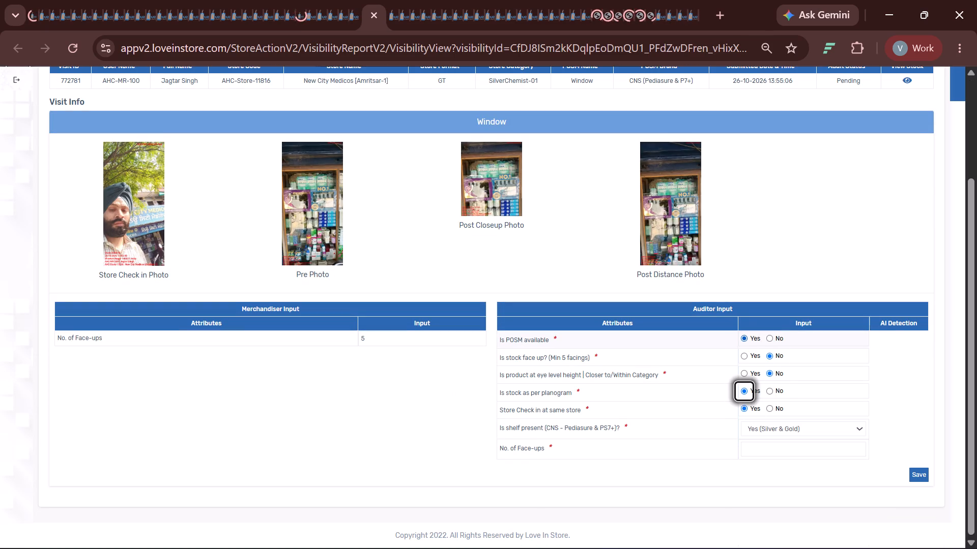
key("Tab")
key("Tab")
key("Tab")
key("1")
key("Tab")
key("space")
Save visit 772779's audit with eye level No, the other yes/no answers Yes, shelf Yes (Silver & Gold) and 6 face-ups.
key("ctrl+Tab")
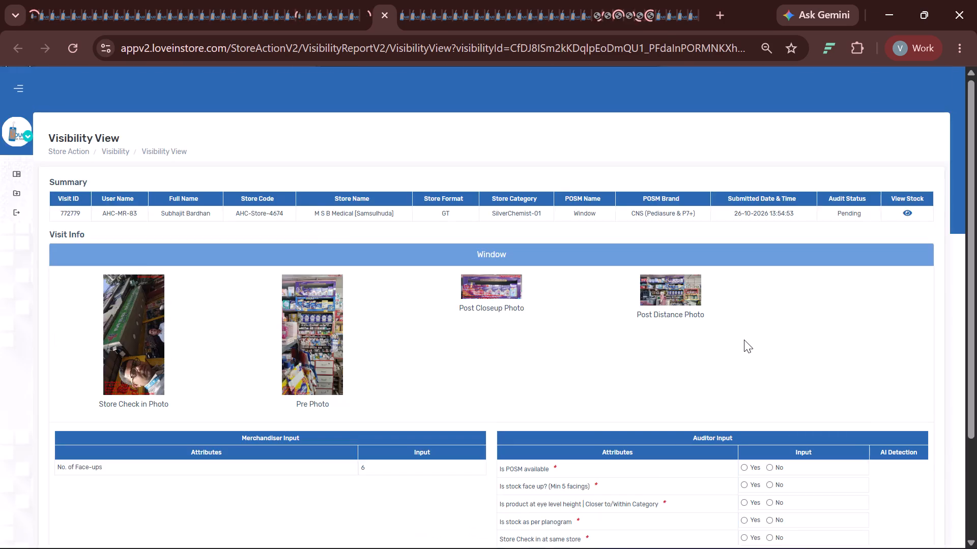
scroll(744, 340, "down", 4)
double_click(746, 340)
key("Tab")
key("space")
key("Tab")
key("Right")
key("Tab")
key("space")
key("Tab")
key("space")
key("Tab")
key("Right")
key("Tab")
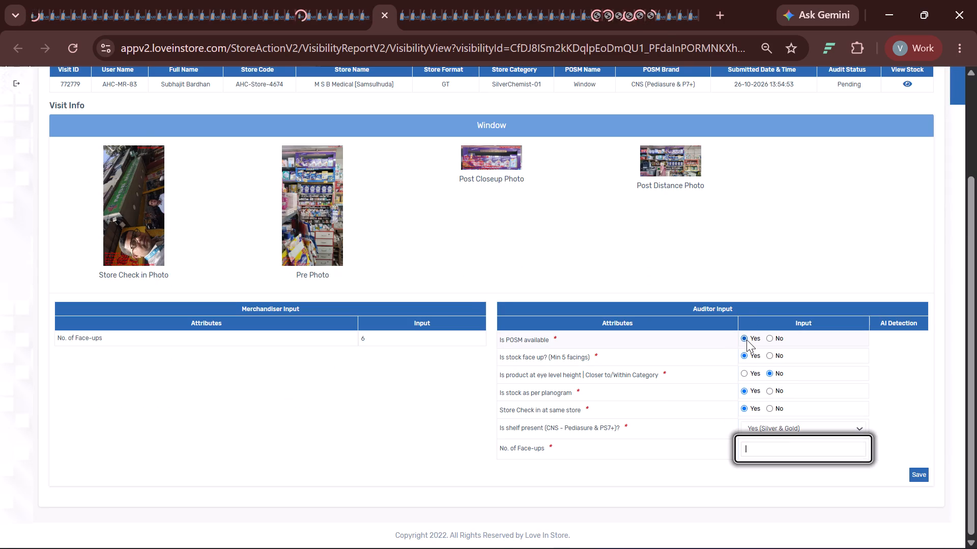
key("6")
key("Tab")
key("space")
Save visit 772775's audit with stock face up and eye level No, other yes/no answers Yes, shelf Yes (Silver & Gold) and 4 face-ups.
key("ctrl+Tab")
scroll(746, 340, "down", 4)
left_click(746, 340)
key("Tab")
key("space")
key("Tab")
key("Right")
key("shift+Tab")
key("Right")
key("Tab")
key("space")
key("Tab")
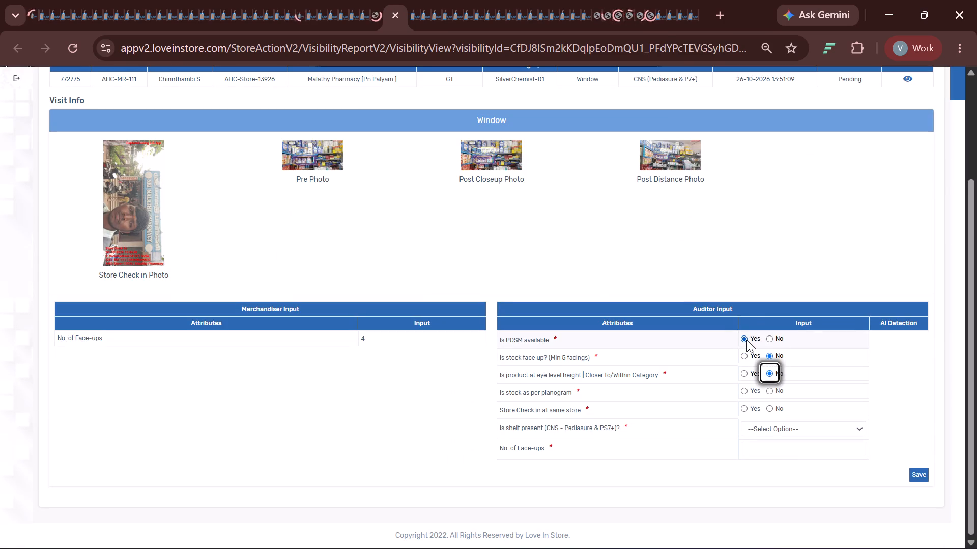
key("space")
key("Tab")
key("space")
key("Tab")
key("Right")
key("Tab")
key("4")
key("Tab")
key("space")
Save visit 772774's audit with same-store check-in Yes, the other yes/no answers No, shelf Yes (Silver & Gold) and 0 face-ups.
key("ctrl+Tab")
scroll(746, 340, "down", 4)
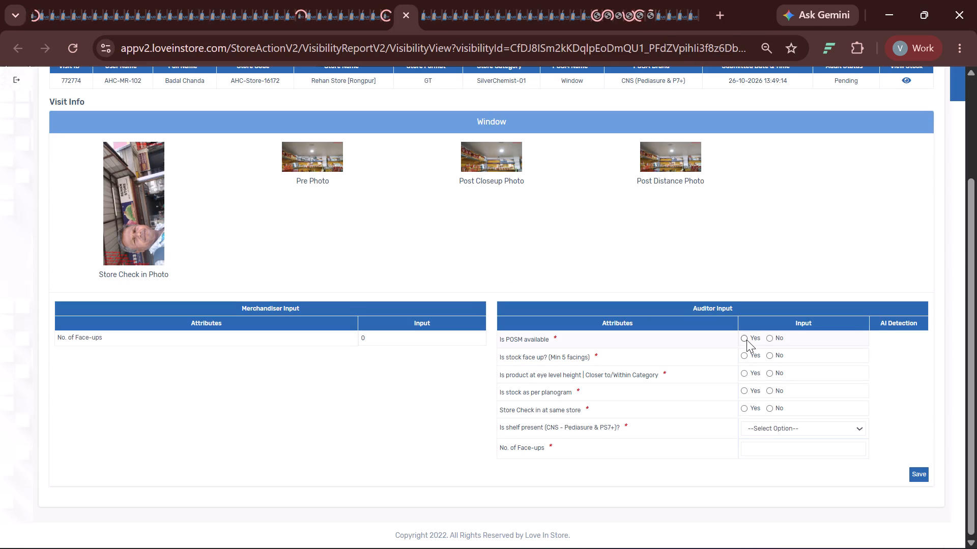
double_click(746, 340)
key("Right")
key("Tab")
key("Right")
key("Tab")
key("Right")
key("Tab")
key("Right")
key("Tab")
key("space")
key("Tab")
key("Right")
key("Tab")
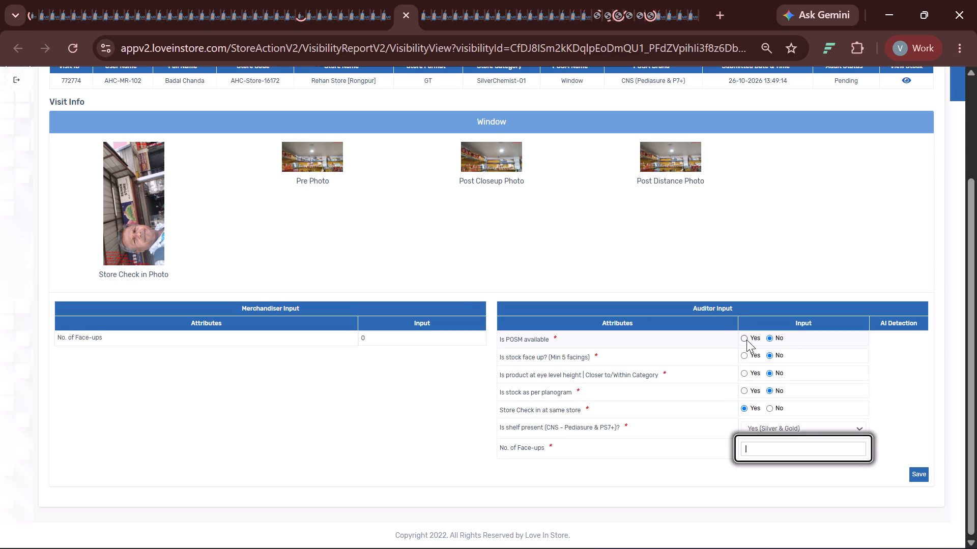
key("0")
key("Tab")
key("space")
Save visit 772770's audit with eye level No, the other yes/no answers Yes, shelf Yes (Silver & Gold) and 6 face-ups.
key("ctrl+Tab")
scroll(746, 340, "down", 3)
key("Tab")
key("space")
key("Tab")
key("Right")
scroll(746, 340, "down", 1)
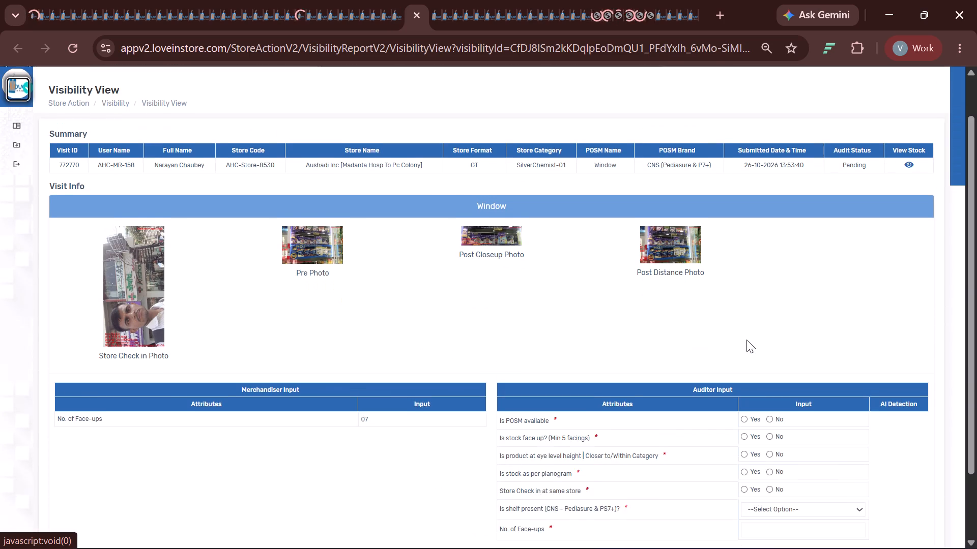
scroll(746, 340, "down", 2)
double_click(746, 340)
key("Tab")
key("space")
key("Tab")
key("Right")
key("Tab")
key("space")
key("Tab")
key("space")
key("Tab")
key("Right")
key("Tab")
key("6")
key("Tab")
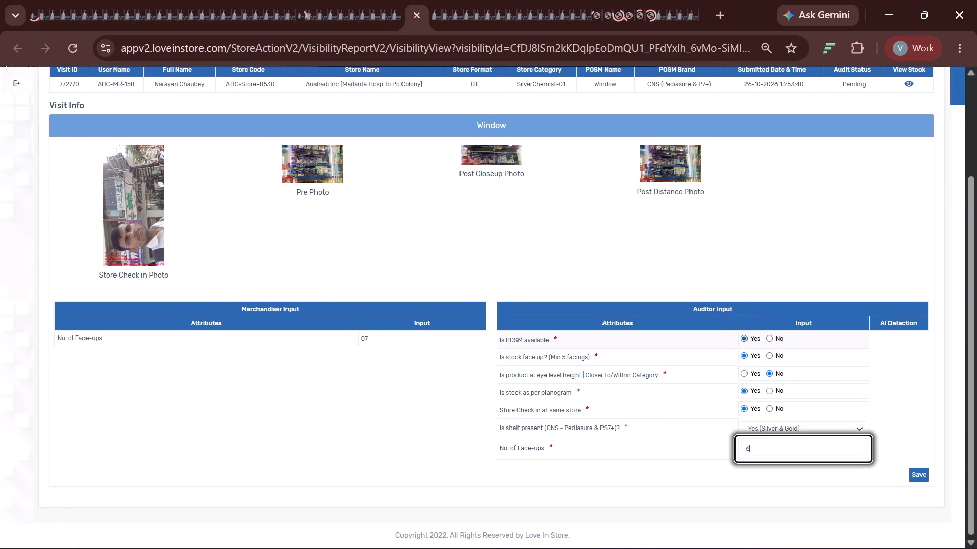
key("space")
Save visit 772767's audit with eye level No, the other yes/no answers Yes, shelf Yes (Silver & Gold) and 5 face-ups.
key("ctrl+Tab")
scroll(746, 340, "down", 3)
left_click(746, 340)
key("Tab")
key("space")
key("Tab")
key("Right")
key("Tab")
key("space")
key("Tab")
key("space")
key("Tab")
key("Right")
key("Tab")
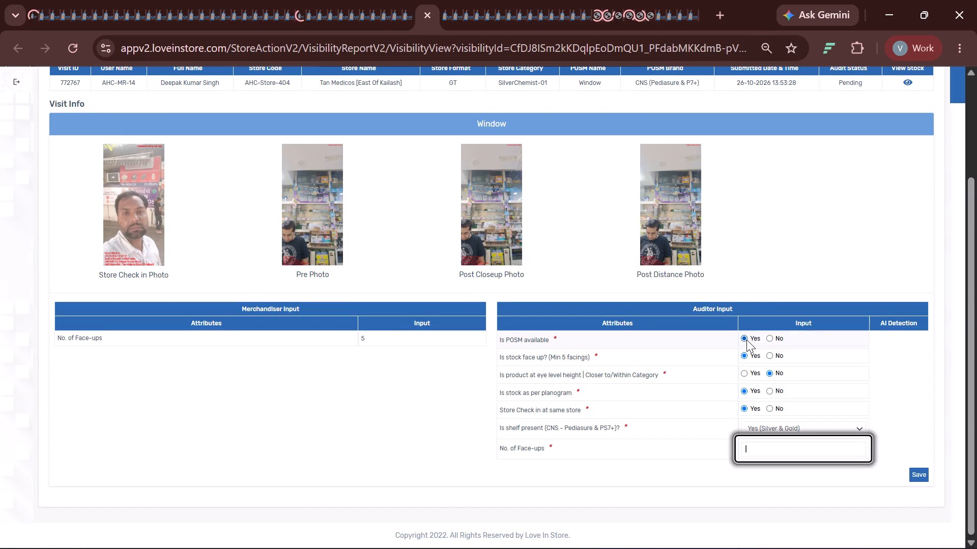
key("5")
key("Tab")
key("space")
Save visit 772766's audit with stock face up and eye level No, other yes/no answers Yes, shelf Yes (Silver & Gold) and 4 face-ups.
key("ctrl+Tab")
scroll(746, 340, "down", 5)
key("Tab")
key("space")
key("Right")
key("shift+Tab")
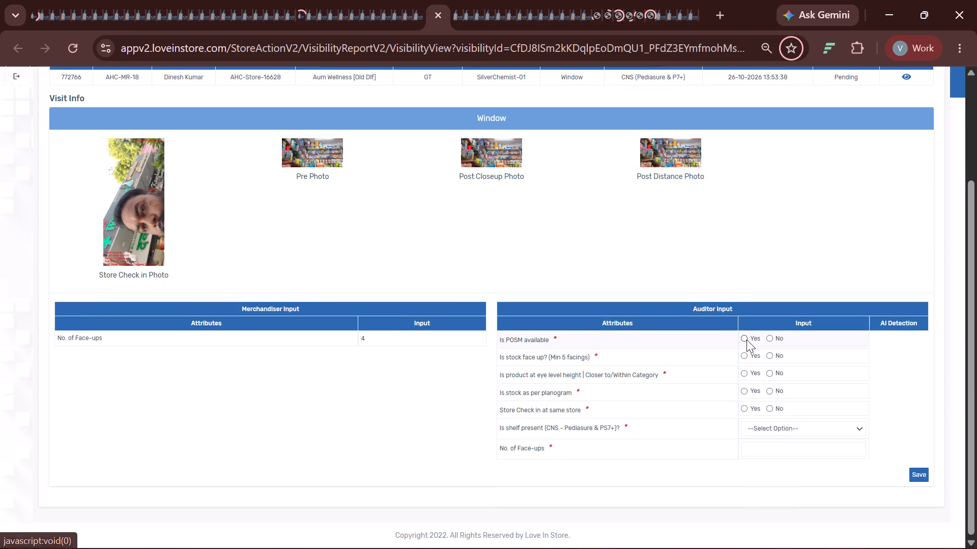
scroll(746, 340, "down", 3)
left_click(746, 340)
key("Tab")
key("Right")
key("Tab")
key("Right")
key("Tab")
key("space")
key("Tab")
key("space")
key("Tab")
key("Right")
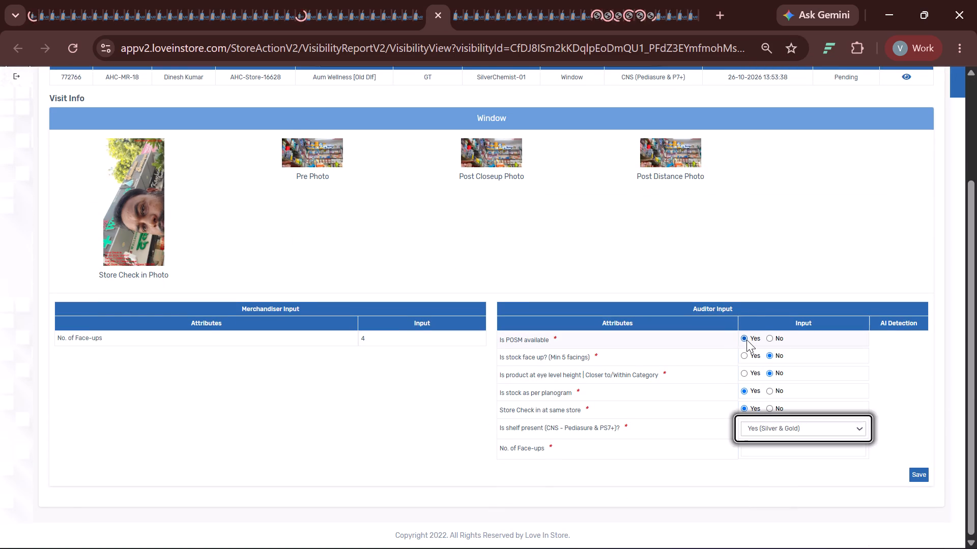
key("Tab")
key("4")
key("Tab")
key("space")
Save visit 772763's audit with stock face up and eye level No, other yes/no answers Yes, shelf Yes (Silver & Gold) and 1 face-up.
key("ctrl+Tab")
scroll(746, 340, "down", 4)
left_click(746, 340)
key("Tab")
key("Right")
key("Tab")
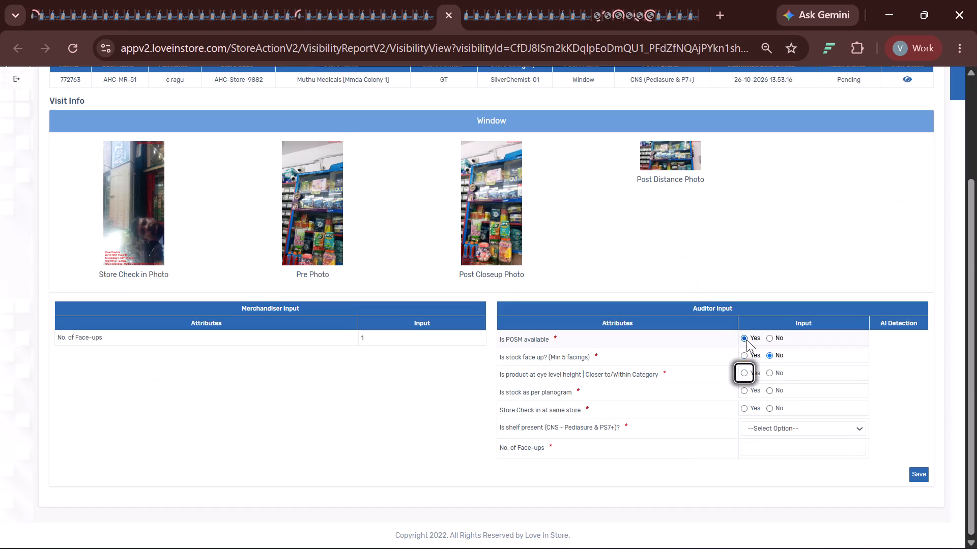
key("Right")
key("Tab")
key("space")
key("Tab")
key("space")
key("Tab")
key("Right")
key("Tab")
key("1")
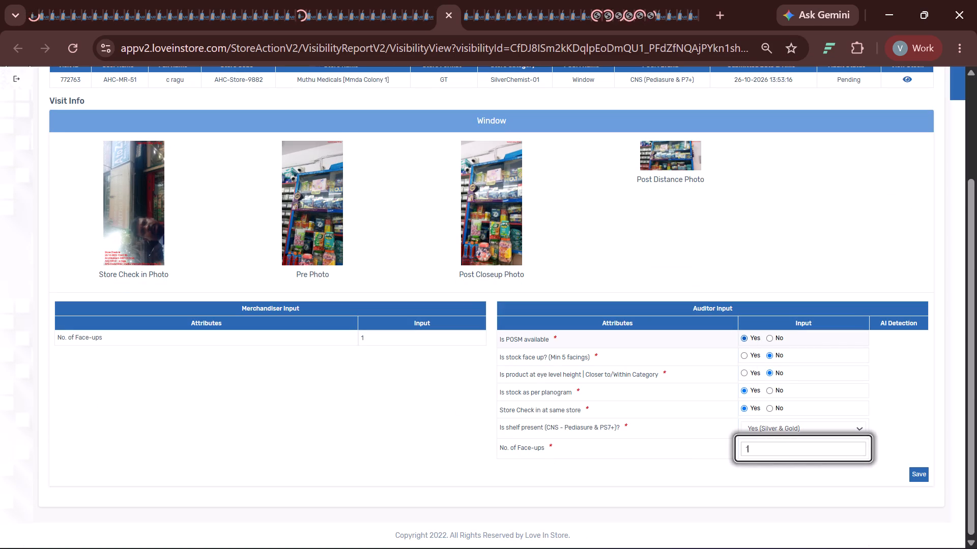
key("Tab")
key("space")
Save visit 772761's audit with eye level No, the other yes/no answers Yes, shelf Yes (Silver & Gold) and 5 face-ups.
key("ctrl+Tab")
scroll(746, 340, "down", 5)
left_click(746, 340)
key("Tab")
key("space")
key("Tab")
key("Right")
key("shift+Tab")
key("Right")
key("Right")
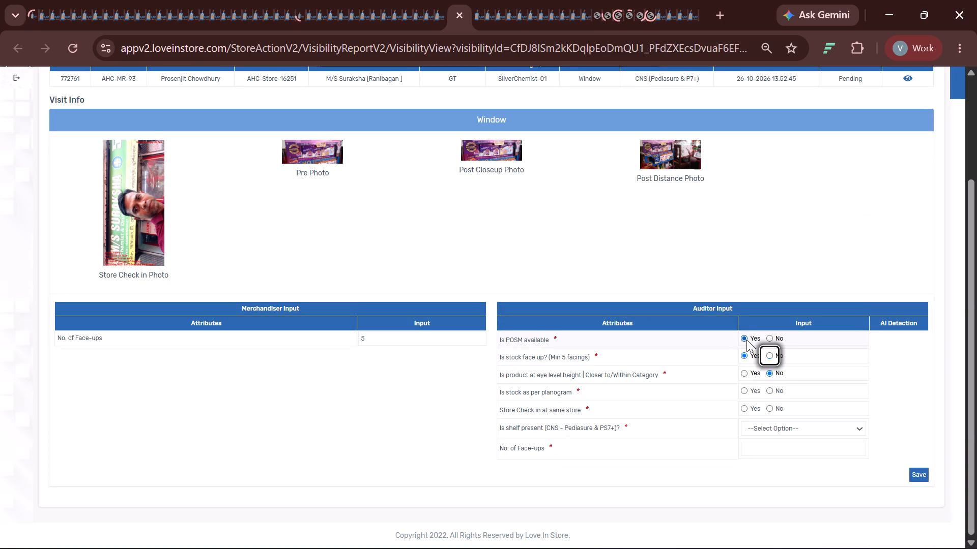
key("Tab")
key("space")
key("Tab")
key("space")
key("Tab")
key("space")
key("Tab")
key("Right")
key("Tab")
key("5")
key("Tab")
key("space")
Save visit 772758's audit with eye level No, the other yes/no answers Yes, shelf Yes (Silver & Gold) and 6 face-ups.
key("ctrl+Tab")
scroll(746, 340, "down", 2)
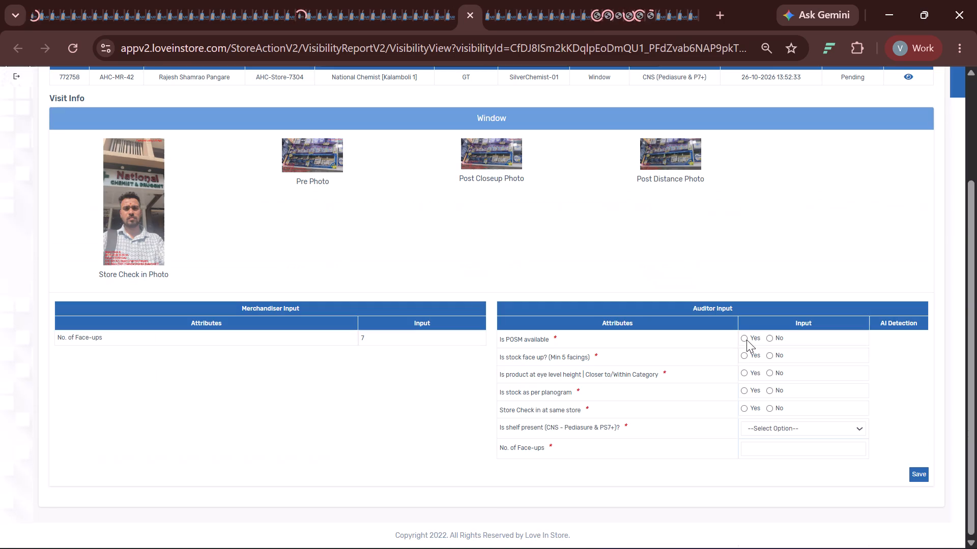
left_click(746, 340)
key("Tab")
key("space")
key("Tab")
key("Right")
key("Tab")
key("space")
key("Tab")
key("space")
key("Tab")
key("Right")
key("Tab")
key("6")
key("Tab")
key("space")
Save visit 772753's audit with stock face up and eye level No, other yes/no answers Yes, shelf Yes (Silver & Gold) and 3 face-ups.
key("ctrl+Tab")
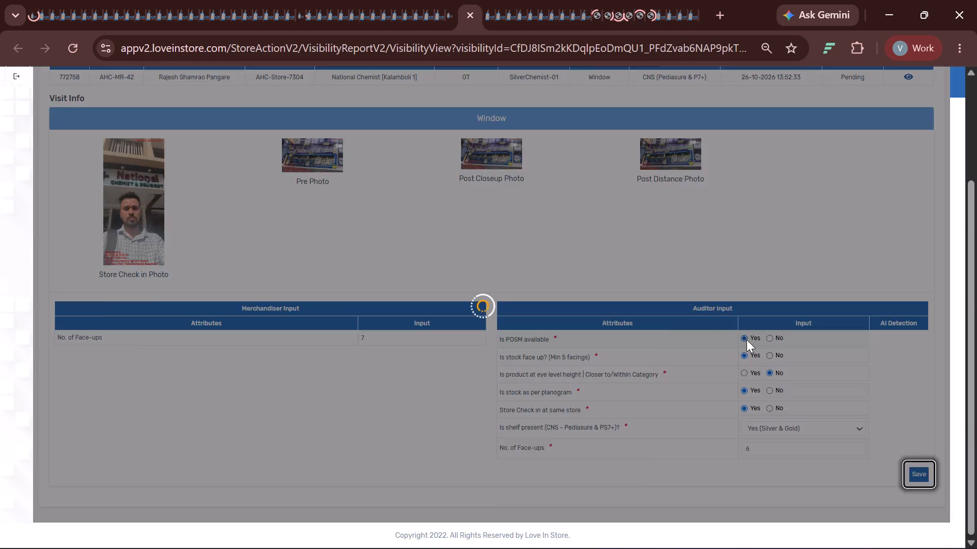
scroll(746, 340, "down", 3)
left_click(746, 340)
key("Tab")
key("Right")
key("Tab")
key("Right")
key("Tab")
key("space")
key("Tab")
key("space")
key("Tab")
key("Right")
key("Tab")
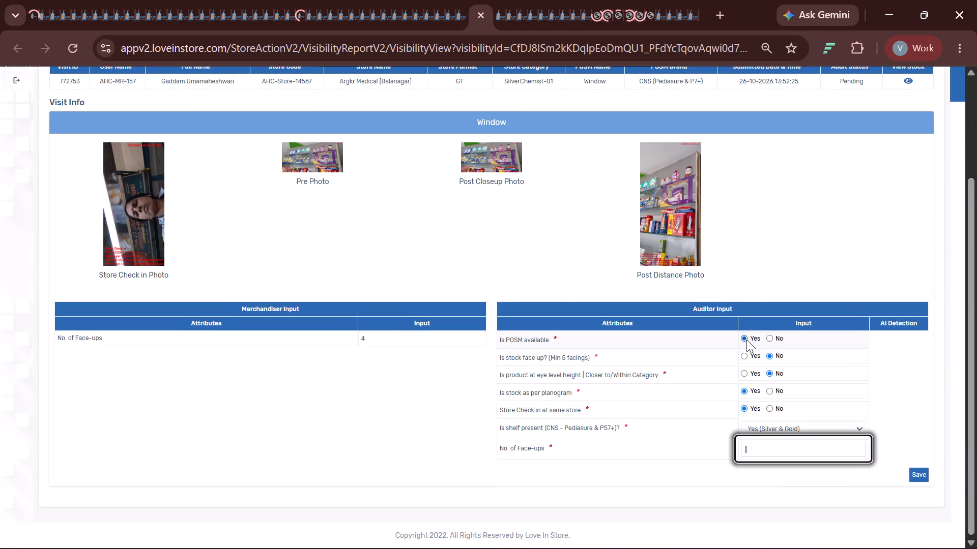
key("3")
key("Tab")
key("space")
Save visit 772751's audit with stock face up and eye level No, other yes/no answers Yes, shelf Yes (Silver & Gold) and 3 face-ups.
key("ctrl+Tab")
scroll(746, 340, "down", 3)
left_click(746, 340)
key("Tab")
key("Right")
key("Tab")
key("Right")
key("Tab")
key("space")
key("Tab")
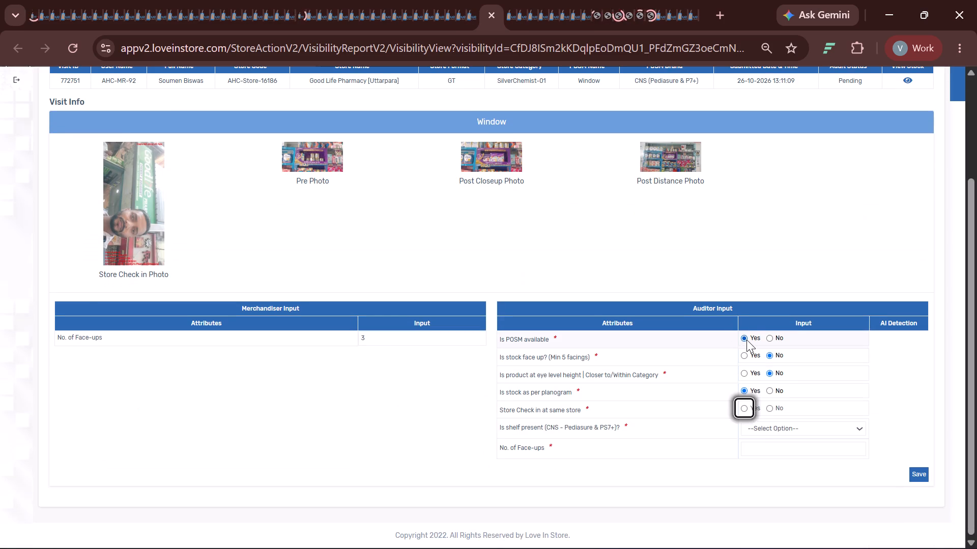
key("space")
key("Tab")
key("Right")
key("Tab")
key("3")
key("Tab")
key("space")
Save visit 772748's audit with stock face up and eye level No, other yes/no answers Yes, shelf Yes (Silver & Gold) and 4 face-ups.
key("ctrl+Tab")
scroll(746, 340, "down", 3)
left_click(746, 340)
key("Tab")
key("Right")
key("Tab")
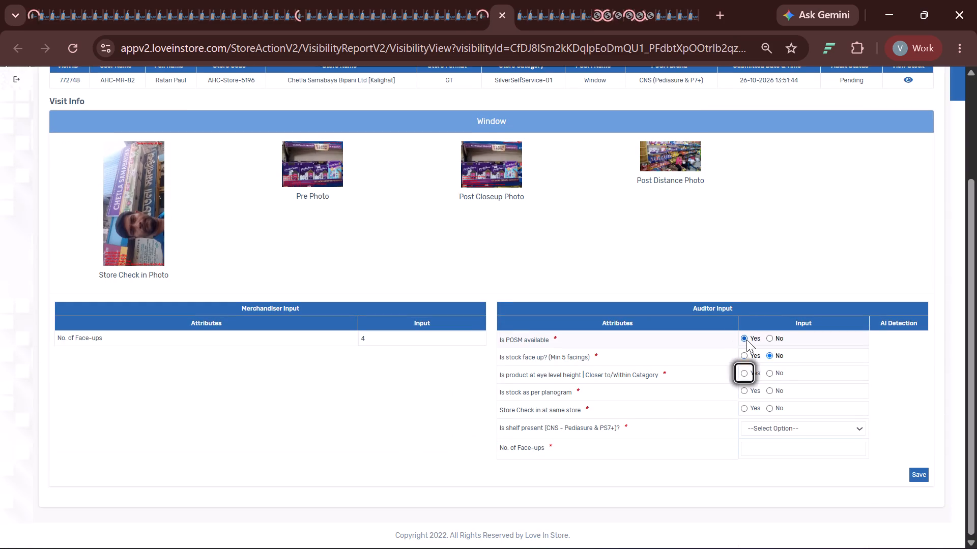
key("Right")
key("Tab")
key("space")
key("Tab")
key("Tab")
key("Right")
key("shift+Tab")
key("space")
key("Tab")
key("Tab")
key("4")
key("Tab")
key("space")
Save visit 772746's audit with stock face up and eye level No, other yes/no answers Yes, shelf Yes (Silver & Gold) and 2 face-ups.
key("ctrl+Tab")
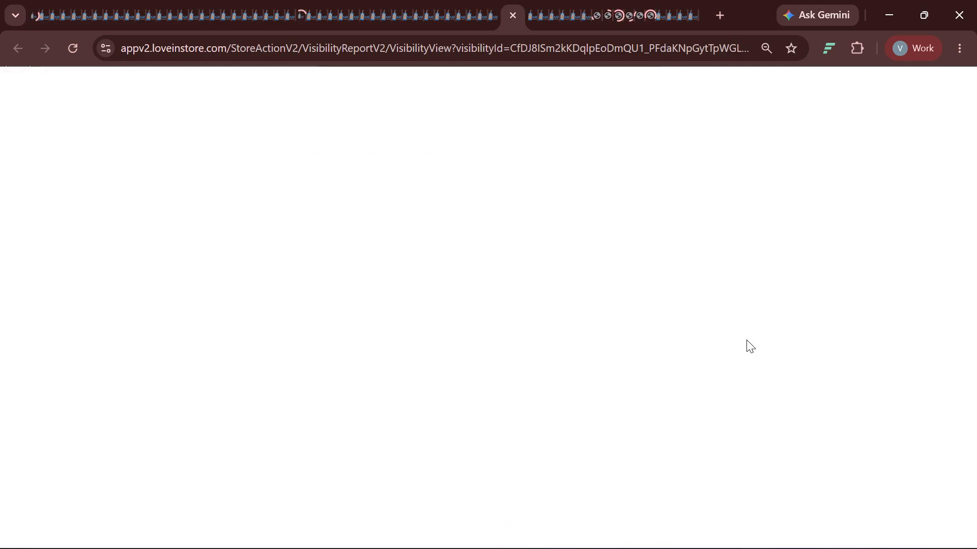
scroll(746, 340, "down", 3)
left_click(746, 340)
key("Tab")
key("space")
key("Tab")
key("Right")
key("shift+Tab")
key("Right")
key("Tab")
key("space")
key("Tab")
key("space")
key("Tab")
key("space")
key("Tab")
key("Right")
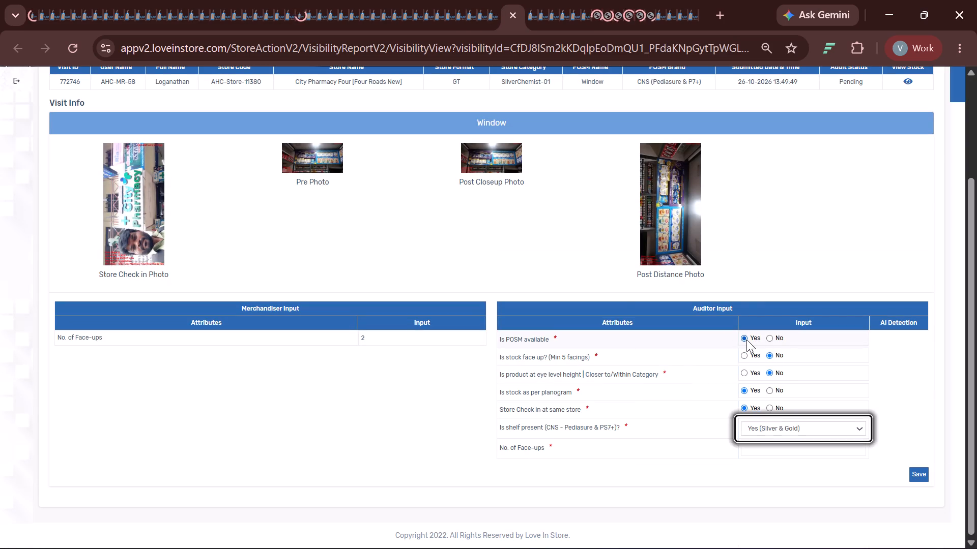
key("Tab")
key("2")
key("Tab")
key("space")
Save visit 772744's audit with stock face up and eye level No, other yes/no answers Yes, shelf Yes (Silver & Gold) and 3 face-ups.
key("ctrl+Tab")
scroll(746, 340, "down", 3)
left_click(746, 340)
key("Tab")
key("Right")
key("Tab")
key("Right")
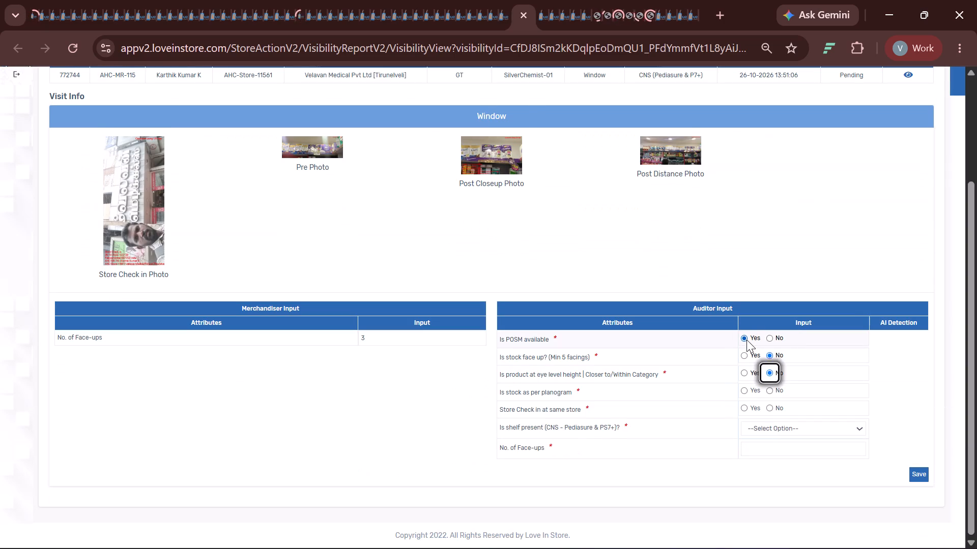
key("Tab")
key("space")
key("Tab")
key("space")
key("Tab")
key("Right")
key("Tab")
key("3")
key("Tab")
key("space")
Save visit 772742's audit with stock face up and eye level No, other yes/no answers Yes, shelf Yes (Silver & Gold) and 2 face-ups.
key("ctrl+Tab")
scroll(746, 340, "down", 3)
left_click(746, 340)
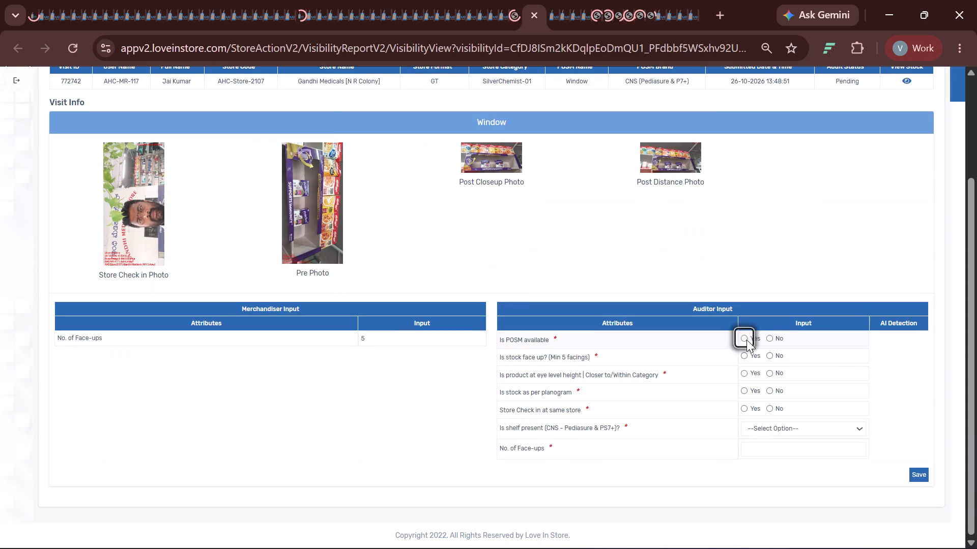
key("Tab")
key("space")
key("Tab")
key("Right")
key("shift+Tab")
key("Right")
key("Tab")
key("space")
key("Tab")
key("space")
key("Tab")
key("space")
key("Tab")
key("Right")
key("Tab")
key("2")
key("Tab")
key("space")
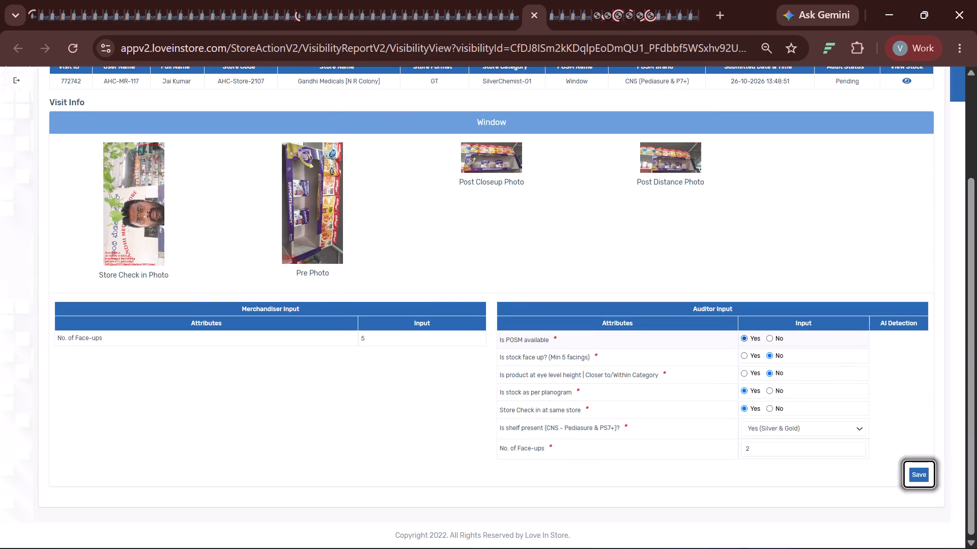
Save visit 772739's audit with eye level No, the other yes/no answers Yes, shelf Yes (Silver & Gold) and 5 face-ups.
key("ctrl+Tab")
scroll(746, 340, "down", 3)
left_click(746, 340)
key("Tab")
key("space")
key("Tab")
key("Right")
key("Tab")
key("space")
key("Tab")
key("space")
key("Tab")
key("Right")
key("Tab")
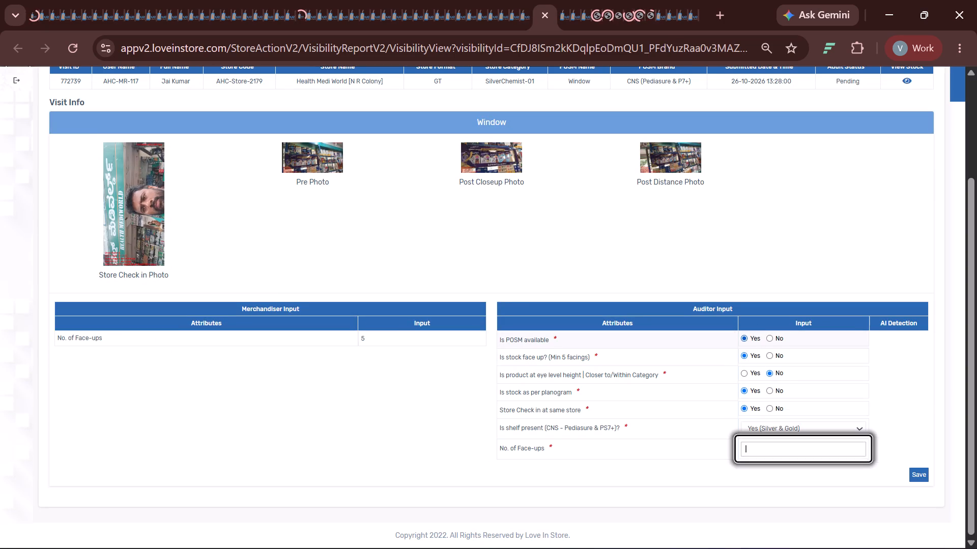
key("5")
key("Tab")
key("space")
Save visit 772737's audit with stock face up and eye level No, other yes/no answers Yes, shelf Yes (Silver & Gold) and 3 face-ups.
key("ctrl+Tab")
scroll(746, 340, "down", 3)
key("Tab")
key("Right")
key("Tab")
key("Right")
scroll(746, 340, "down", 2)
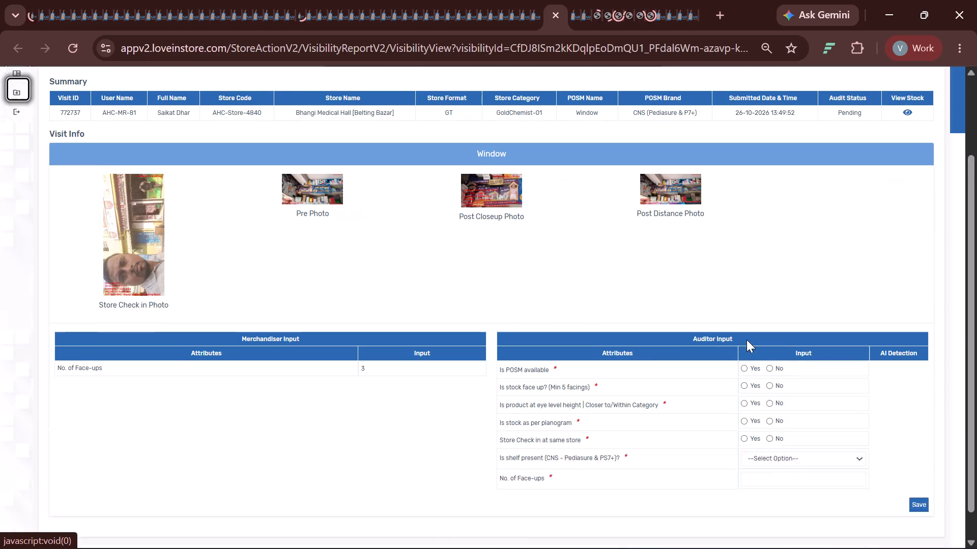
left_click(746, 340)
key("Tab")
key("Right")
key("Tab")
key("Right")
key("Tab")
key("space")
key("Tab")
key("space")
key("Tab")
key("Right")
key("Tab")
key("3")
key("Tab")
key("space")
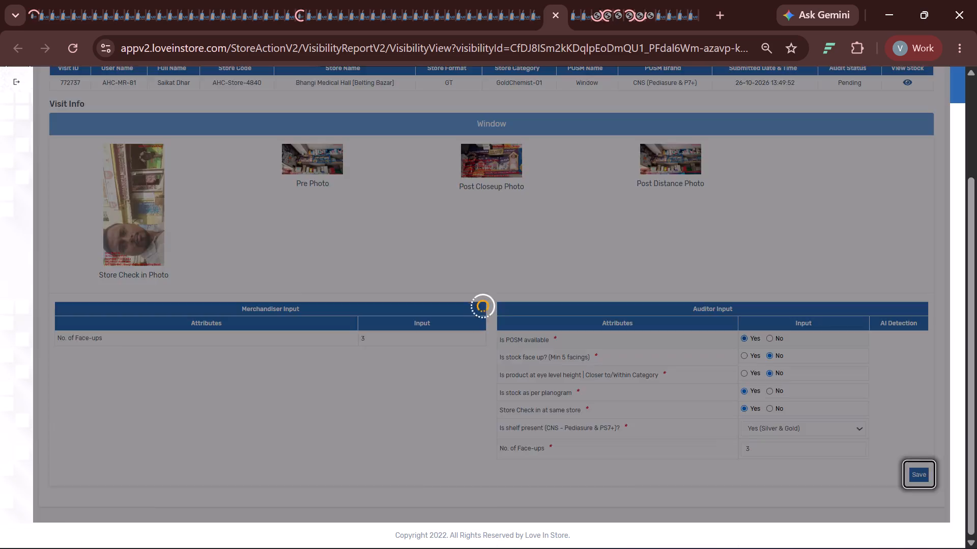
Save visit 772734's audit with stock face up and eye level No, other yes/no answers Yes, shelf Yes (Silver & Gold) and 2 face-ups.
key("ctrl+Tab")
scroll(746, 340, "down", 4)
left_click(746, 340)
key("Tab")
key("Right")
key("Tab")
key("Right")
key("Tab")
key("space")
key("Tab")
key("space")
key("Tab")
key("Right")
key("Tab")
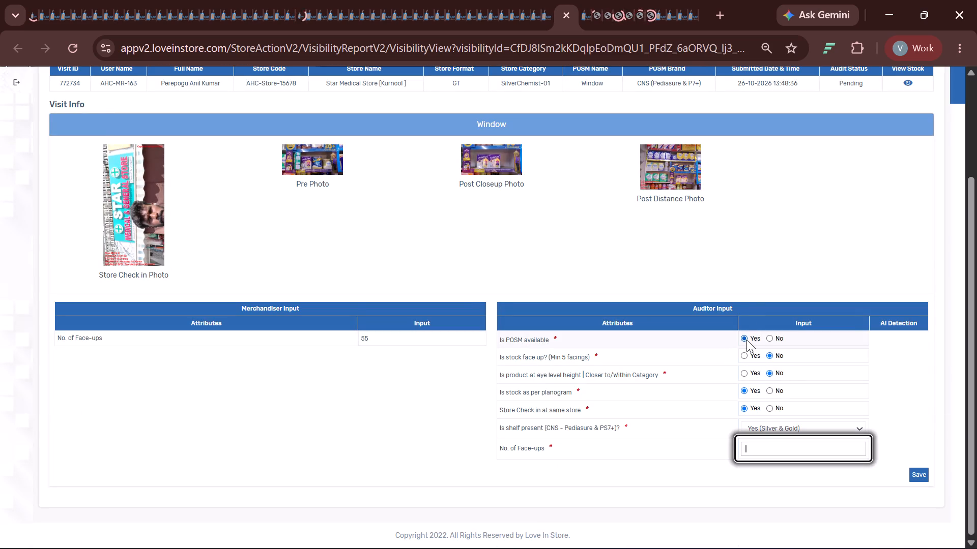
key("2")
key("Tab")
key("space")
Save visit 772733's audit with all yes/no answers Yes, shelf Yes (Silver & Gold) and 5 face-ups.
key("ctrl+Tab")
scroll(746, 340, "down", 2)
left_click(746, 340)
key("Tab")
key("space")
key("Tab")
key("space")
key("Tab")
key("space")
key("Tab")
key("space")
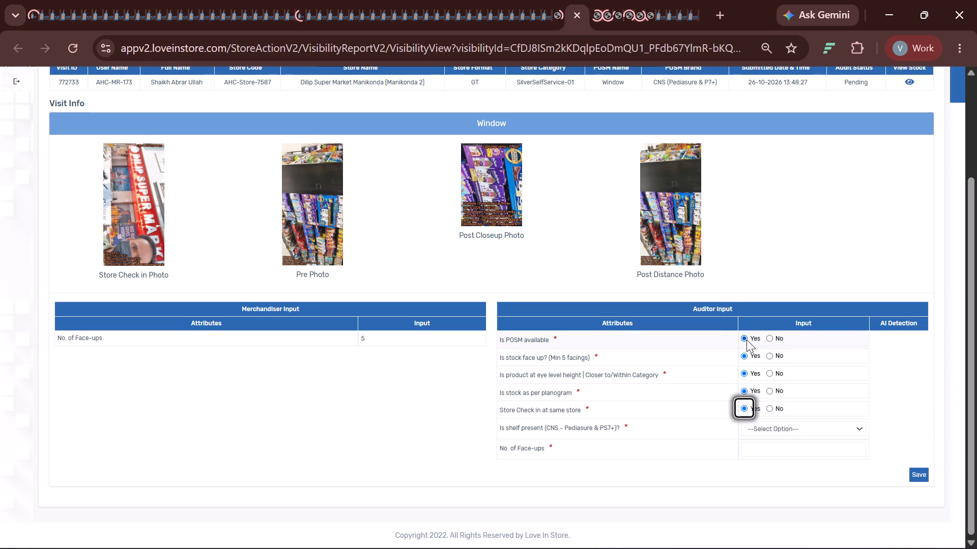
key("Tab")
key("Right")
key("Tab")
key("5")
key("Tab")
key("space")
Save visit 772728's audit with stock face up and eye level No, other yes/no answers Yes, shelf Yes (Silver & Gold) and 4 face-ups.
key("ctrl+Tab")
scroll(746, 340, "down", 4)
left_click(746, 340)
key("Tab")
key("Right")
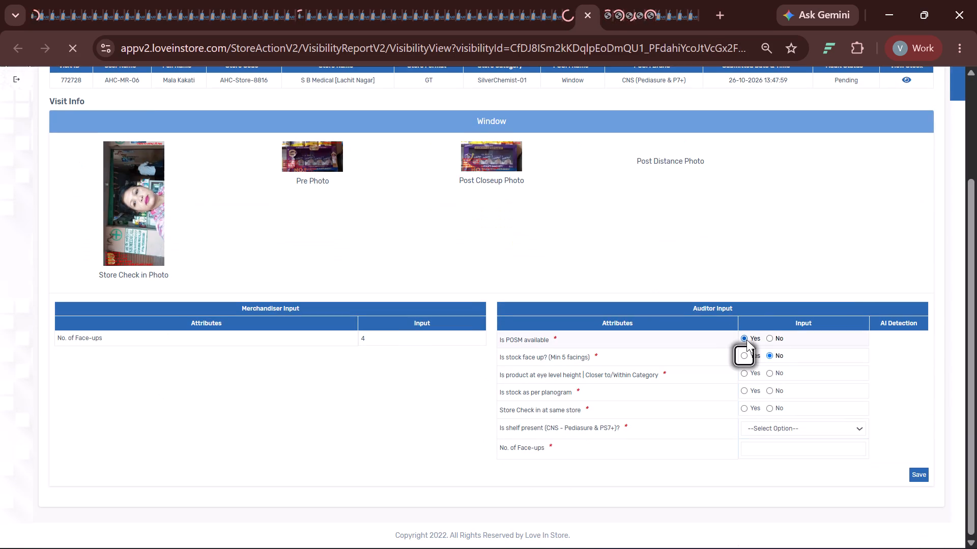
key("Tab")
key("Right")
key("Tab")
key("space")
key("Tab")
key("space")
key("Tab")
key("Right")
key("shift+Tab")
key("Right")
key("Tab")
key("shift+Tab")
key("Right")
key("Tab")
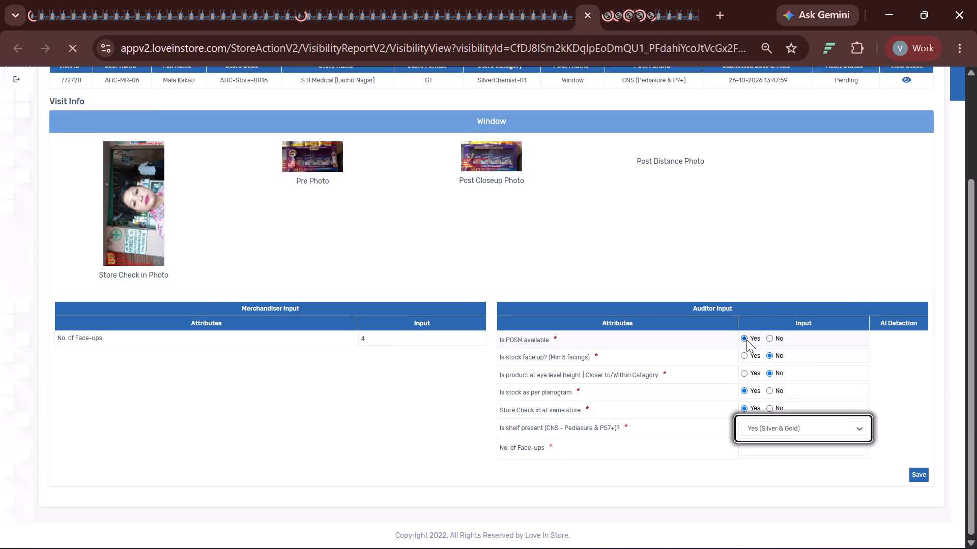
key("Tab")
key("4")
key("Tab")
key("space")
Save visit 772726's audit with stock face up and eye level No, other yes/no answers Yes, shelf Yes (Silver & Gold) and 4 face-ups.
key("ctrl+Tab")
scroll(746, 340, "down", 3)
left_click(746, 340)
key("Tab")
key("space")
key("Tab")
key("Right")
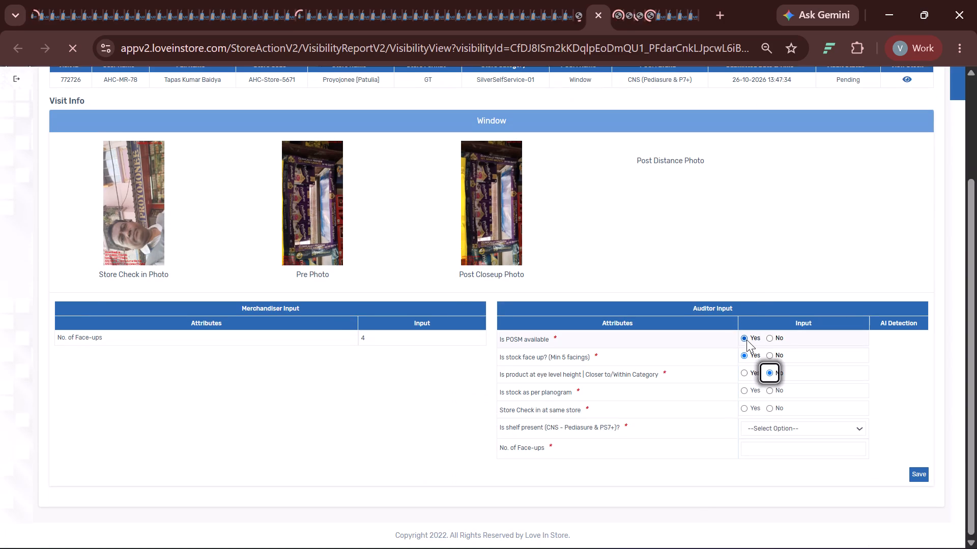
key("shift+Tab")
key("Right")
key("Tab")
key("space")
key("Tab")
key("space")
key("Tab")
key("space")
key("Tab")
key("Right")
key("Tab")
key("4")
key("Tab")
key("space")
Save visit 772725's audit with POSM, stock face up, eye level and planogram No, same-store check-in Yes, shelf Yes (Silver & Gold) and 0 face-ups.
key("ctrl+Tab")
scroll(746, 340, "down", 1)
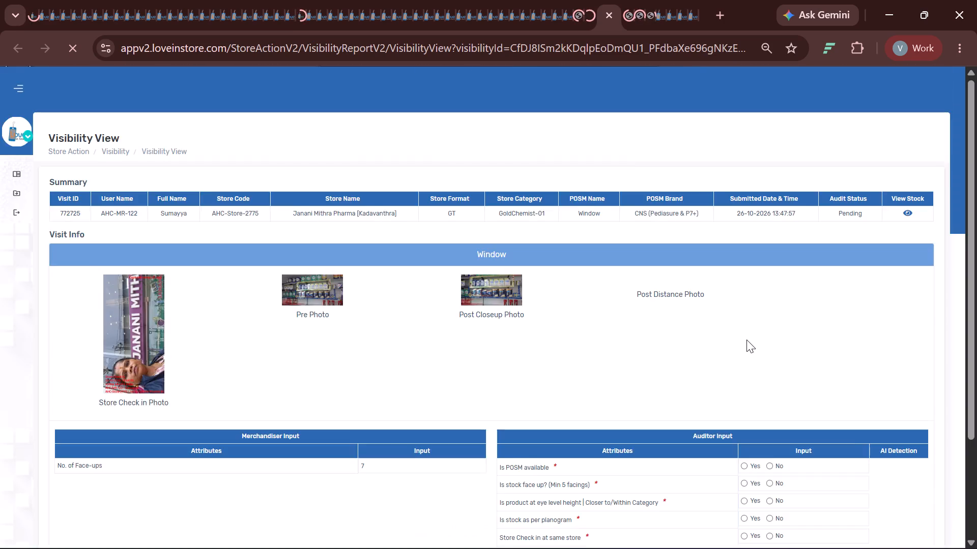
scroll(746, 340, "down", 1)
left_click(746, 340)
key("Tab")
key("space")
key("Tab")
key("Right")
key("shift+Tab")
key("shift+Right")
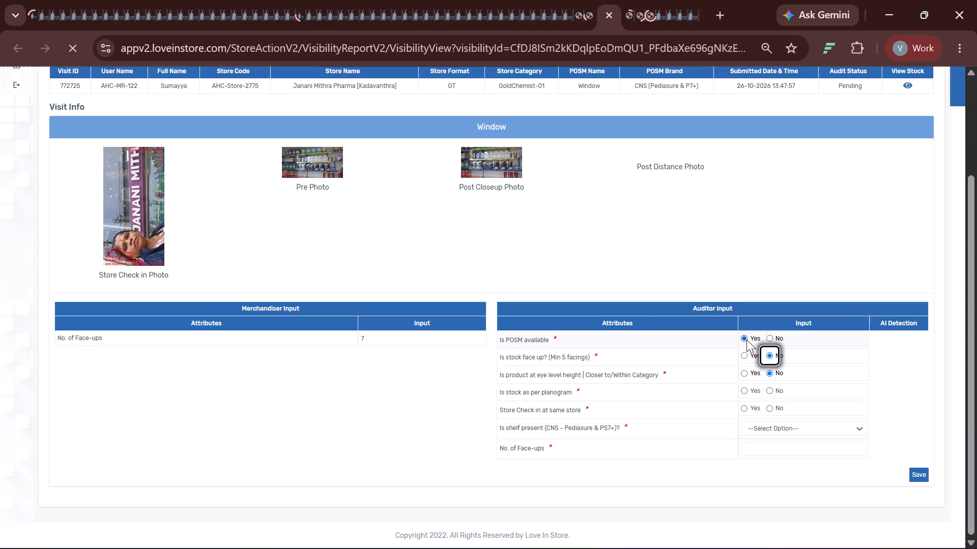
left_click(495, 155)
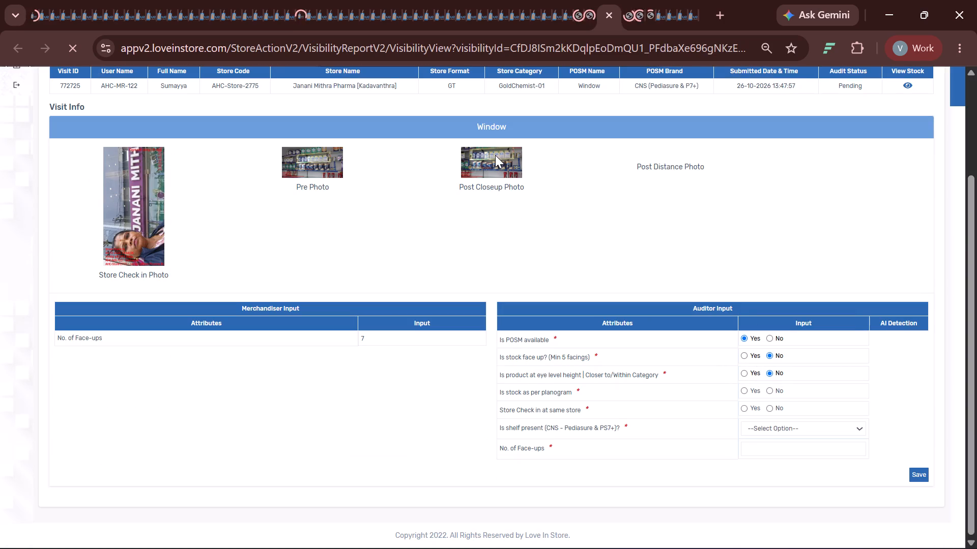
left_click(679, 300)
left_click(742, 334)
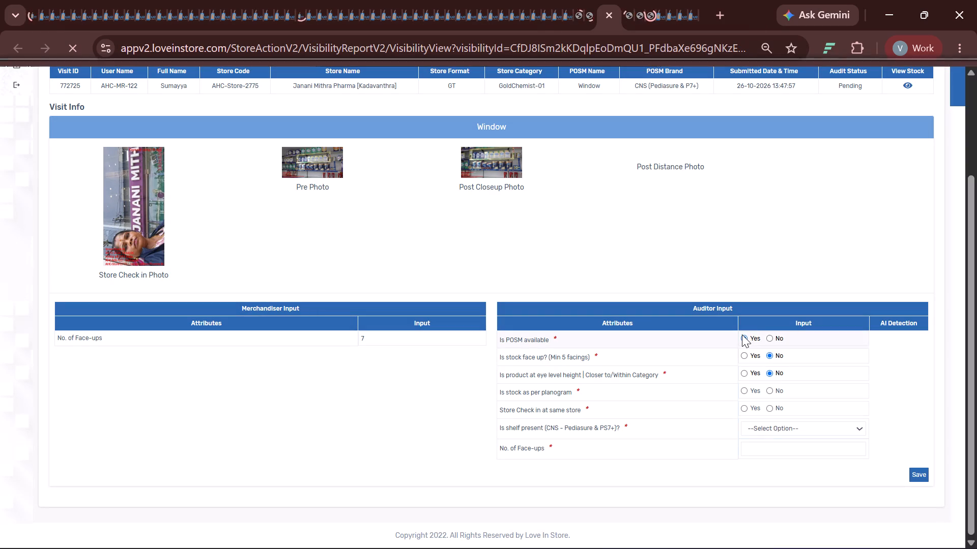
key("Right")
key("Tab")
key("Right")
key("Tab")
key("Right")
key("Tab")
key("Right")
key("shift+Tab")
key("shift+Right")
key("shift+Tab")
key("shift+Right")
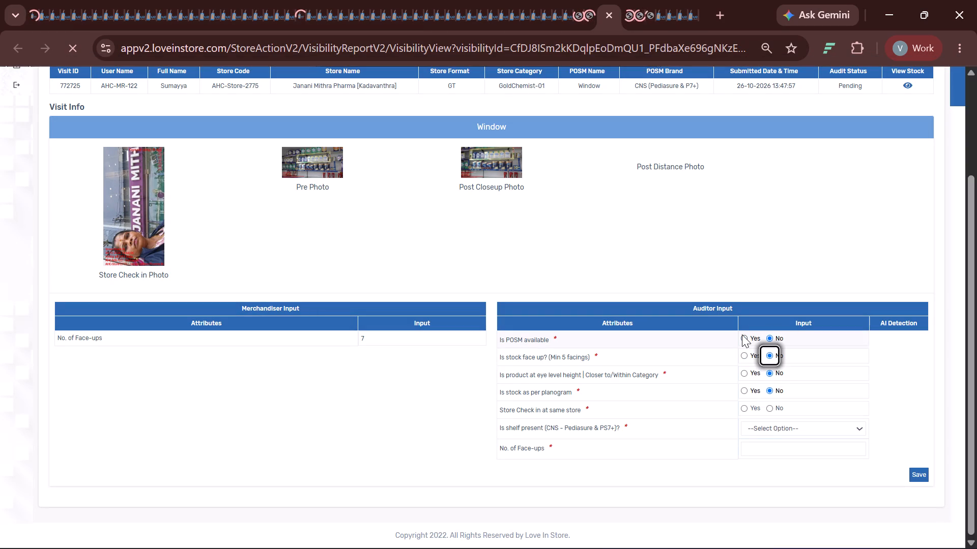
key("Tab")
key("space")
key("Tab")
key("space")
key("Tab")
key("space")
key("Tab")
key("Right")
key("Tab")
key("0")
key("Tab")
key("space")
Save visit 772723's audit with all yes/no answers Yes, shelf Yes (Silver & Gold) and 6 face-ups.
key("ctrl+Tab")
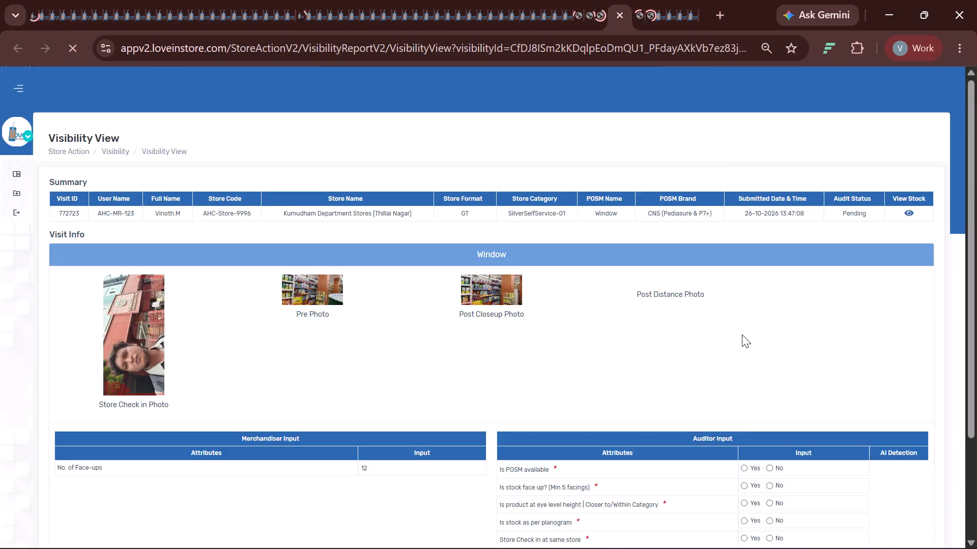
scroll(742, 334, "down", 3)
triple_click(742, 334)
key("Tab")
key("space")
key("Tab")
key("space")
key("Tab")
key("space")
key("Tab")
key("Tab")
key("Right")
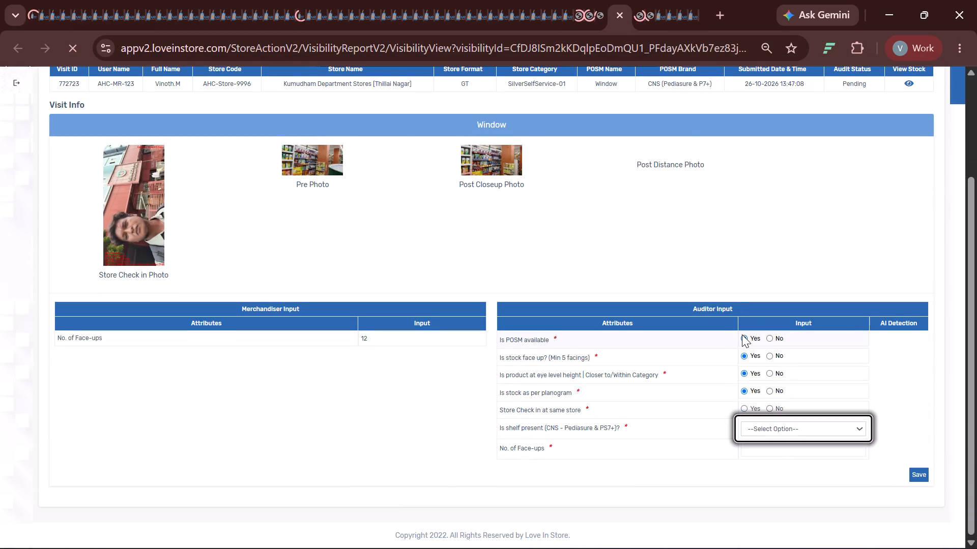
key("shift+Tab")
key("space")
key("Tab")
key("Tab")
key("6")
key("Tab")
key("space")
Save visit 772719's audit with stock face up and eye level No, other yes/no answers Yes, shelf Yes (Silver & Gold) and 2 face-ups.
key("ctrl+Tab")
scroll(742, 334, "down", 4)
key("Tab")
key("Right")
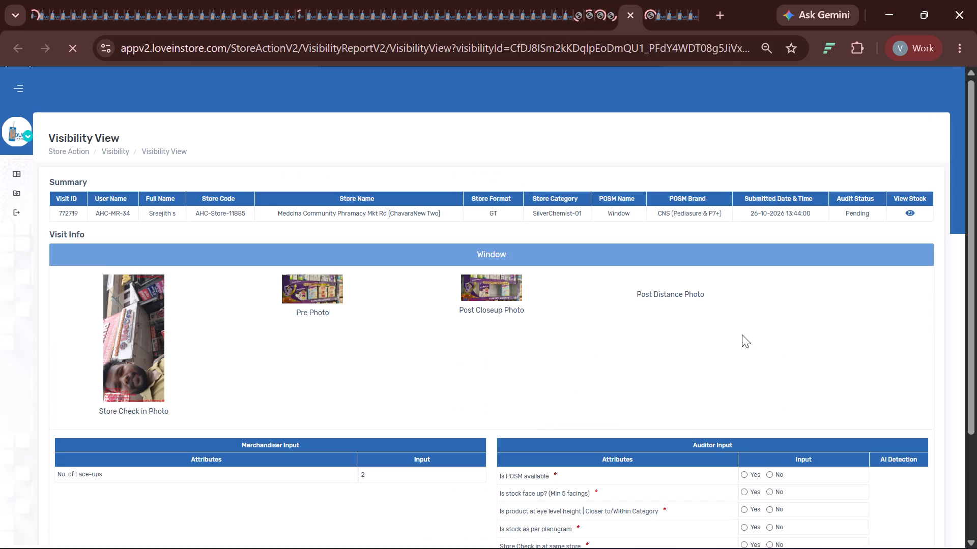
key("Tab")
key("Right")
scroll(742, 334, "down", 3)
left_click(742, 334)
key("Tab")
key("Right")
key("Tab")
key("Right")
key("space")
key("Tab")
key("space")
key("Tab")
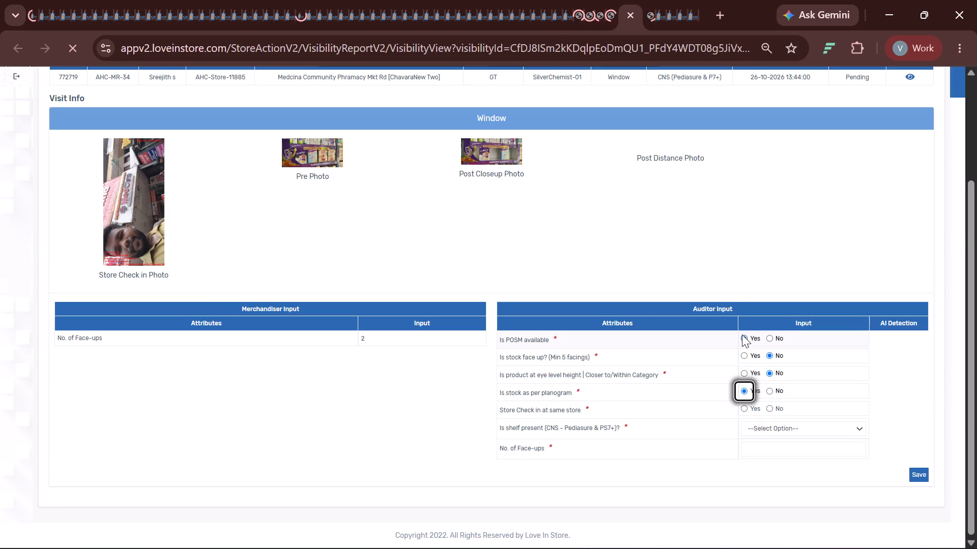
key("Tab")
key("Right")
key("shift+Tab")
key("space")
key("Tab")
key("Tab")
key("2")
key("Tab")
key("space")
Save visit 772718's audit with eye level No, other yes/no answers Yes, shelf Yes (Silver & Gold) and 5 face-ups.
key("ctrl+Tab")
scroll(742, 334, "down", 4)
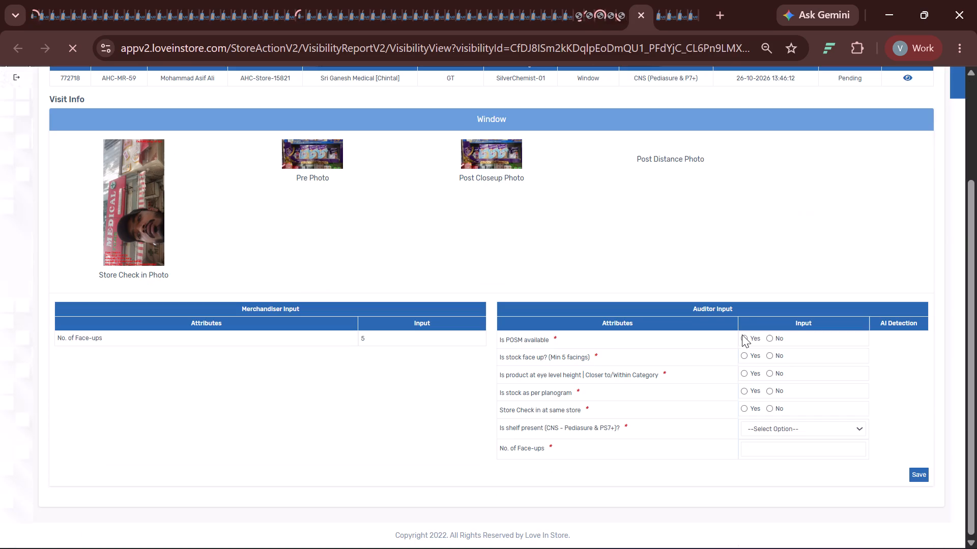
left_click(742, 334)
key("Tab")
key("space")
key("Tab")
key("Right")
key("Tab")
key("space")
key("Tab")
key("space")
key("Tab")
key("Right")
key("Tab")
key("5")
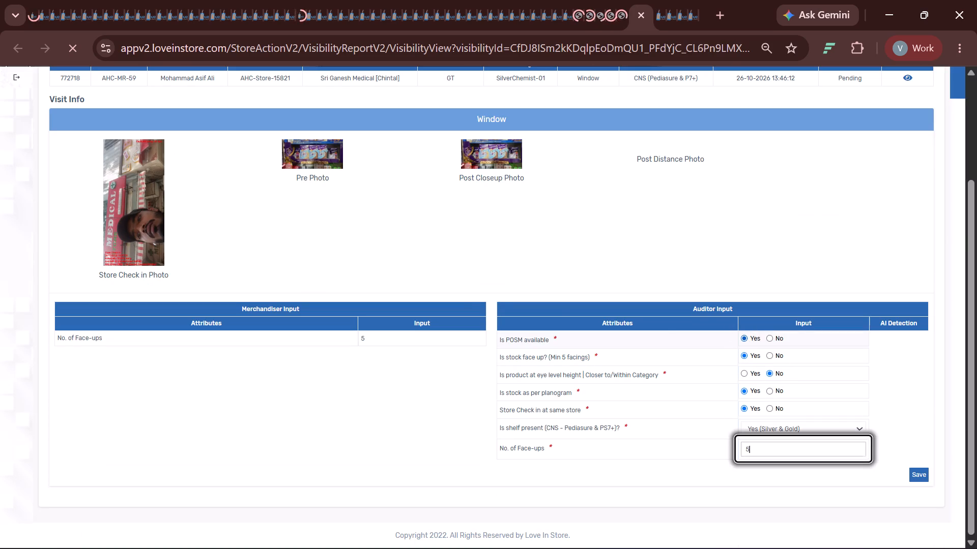
key("Tab")
key("space")
Save visit 772713's audit with POSM, stock face up and eye level No, planogram and same-store check-in Yes, shelf Yes (Silver & Gold) and 2 face-ups.
key("ctrl+Tab")
scroll(742, 334, "down", 2)
left_click(742, 334)
key("Right")
key("Tab")
key("Tab")
key("Right")
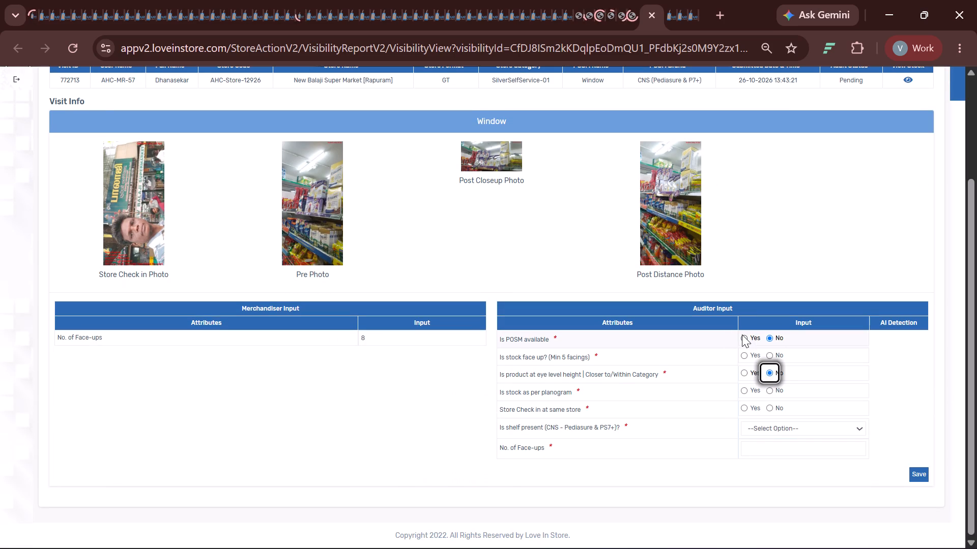
key("shift+Tab")
key("Right")
key("Tab")
key("space")
key("Tab")
key("space")
key("Tab")
key("space")
key("Tab")
key("Right")
key("Tab")
key("4")
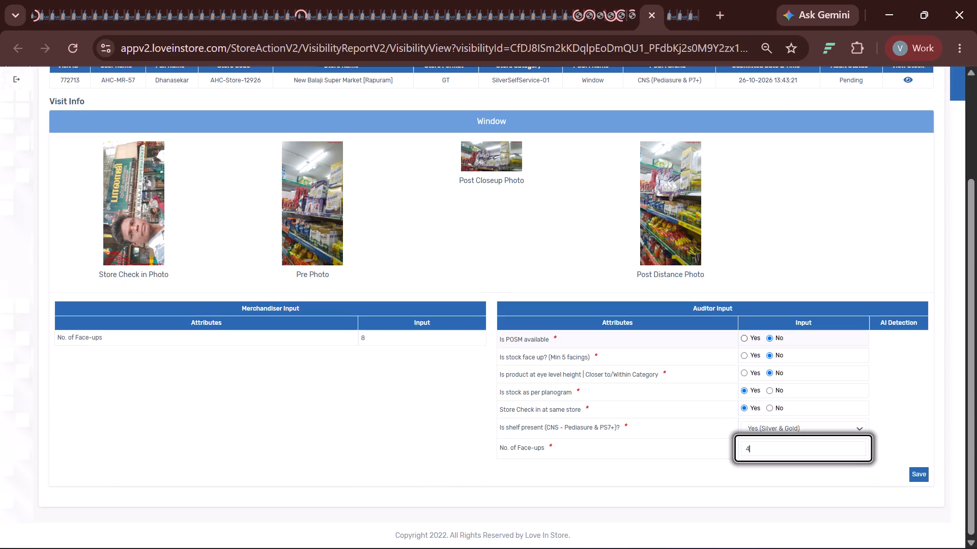
key("shift+Tab")
key("Tab")
key("2")
key("Tab")
key("space")
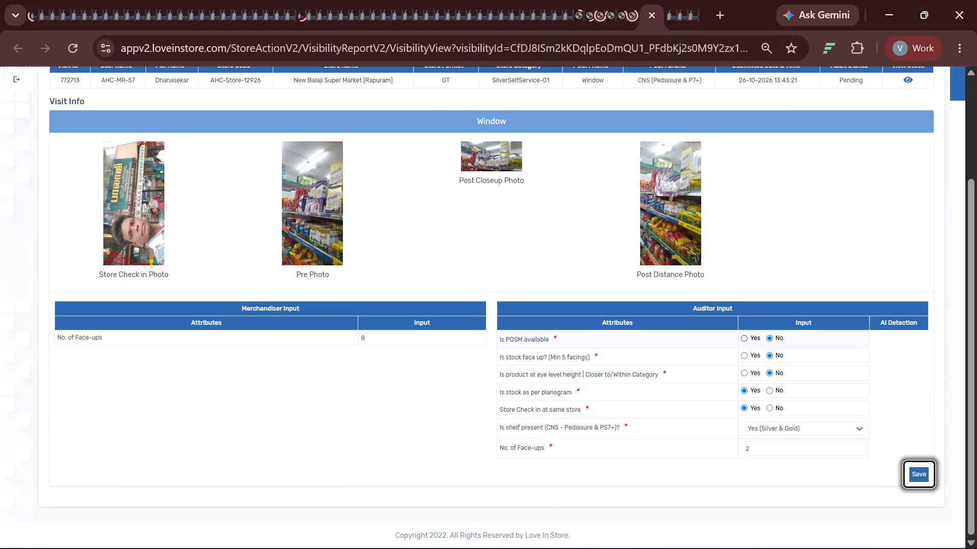
Save visit 772711's audit with all yes/no answers Yes, shelf Yes (Silver & Gold) and 5 face-ups.
key("ctrl+Tab")
scroll(742, 334, "down", 4)
left_click(742, 334)
key("Tab")
key("space")
key("Tab")
key("Tab")
key("space")
key("shift+Tab")
key("space")
key("Tab")
key("space")
key("Tab")
key("space")
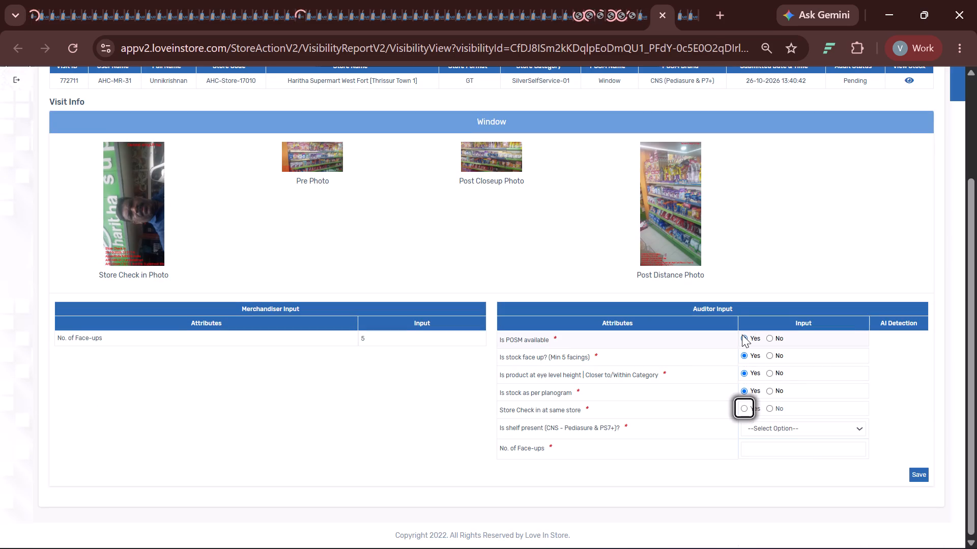
key("Tab")
key("Right")
key("Tab")
key("5")
key("Tab")
key("space")
Save visit 772710's audit with eye level No, other yes/no answers Yes, shelf Yes (Silver & Gold) and 5 face-ups.
key("ctrl+Tab")
scroll(742, 334, "down", 3)
left_click(742, 334)
key("Tab")
key("space")
key("Tab")
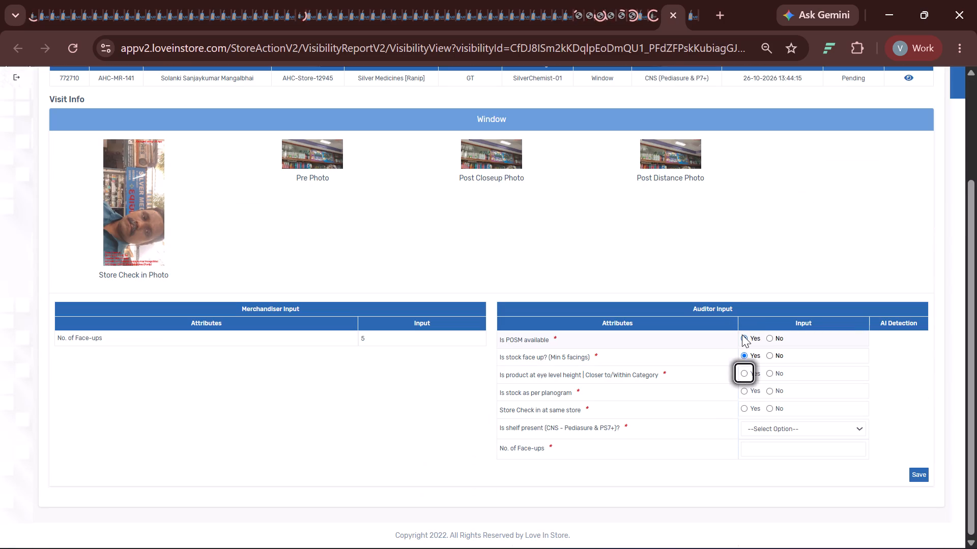
key("Right")
key("Tab")
key("space")
key("Tab")
key("space")
key("Tab")
key("Right")
key("Tab")
key("5")
key("Tab")
key("space")
Save visit 772708's audit with all yes/no answers Yes, shelf Yes (Silver & Gold) and 5 face-ups.
key("ctrl+Tab")
scroll(742, 334, "down", 2)
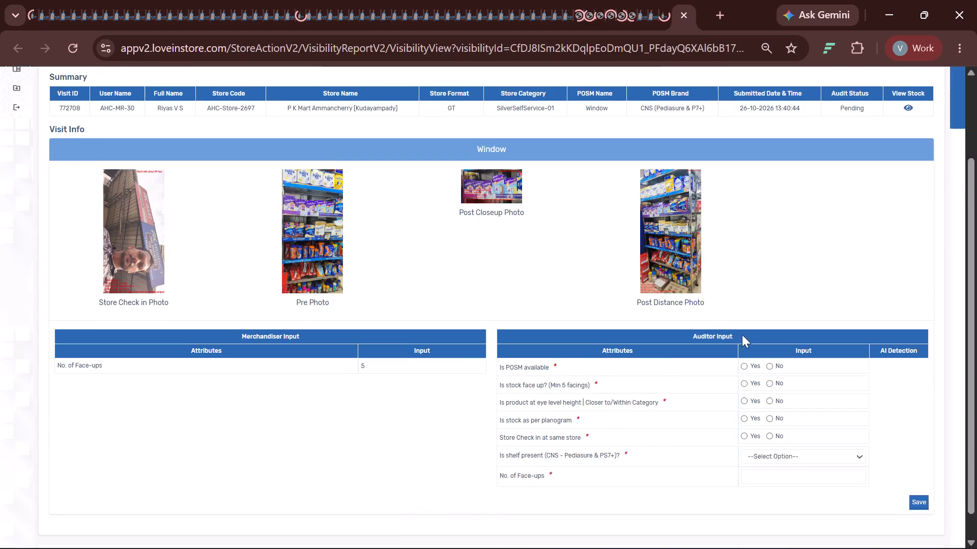
left_click(742, 334)
key("Tab")
key("space")
key("Tab")
key("Tab")
key("space")
key("Tab")
key("Tab")
key("shift+Tab")
key("shift+Tab")
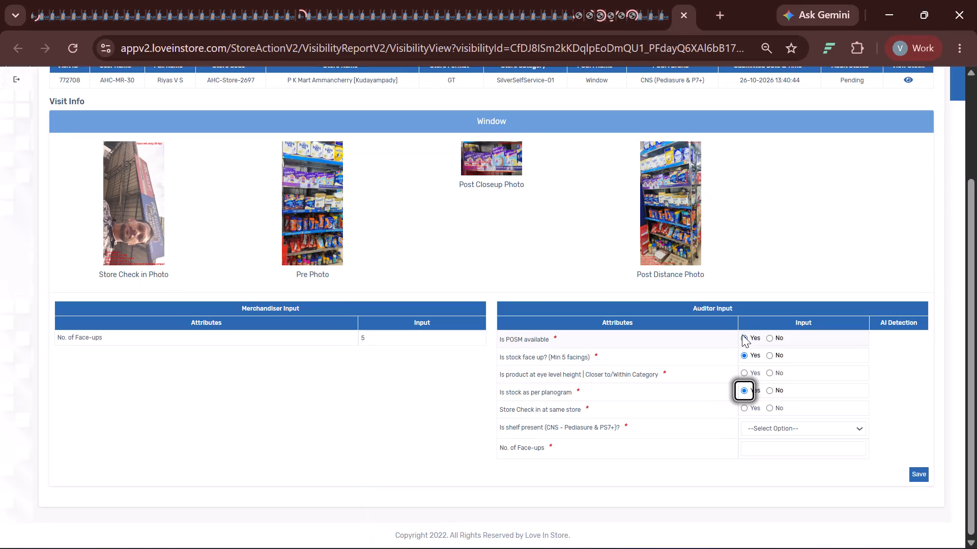
key("Tab")
key("space")
key("Tab")
key("space")
key("Tab")
key("space")
key("shift+Tab")
key("shift+Tab")
key("shift+Tab")
key("shift+Tab")
key("space")
key("Tab")
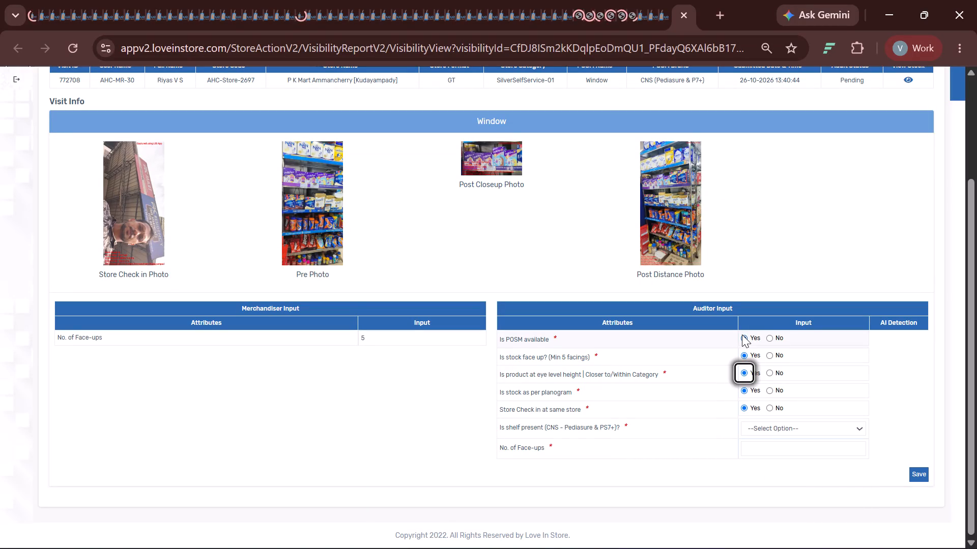
key("Tab")
key("Tab")
key("Right")
key("Tab")
key("6")
key("shift+Tab")
key("Tab")
key("5")
key("Tab")
key("space")
Save visit 772707's audit with eye level No, other yes/no answers Yes, shelf Yes (Silver & Gold) and 5 face-ups.
key("ctrl+Tab")
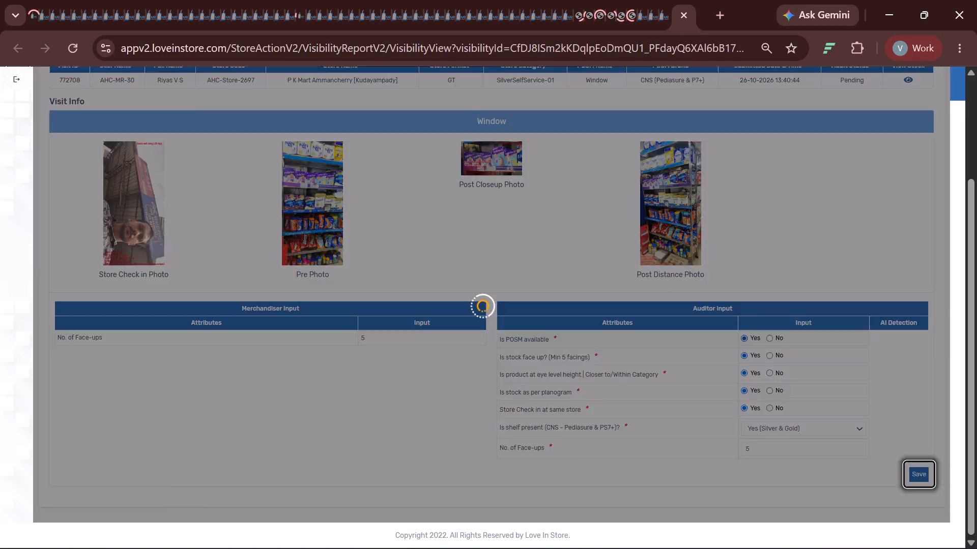
scroll(742, 334, "down", 5)
left_click(742, 334)
key("Tab")
key("space")
key("Tab")
key("Right")
key("Tab")
key("space")
key("Tab")
key("shift+Tab")
key("space")
key("Tab")
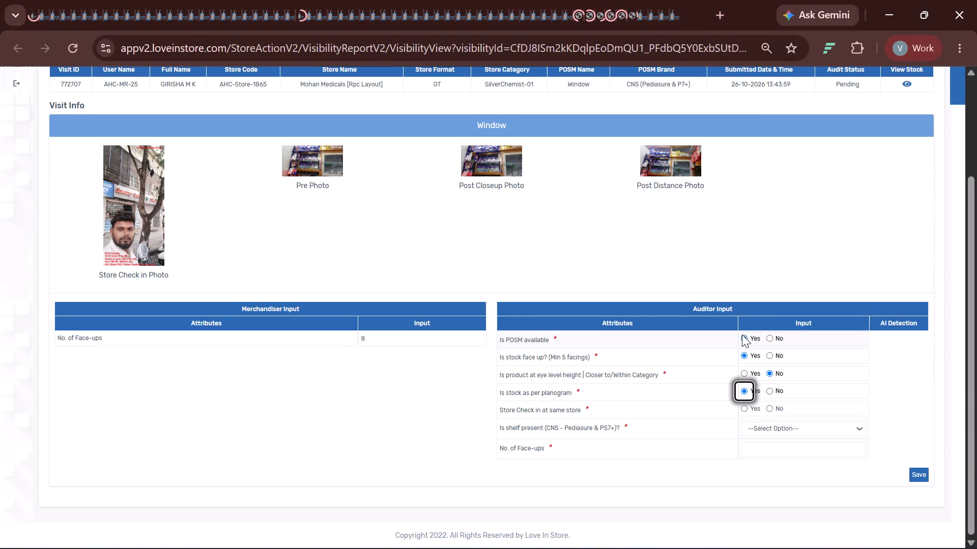
key("space")
key("Tab")
key("Right")
key("Tab")
key("5")
key("Tab")
key("space")
Save visit 772704's audit with eye level No, other yes/no answers Yes, shelf Yes (Silver & Gold) and 6 face-ups.
key("ctrl+Tab")
scroll(742, 334, "down", 3)
left_click(742, 334)
key("Tab")
key("space")
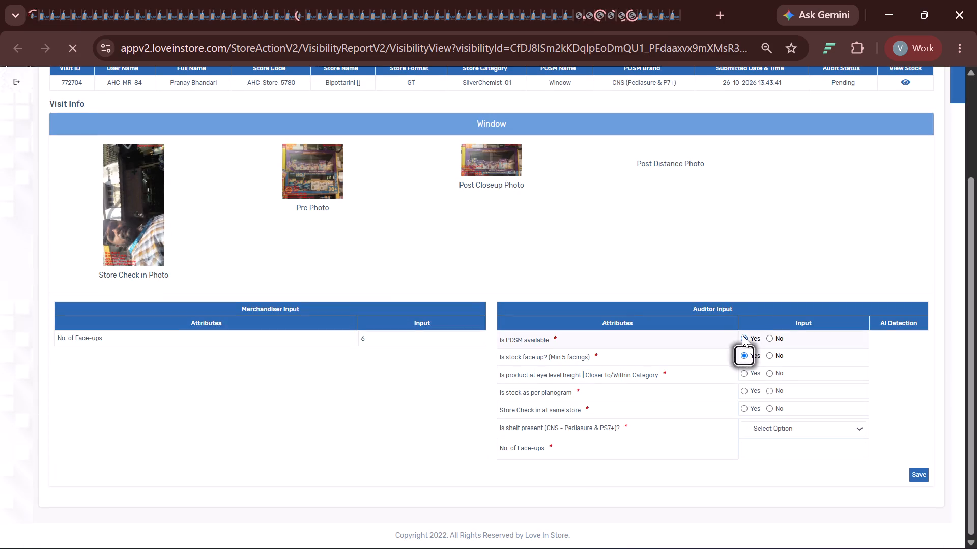
key("Tab")
key("Right")
key("Tab")
key("space")
key("Tab")
key("space")
key("Tab")
key("Right")
key("Tab")
key("6")
key("Tab")
key("space")
Save visit 772701's audit with eye level No, other yes/no answers Yes, shelf Yes (Silver & Gold) and 5 face-ups.
key("ctrl+Tab")
scroll(742, 334, "down", 4)
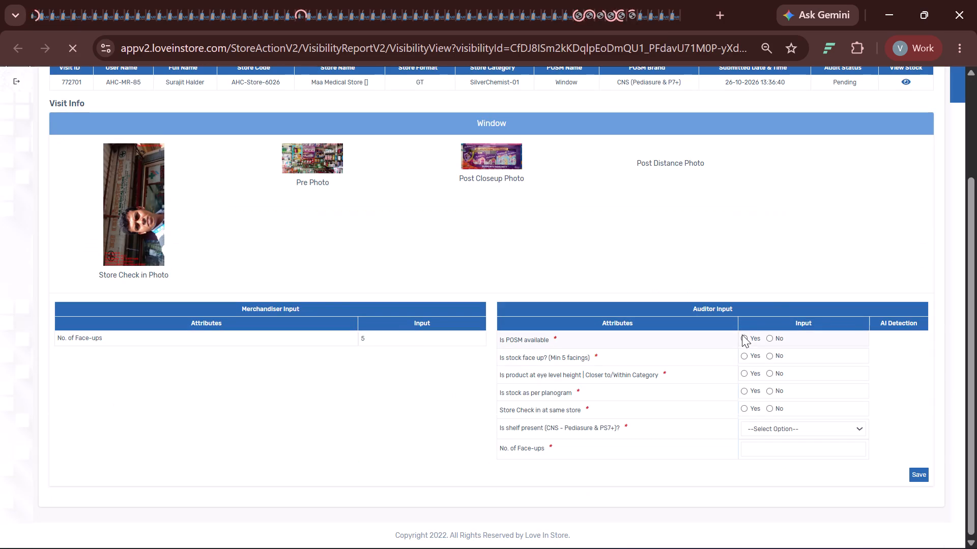
left_click(742, 334)
key("Tab")
key("space")
key("Tab")
key("Right")
key("Tab")
key("space")
key("Tab")
key("space")
key("Tab")
key("Right")
key("Tab")
key("5")
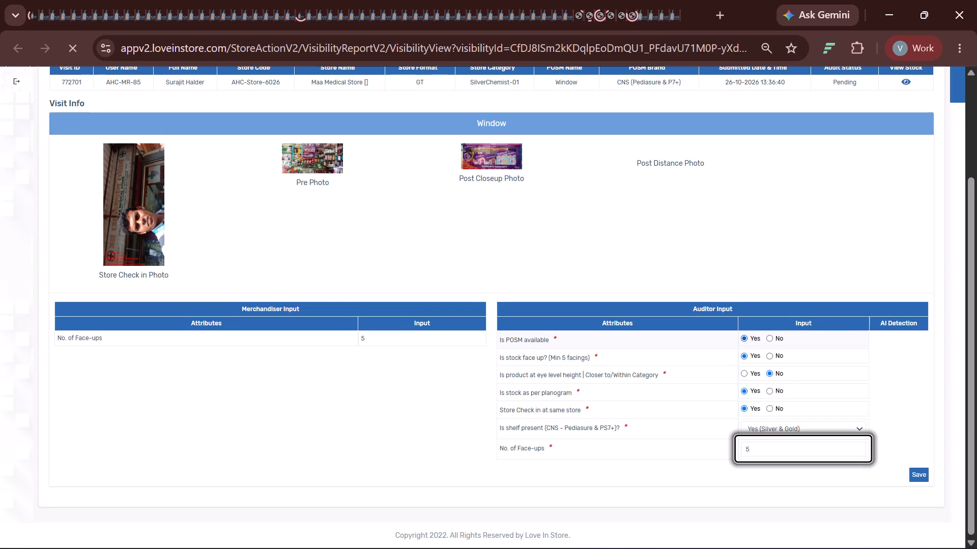
key("Tab")
key("space")
Save visit 772700's audit with stock face up and eye level No, other yes/no answers Yes, shelf Yes (Silver & Gold) and 3 face-ups.
key("ctrl+Tab")
scroll(742, 334, "down", 3)
left_click(742, 334)
key("Tab")
key("space")
key("Tab")
key("Right")
key("shift+Tab")
key("Right")
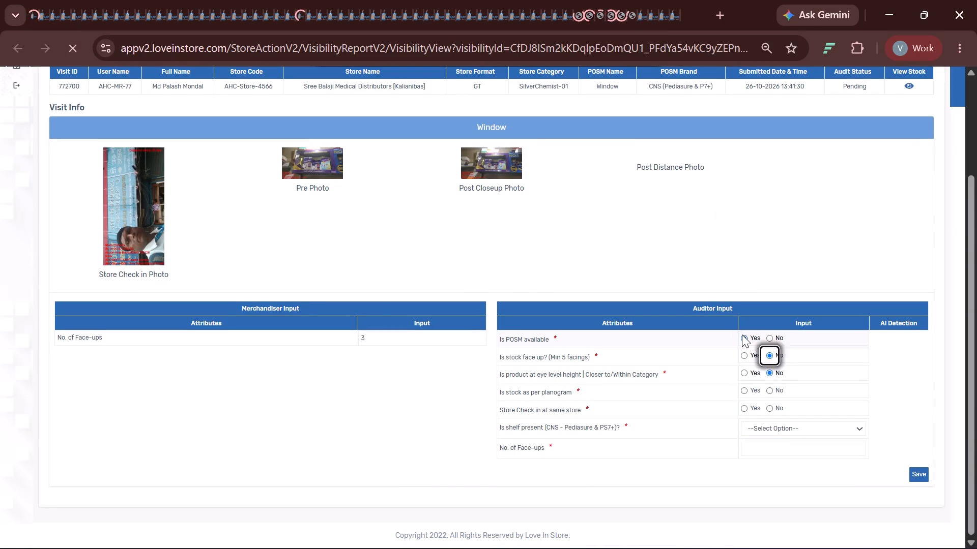
key("Tab")
key("space")
key("Tab")
key("space")
key("Tab")
key("space")
key("Tab")
key("Right")
key("Tab")
key("3")
key("Tab")
key("space")
Save visit 772697's audit with eye level No, other yes/no answers Yes, shelf Yes (Silver & Gold) and 5 face-ups.
key("ctrl+Tab")
scroll(742, 334, "down", 1)
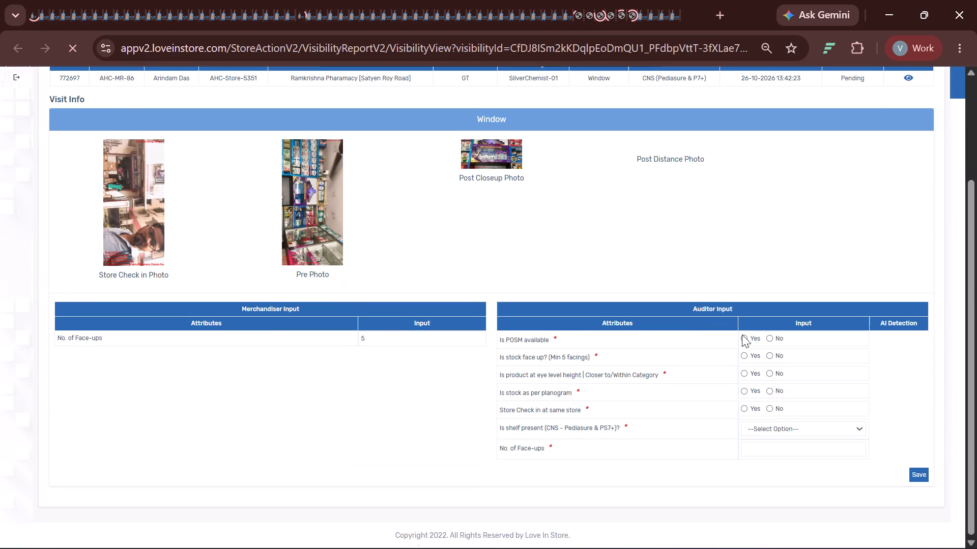
left_click(742, 334)
key("Tab")
key("space")
key("Tab")
key("Right")
key("Tab")
key("space")
key("Tab")
key("space")
key("Tab")
key("Right")
key("Tab")
key("5")
key("Tab")
key("space")
Save visit 772692's audit with all yes/no answers Yes, shelf Yes (Silver & Gold) and 5 face-ups.
key("ctrl+Tab")
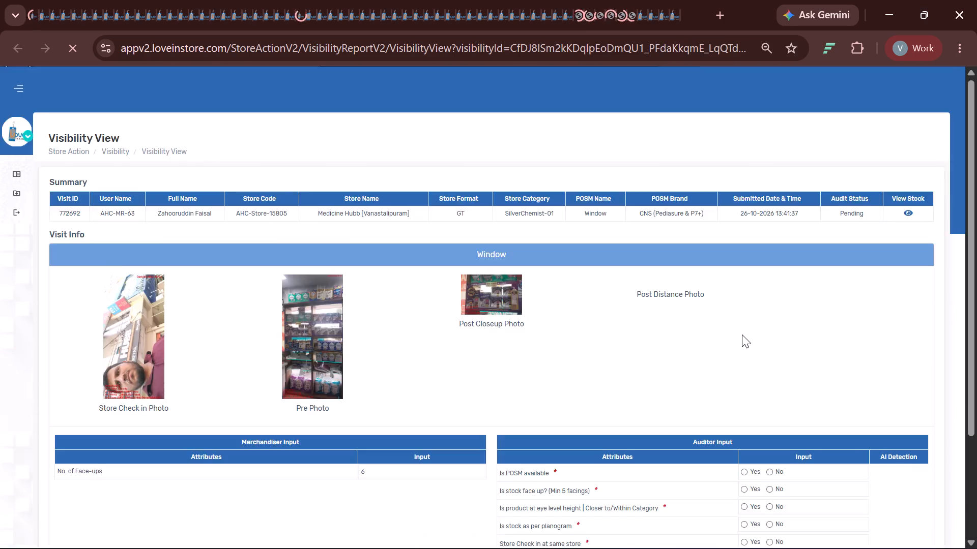
scroll(742, 334, "down", 3)
left_click(742, 334)
key("Tab")
key("space")
key("Tab")
key("Right")
key("Right")
key("Right")
key("Tab")
key("space")
key("Tab")
key("space")
key("shift+Tab")
key("shift+Tab")
key("Right")
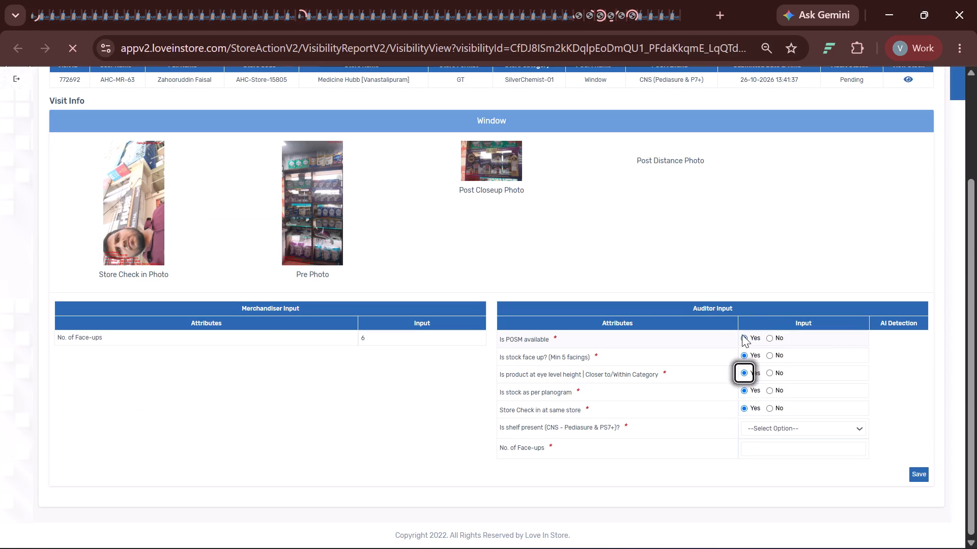
key("Tab")
key("space")
key("Tab")
key("space")
key("Tab")
key("Right")
key("Tab")
key("5")
key("Tab")
key("space")
Save visit 772691's audit with eye level and same-store check-in No, other yes/no answers Yes, shelf Yes (Silver & Gold) and 6 face-ups.
key("ctrl+Tab")
scroll(742, 334, "down", 2)
key("Tab")
key("space")
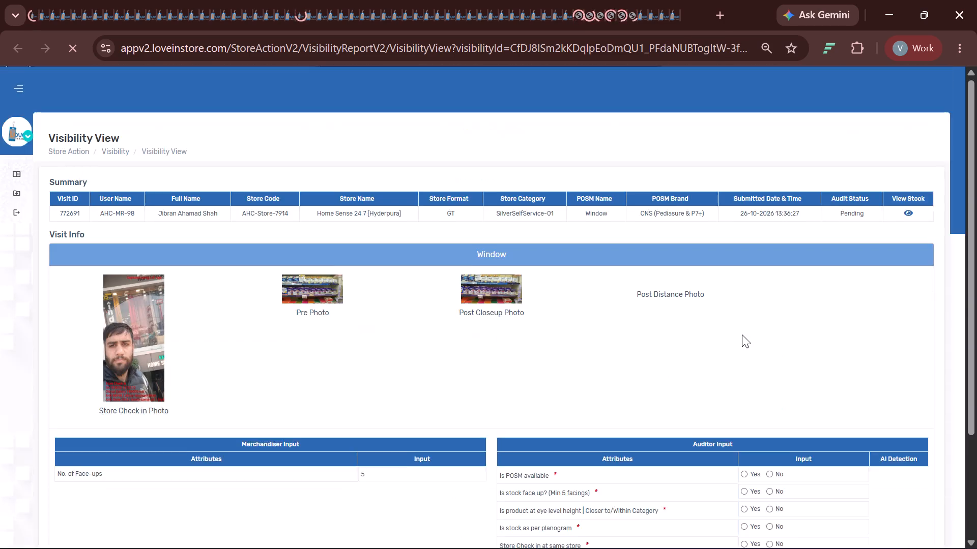
key("Tab")
key("Right")
scroll(742, 334, "down", 2)
double_click(742, 334)
key("Tab")
key("space")
key("Tab")
key("Right")
key("Tab")
key("space")
key("Tab")
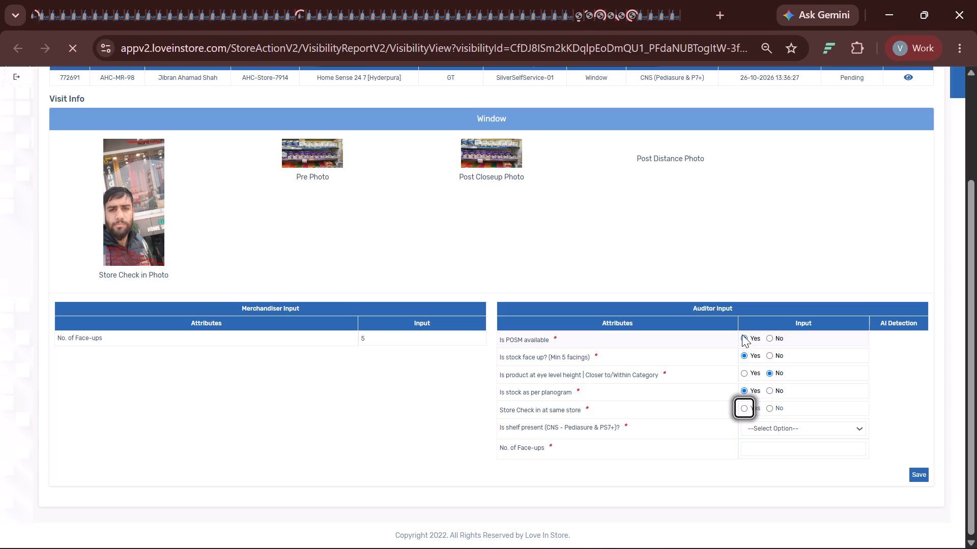
key("Right")
key("Tab")
key("Right")
key("Tab")
key("6")
key("Tab")
key("space")
Save visit 772690's audit with stock face up and eye level No, other yes/no answers Yes, shelf Yes (Silver & Gold) and 2 face-ups.
key("ctrl+Tab")
scroll(742, 334, "down", 4)
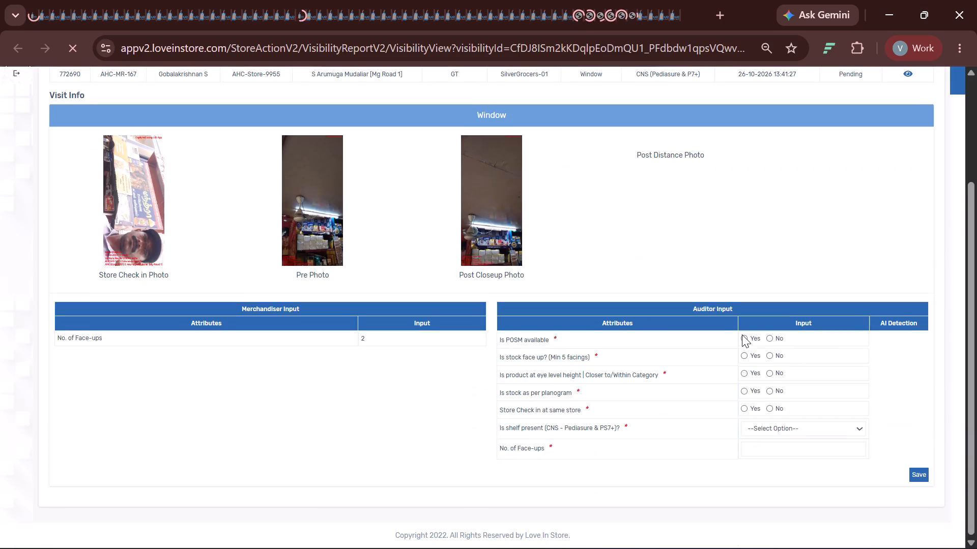
left_click(742, 334)
key("Tab")
key("space")
key("Tab")
key("Right")
key("shift+Tab")
key("Right")
key("Tab")
key("space")
key("Tab")
key("space")
key("Tab")
key("space")
key("Tab")
key("Right")
key("Tab")
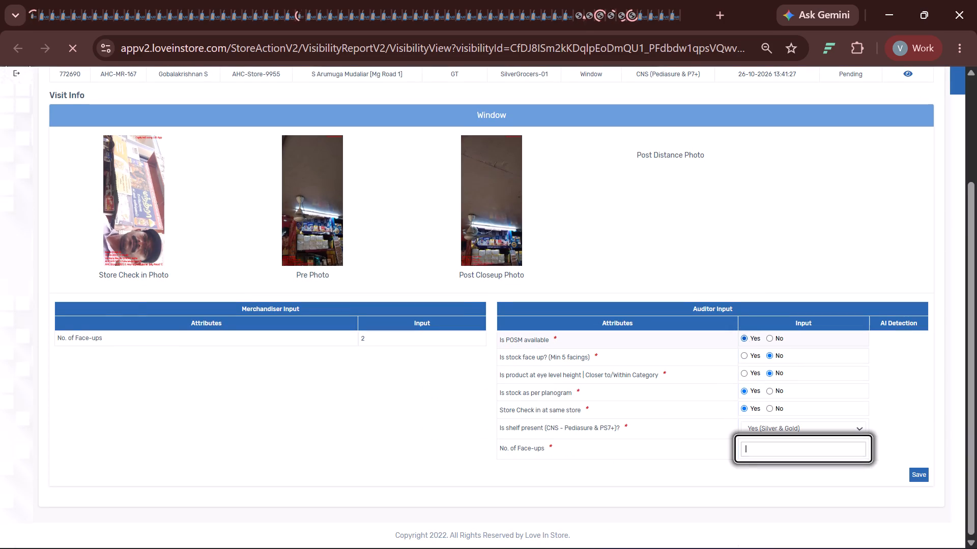
key("2")
key("Tab")
key("space")
Save visit 772688's audit with stock face up and eye level No, other yes/no answers Yes, shelf Yes (Silver & Gold) and 4 face-ups.
key("ctrl+Tab")
scroll(742, 334, "down", 4)
left_click(742, 334)
key("Tab")
key("Right")
key("Tab")
key("Right")
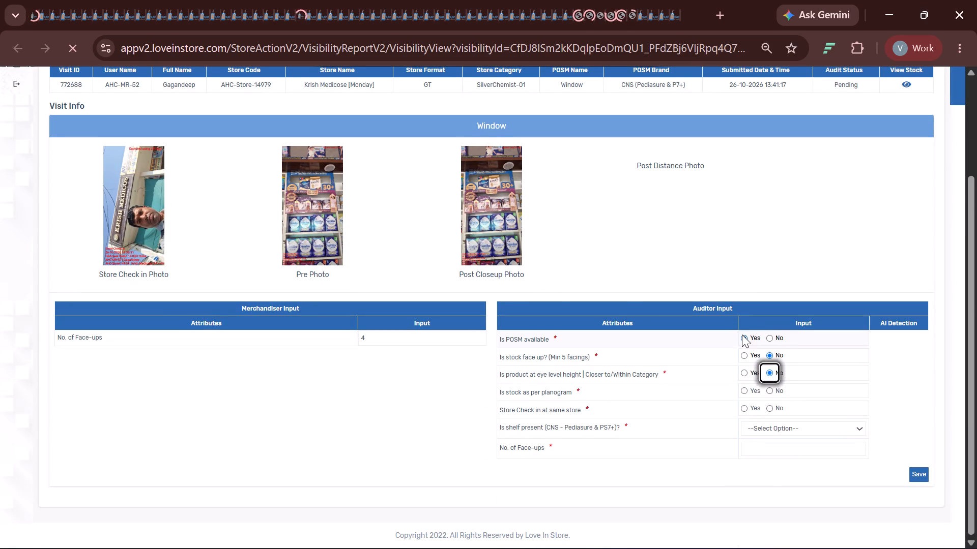
key("Tab")
key("space")
key("Tab")
key("space")
key("Tab")
key("Right")
key("Tab")
key("4")
key("Tab")
key("space")
Save visit 772685's audit with stock face up and eye level No, other yes/no answers Yes, shelf Yes (Silver & Gold) and 3 face-ups.
key("ctrl+Tab")
scroll(742, 334, "down", 3)
left_click(742, 334)
key("Tab")
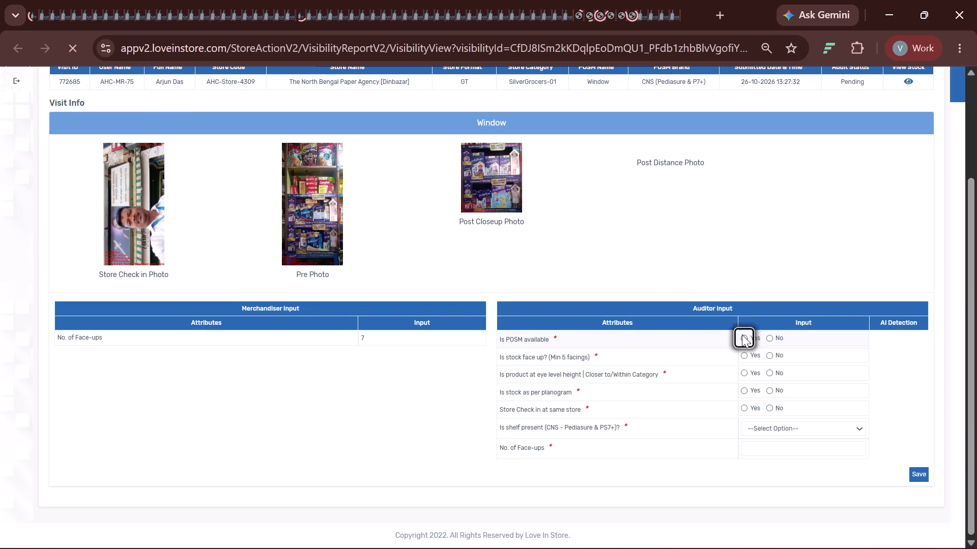
key("Right")
key("Tab")
key("Right")
key("Tab")
key("space")
key("Tab")
key("space")
key("Tab")
key("Right")
key("Tab")
key("4")
key("Tab")
key("shift+Tab")
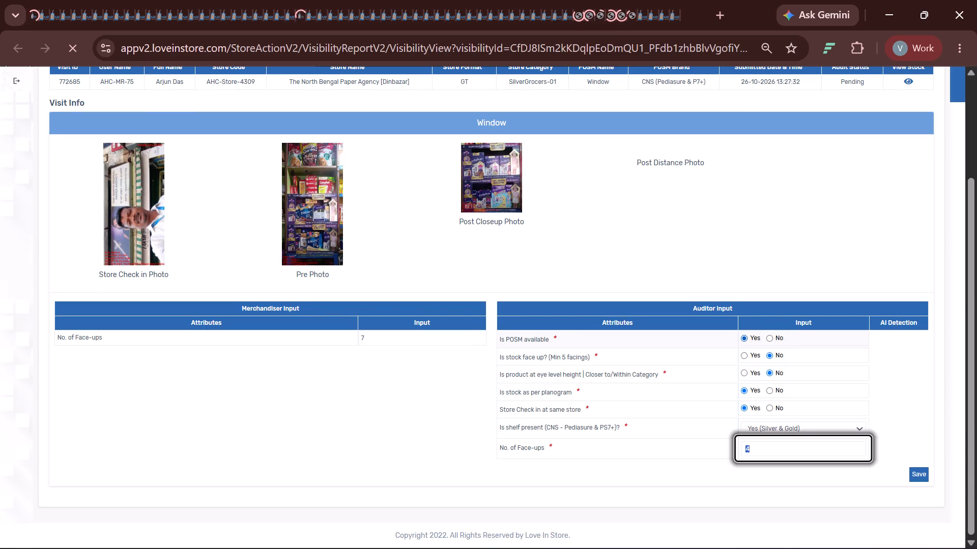
key("3")
key("Tab")
key("space")
Save visit 772683's audit with all yes/no answers Yes, shelf Yes (Silver & Gold) and 5 face-ups.
key("ctrl+Tab")
scroll(742, 334, "down", 3)
left_click(742, 334)
key("Tab")
key("space")
key("Tab")
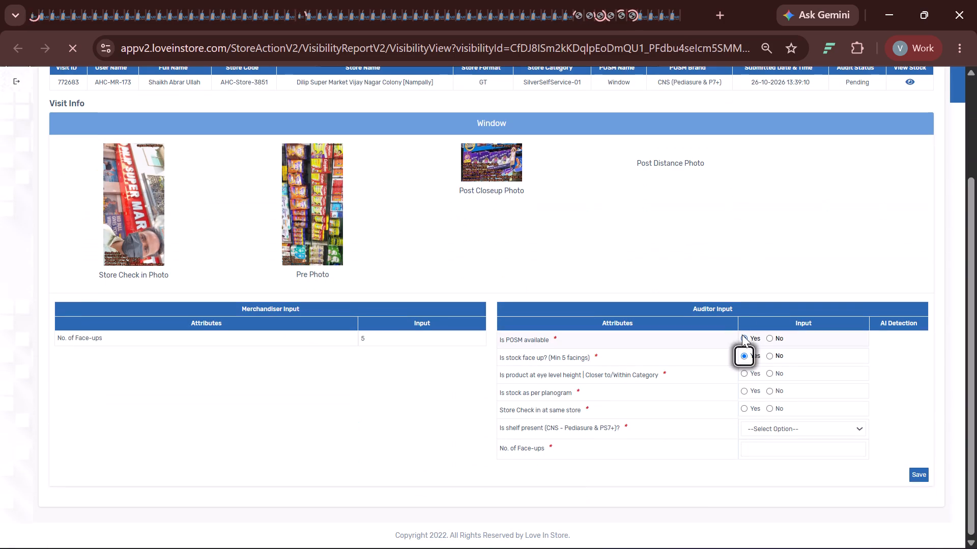
key("space")
key("Tab")
key("space")
key("Tab")
key("space")
key("Tab")
key("Right")
key("Tab")
key("5")
key("Tab")
key("space")
Save visit 772682's audit with eye level No, other yes/no answers Yes, shelf Yes (Silver & Gold) and 5 face-ups.
key("ctrl+Tab")
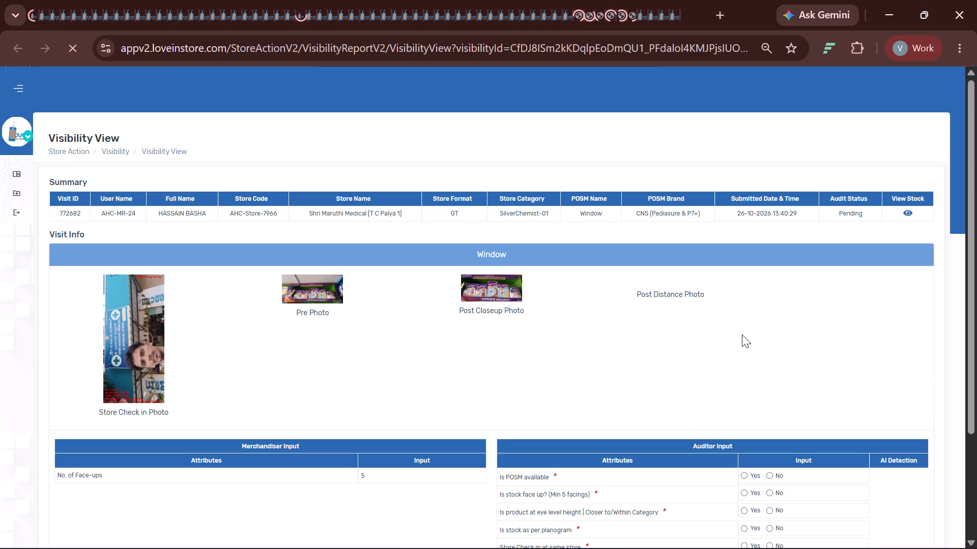
scroll(742, 334, "down", 3)
left_click(742, 334)
key("Tab")
key("space")
key("Tab")
key("Right")
key("Tab")
key("space")
key("Tab")
key("space")
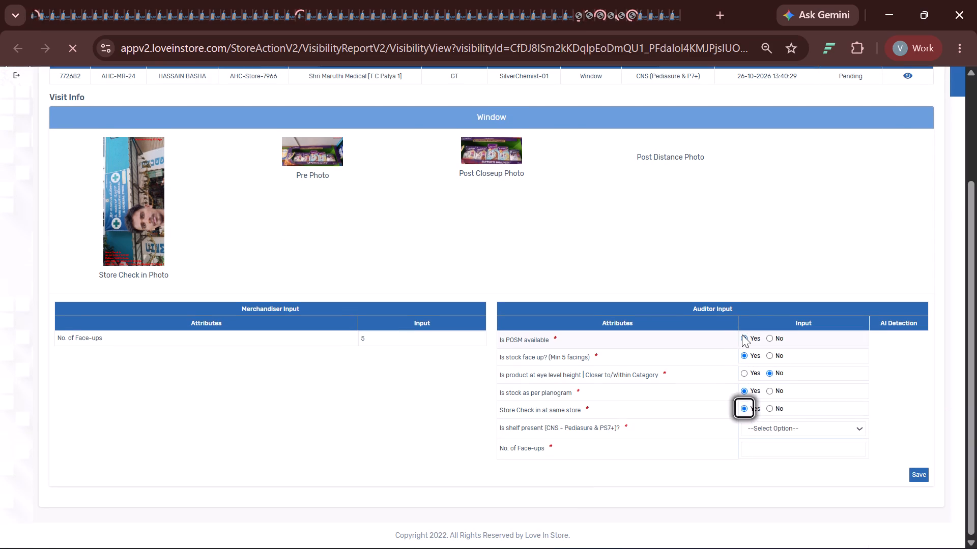
key("Tab")
key("Right")
key("Tab")
key("5")
key("Tab")
key("space")
Save visit 772679's audit with POSM, stock face up and eye level No, planogram and same-store check-in Yes, shelf Yes (Silver & Gold) and 4 face-ups.
key("ctrl+Tab")
scroll(742, 334, "down", 2)
left_click(742, 334)
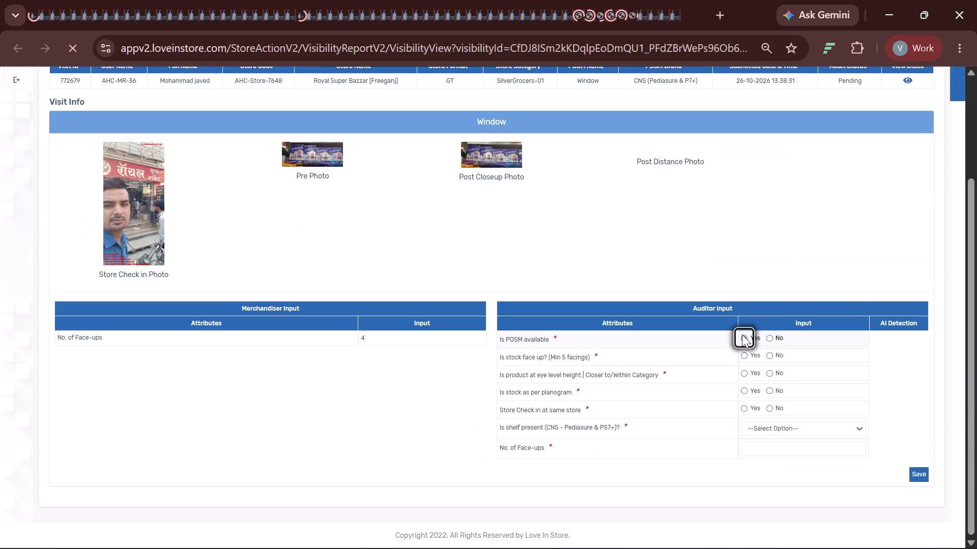
key("Right")
key("Tab")
key("Right")
key("Right")
key("Tab")
key("Right")
key("shift+Tab")
key("Right")
key("Tab")
key("space")
key("Tab")
key("space")
key("Tab")
key("space")
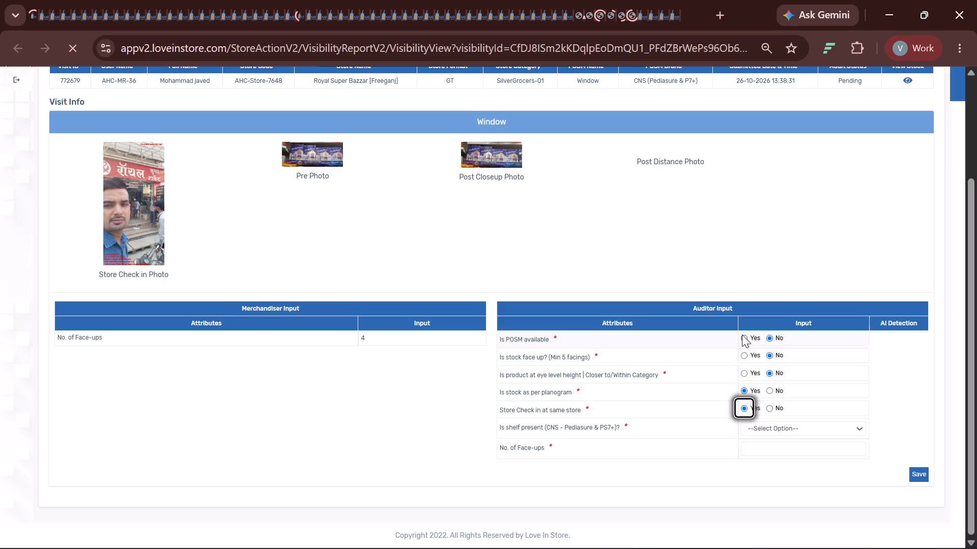
key("Tab")
key("Right")
key("Tab")
key("4")
key("Tab")
key("space")
Save visit 772677's audit with eye level No, other yes/no answers Yes, shelf Yes (Silver & Gold) and 5 face-ups.
key("ctrl+Tab")
scroll(742, 334, "down", 2)
left_click(742, 334)
key("Tab")
key("space")
key("Tab")
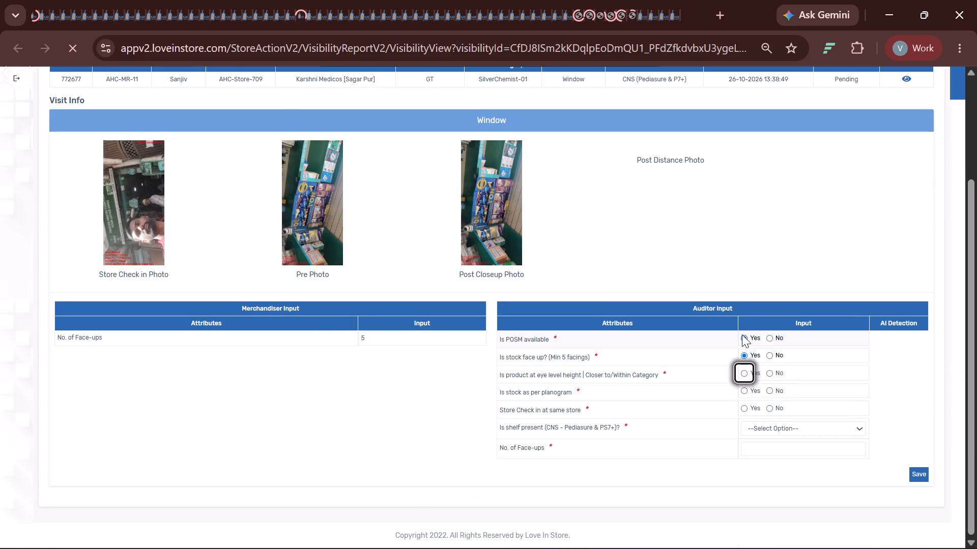
key("Right")
key("Tab")
key("shift+Tab")
key("shift+Tab")
key("Tab")
key("space")
key("Tab")
key("space")
key("Tab")
key("space")
key("Tab")
key("Right")
key("Tab")
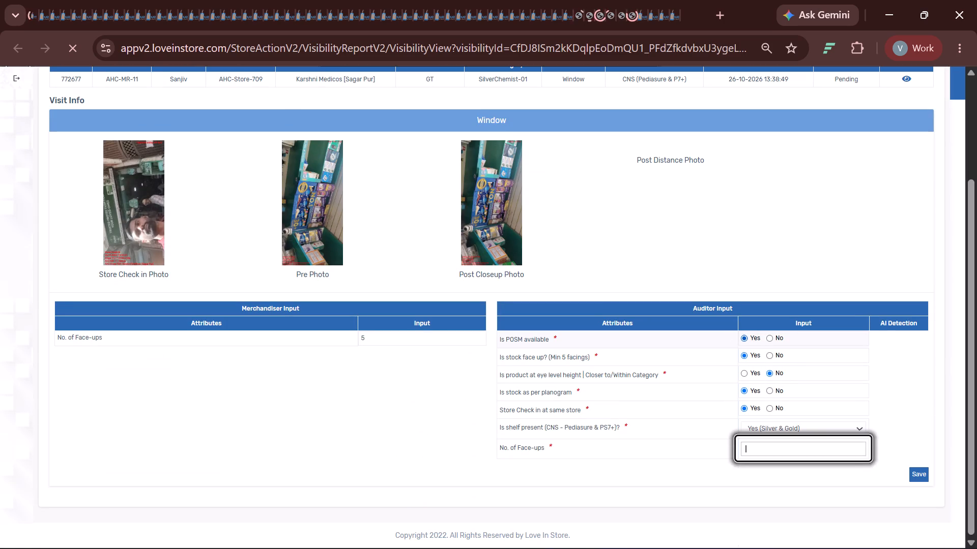
key("6")
key("Tab")
key("shift+Tab")
key("5")
key("Tab")
key("space")
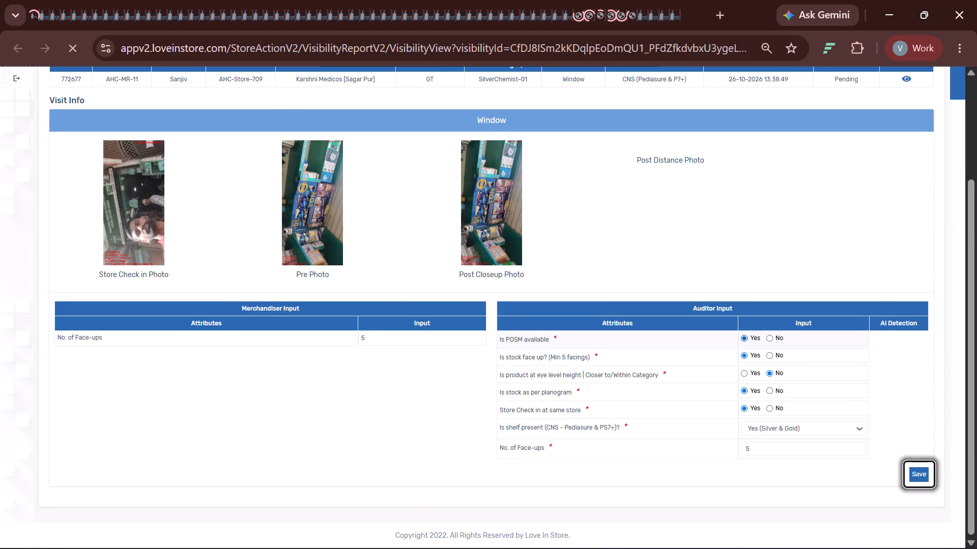
Save visit 772675's audit with all yes/no answers Yes, shelf Yes (Silver & Gold) and 8 face-ups.
key("ctrl+Tab")
scroll(742, 334, "down", 4)
left_click(742, 334)
key("Tab")
key("space")
key("Tab")
key("space")
key("Tab")
key("space")
key("Tab")
key("space")
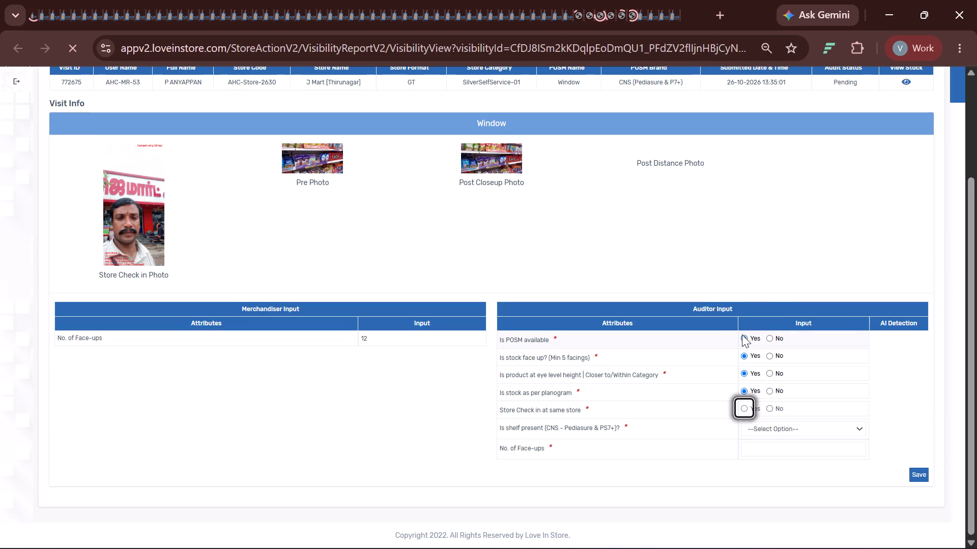
key("Tab")
key("Right")
key("Tab")
key("8")
key("Tab")
key("space")
Save visit 772674's audit with eye level No, other yes/no answers Yes, shelf Yes (Silver & Gold) and 8 face-ups.
key("ctrl+Tab")
scroll(742, 334, "down", 1)
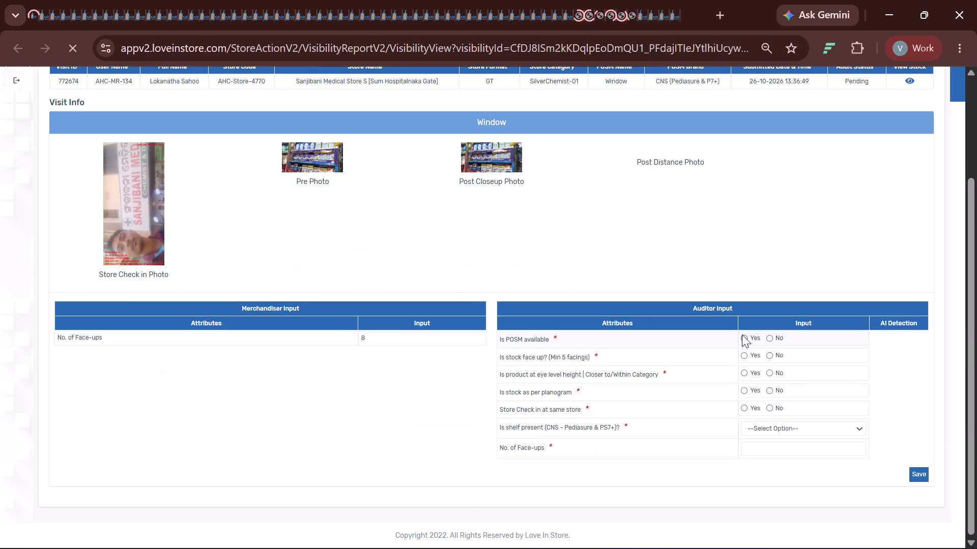
left_click(742, 334)
key("Tab")
key("space")
key("Tab")
key("Right")
key("Tab")
key("space")
key("Tab")
key("Tab")
key("Right")
key("shift+Tab")
key("space")
key("Tab")
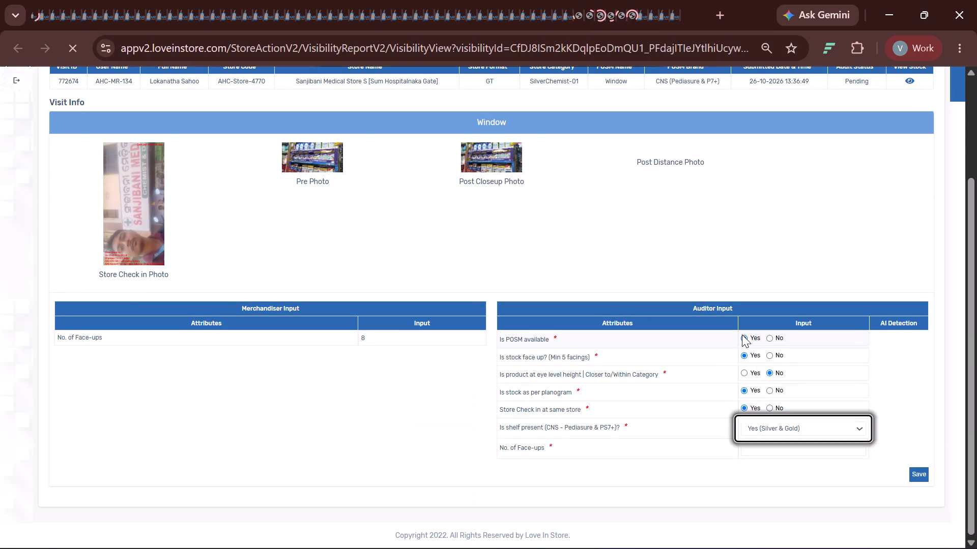
key("Tab")
key("8")
key("Tab")
key("space")
Save visit 772673's audit with eye level No, other yes/no answers Yes, shelf Yes (Silver & Gold) and 8 face-ups.
key("ctrl+Tab")
scroll(742, 334, "down", 3)
left_click(742, 334)
key("Tab")
key("space")
key("Tab")
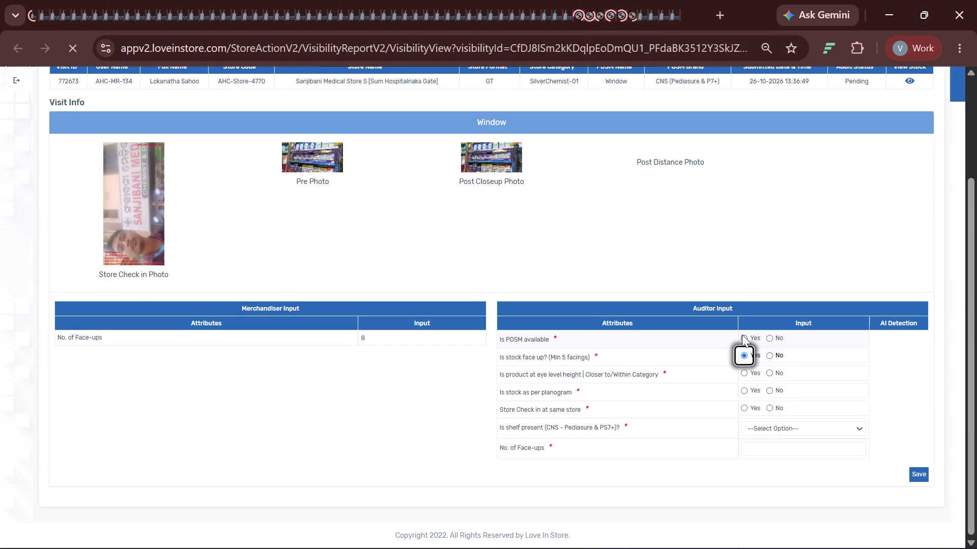
key("Right")
key("Tab")
key("space")
key("Tab")
key("space")
key("Tab")
key("Right")
key("Tab")
key("8")
key("Tab")
key("space")
Save visit 772669's audit with stock face up and eye level No, other yes/no answers Yes, shelf Yes (Silver & Gold) and 3 face-ups.
key("ctrl+Tab")
scroll(742, 334, "down", 2)
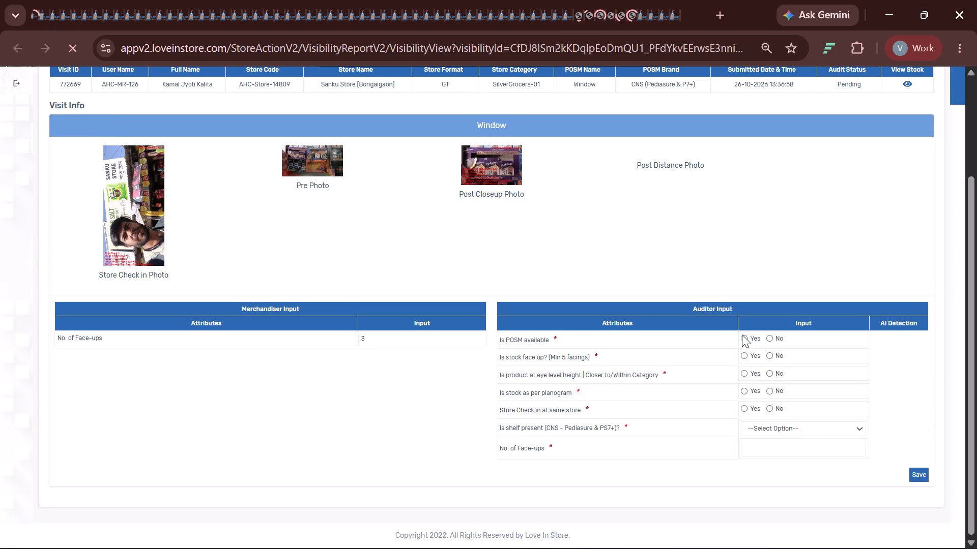
left_click(742, 334)
key("Tab")
key("Right")
key("Tab")
key("Right")
key("Tab")
key("space")
key("Tab")
key("space")
key("Tab")
key("Right")
key("Tab")
key("3")
key("Tab")
key("space")
Save visit 772667's audit with eye level No, other yes/no answers Yes, shelf Yes (Silver & Gold) and 5 face-ups.
key("ctrl+Tab")
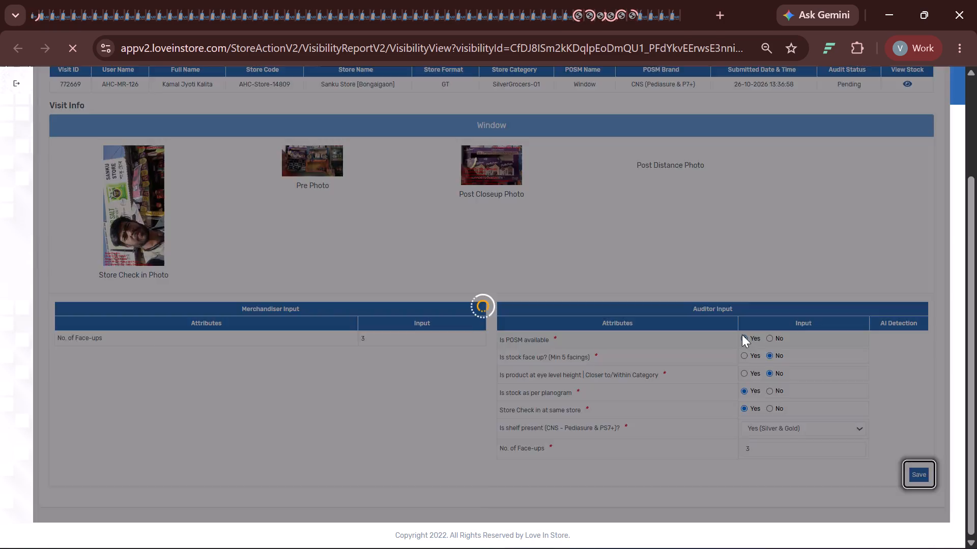
scroll(742, 334, "down", 3)
left_click(742, 334)
key("Tab")
key("space")
key("Tab")
key("Right")
key("Tab")
key("space")
key("Tab")
key("space")
key("Tab")
key("Right")
key("Tab")
key("5")
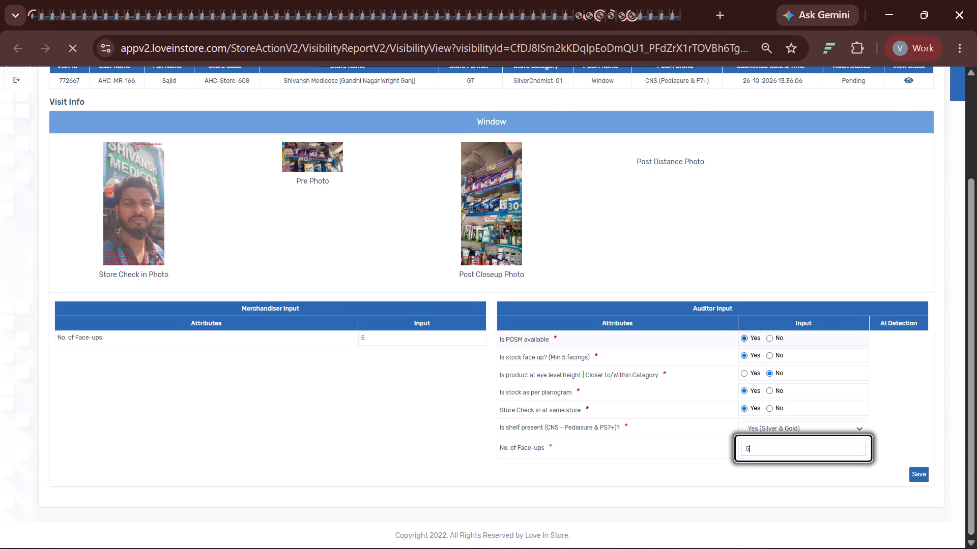
key("Tab")
key("space")
Save visit 772666's audit with eye level No, other yes/no answers Yes, shelf Yes (Silver & Gold) and 5 face-ups.
key("ctrl+Tab")
scroll(742, 334, "down", 3)
left_click(742, 334)
key("Tab")
key("space")
key("Tab")
key("Right")
key("Tab")
key("space")
key("Tab")
key("space")
key("Tab")
key("Right")
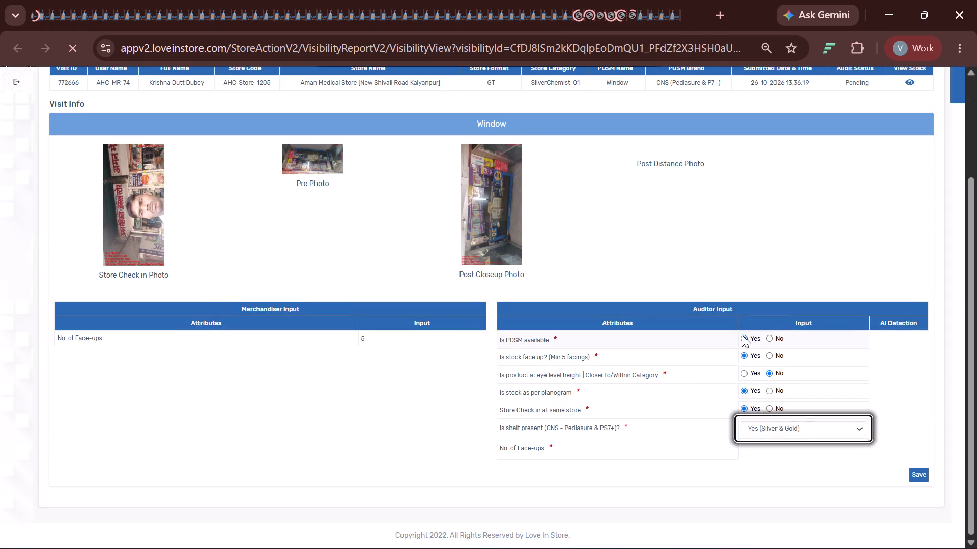
key("Tab")
key("5")
key("Tab")
key("space")
Save visit 772664's audit with stock face up and eye level No, other yes/no answers Yes, shelf Yes (Silver & Gold) and 4 face-ups.
key("ctrl+Tab")
scroll(742, 334, "down", 3)
key("Tab")
key("space")
key("Tab")
key("Right")
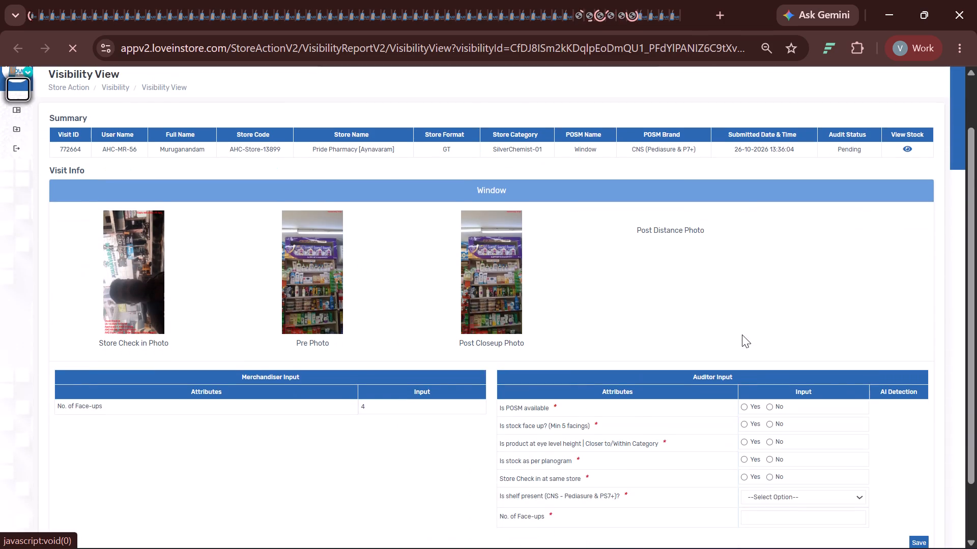
scroll(742, 334, "down", 2)
left_click(742, 334)
key("Tab")
key("Right")
key("Tab")
key("Right")
key("Tab")
key("space")
key("Tab")
key("space")
key("Tab")
key("Right")
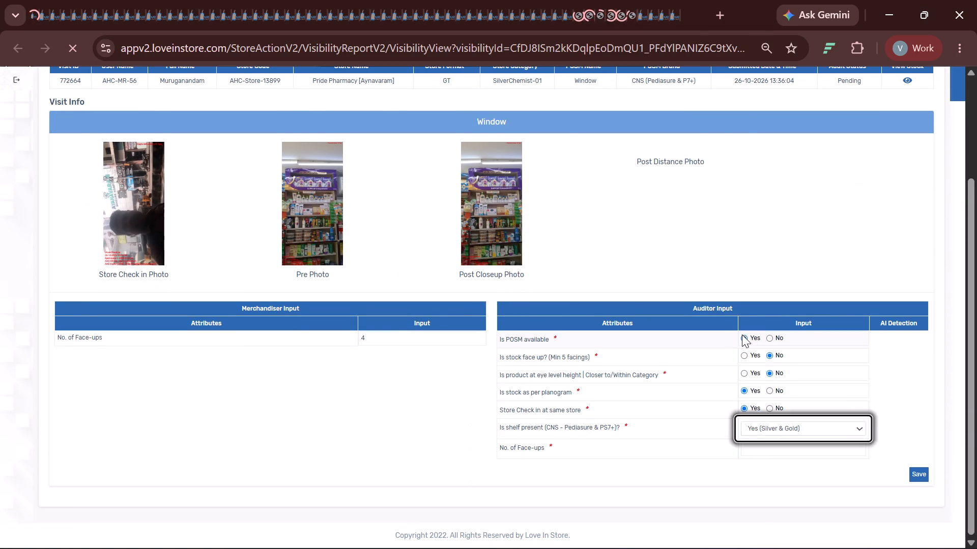
key("Tab")
key("4")
key("Tab")
key("space")
Save visit 772661's audit with stock face up and eye level No, other yes/no answers Yes, shelf Yes (Silver & Gold) and 1 face-up.
key("ctrl+Tab")
scroll(742, 334, "down", 3)
double_click(743, 340)
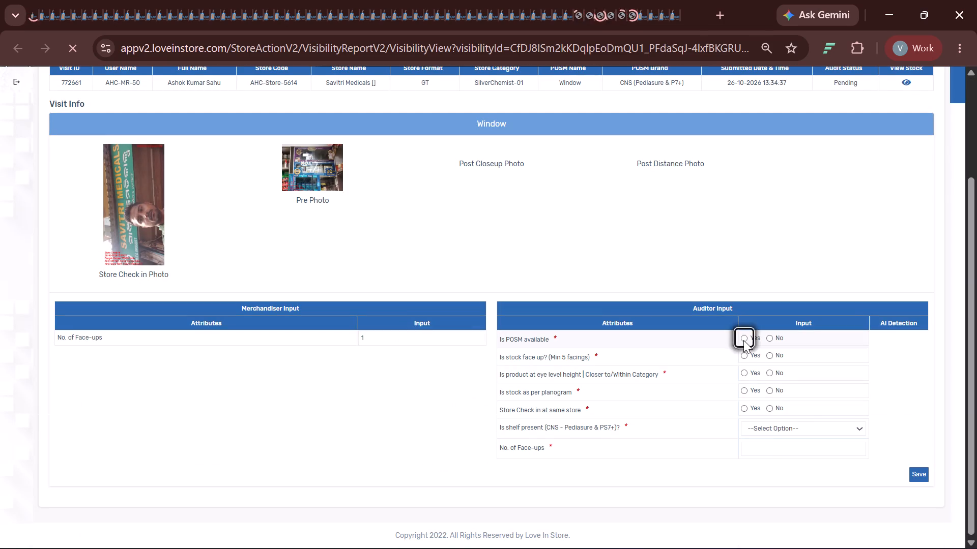
key("Tab")
key("Right")
key("Tab")
key("Right")
key("Tab")
key("space")
key("Tab")
key("space")
key("Tab")
key("Right")
key("Tab")
key("1")
key("Tab")
key("space")
Save visit 772660's audit with eye level No, other yes/no answers Yes, shelf Yes (Silver & Gold) and 5 face-ups.
key("ctrl+Tab")
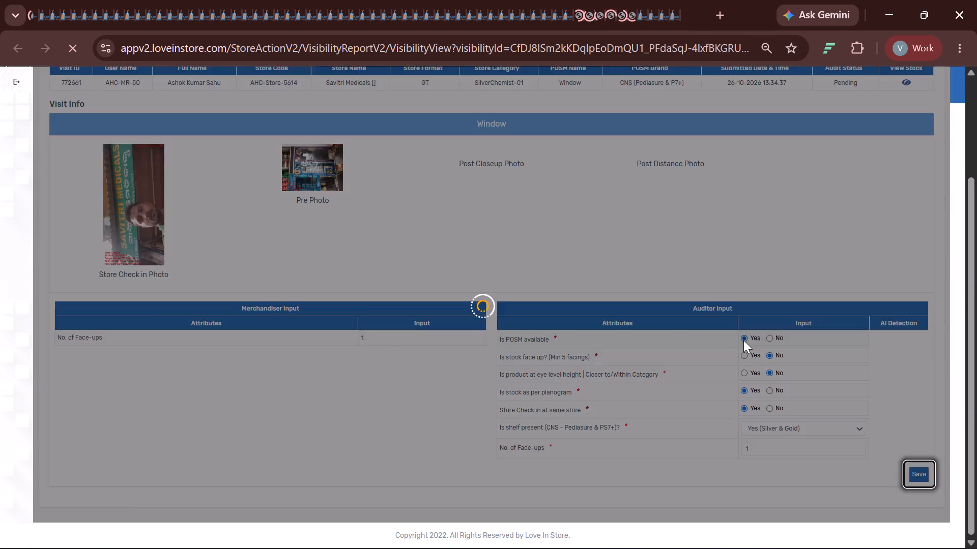
scroll(743, 340, "down", 3)
left_click(743, 340)
key("Tab")
key("space")
key("Tab")
key("Right")
key("Tab")
key("space")
key("Tab")
key("space")
key("Tab")
key("Right")
key("Tab")
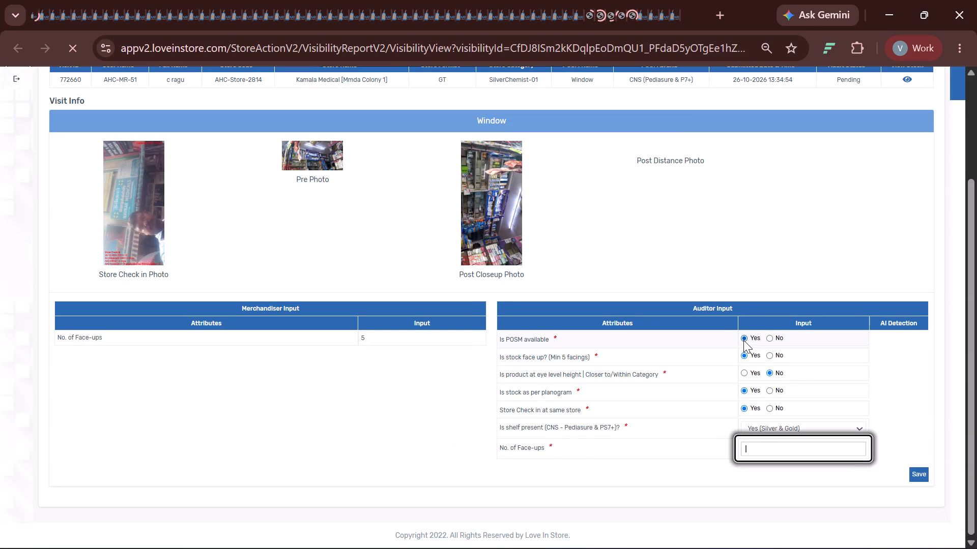
key("5")
key("Tab")
key("space")
Save visit 772658's audit with eye level No, other yes/no answers Yes, shelf Yes (Silver & Gold) and 5 face-ups.
key("ctrl+Tab")
scroll(743, 340, "down", 4)
key("Tab")
key("space")
key("Tab")
key("Right")
scroll(743, 340, "down", 2)
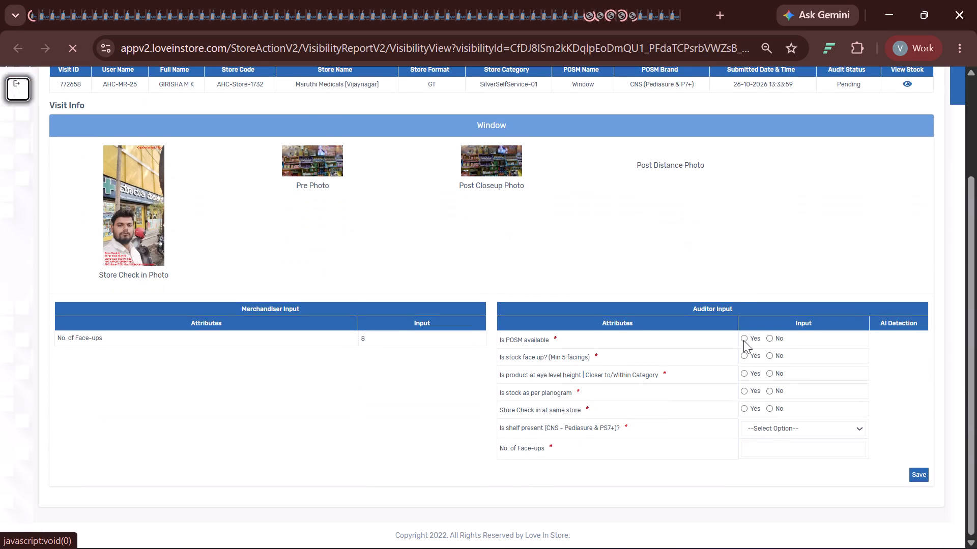
left_click(743, 340)
key("Tab")
key("space")
key("Tab")
key("Right")
key("Tab")
key("space")
key("Tab")
key("space")
key("Tab")
key("Right")
key("Tab")
key("5")
key("Tab")
key("space")
key("ctrl+Tab")
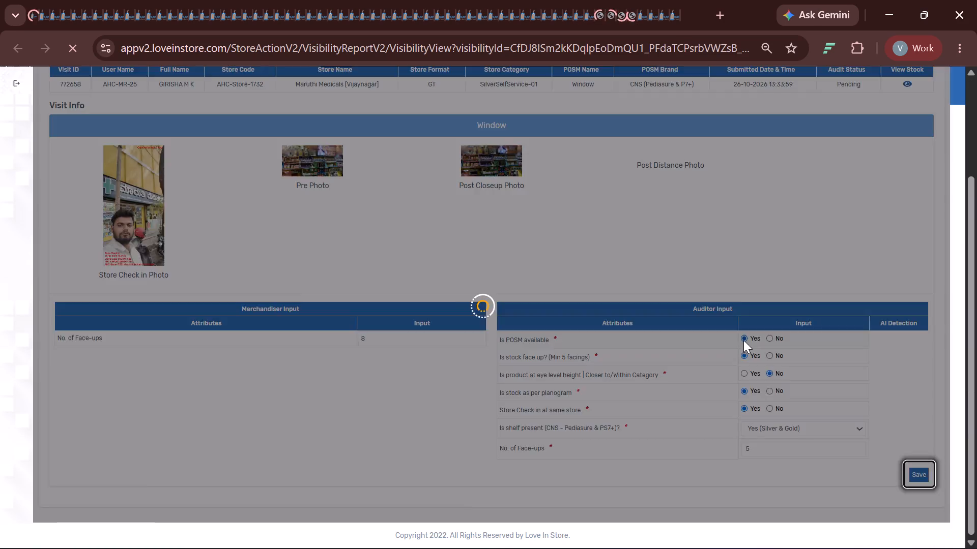
Save visit 772656's audit with eye level No, other yes/no answers Yes, shelf Yes (Silver & Gold) and 5 face-ups.
scroll(743, 340, "down", 3)
left_click(743, 340)
key("Tab")
key("space")
key("Tab")
key("Right")
key("Tab")
key("space")
key("Tab")
key("space")
key("Tab")
key("Right")
key("Tab")
key("5")
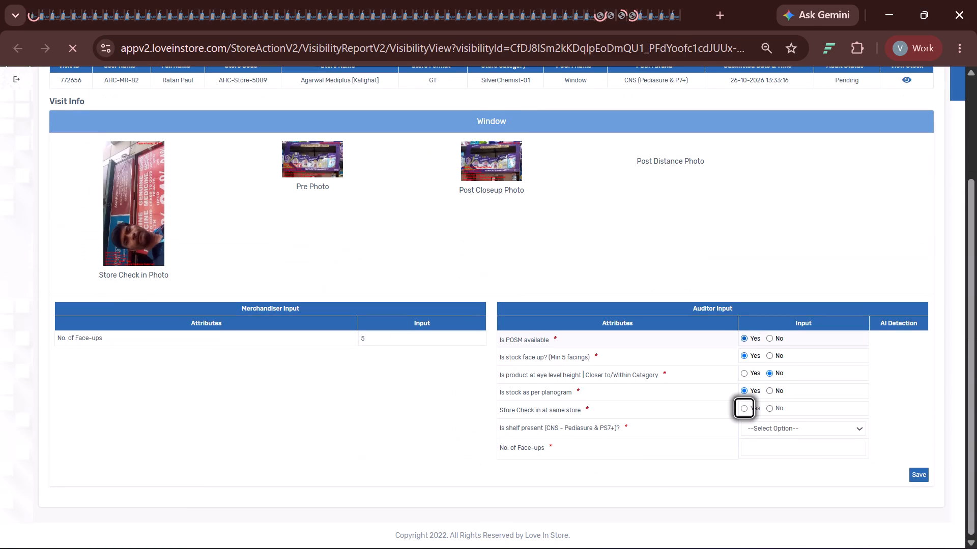
key("Tab")
key("space")
Save visit 772654's audit with stock face up No, other yes/no answers Yes, shelf Yes (Silver & Gold) and 2 face-ups.
key("ctrl+Tab")
scroll(743, 340, "down", 2)
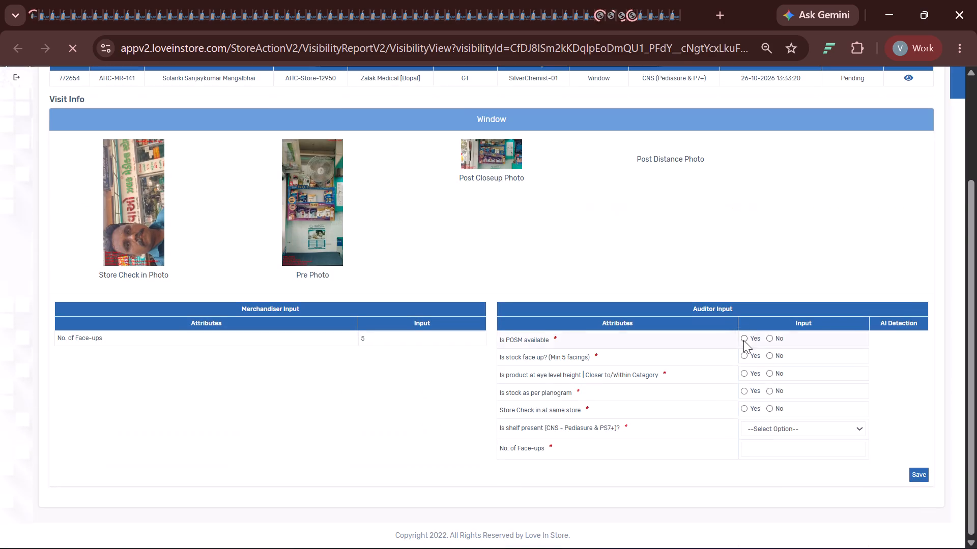
left_click(743, 340)
key("Tab")
key("space")
key("Tab")
key("Right")
key("shift+Tab")
key("Right")
key("Tab")
key("Right")
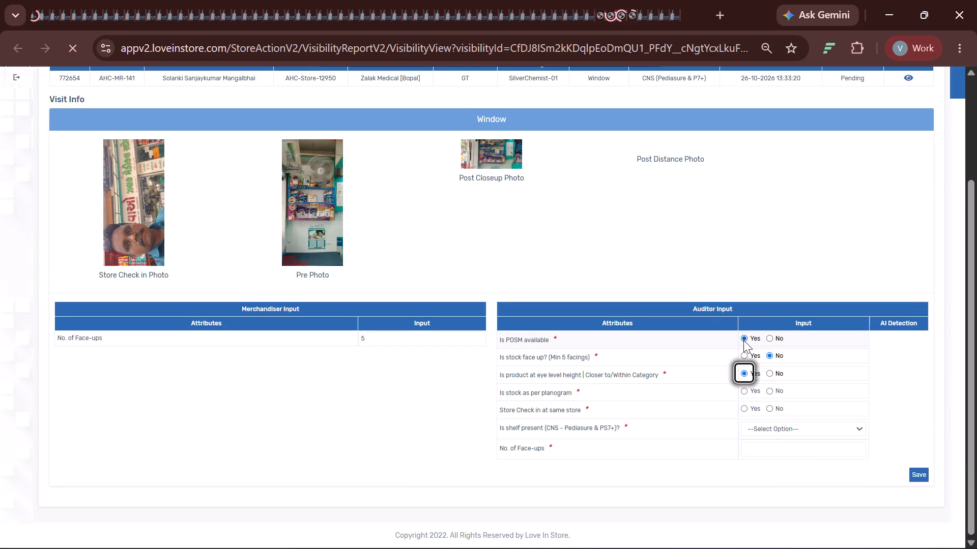
key("Tab")
key("space")
key("Tab")
key("space")
key("Tab")
key("Right")
key("Tab")
key("3")
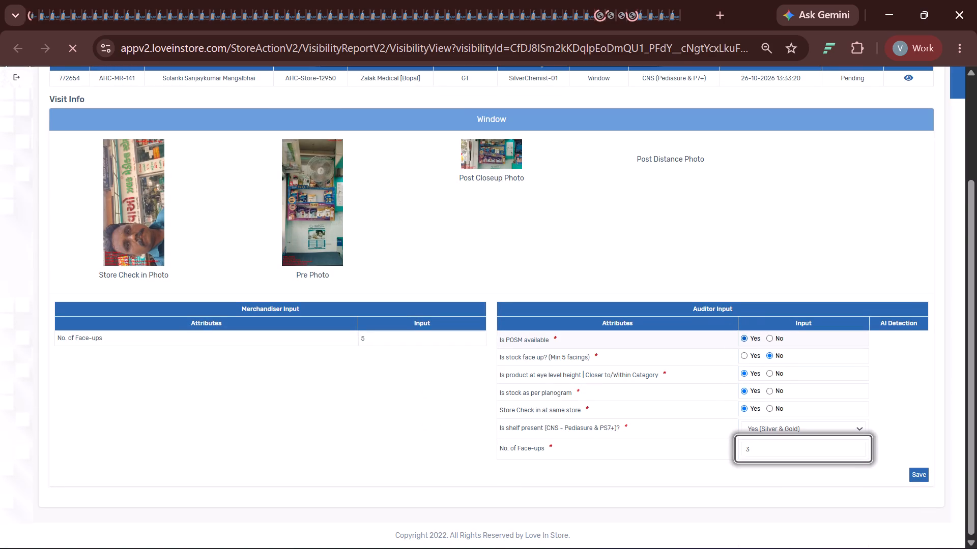
key("BackSpace")
key("BackSpace")
key("2")
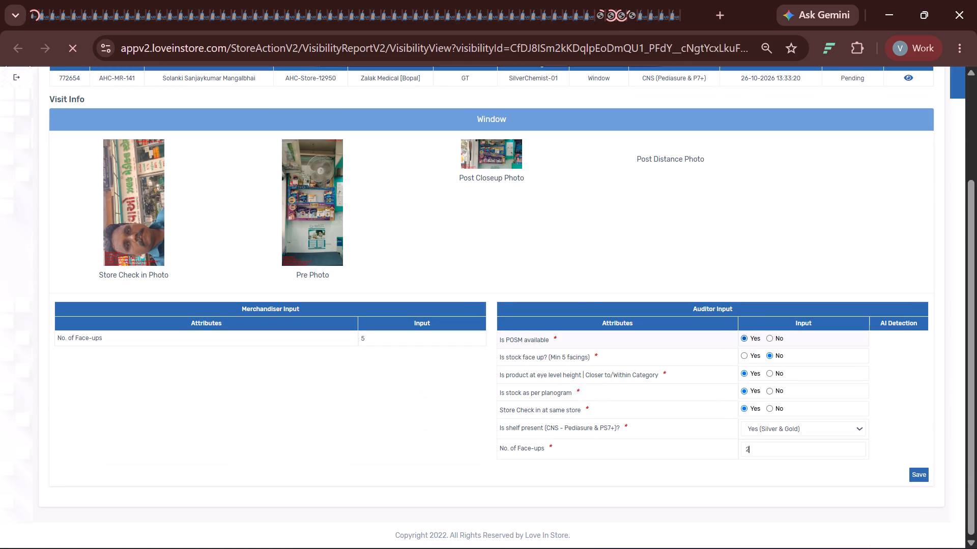
key("Tab")
key("space")
Save visit 772649's audit with stock face up No, POSM, planogram and store check-in Yes, shelf Yes (Silver & Gold) and 3 face-ups.
key("ctrl+Tab")
scroll(743, 340, "down", 3)
left_click(743, 340)
key("Tab")
key("Right")
key("Tab")
key("Tab")
key("shift+Tab")
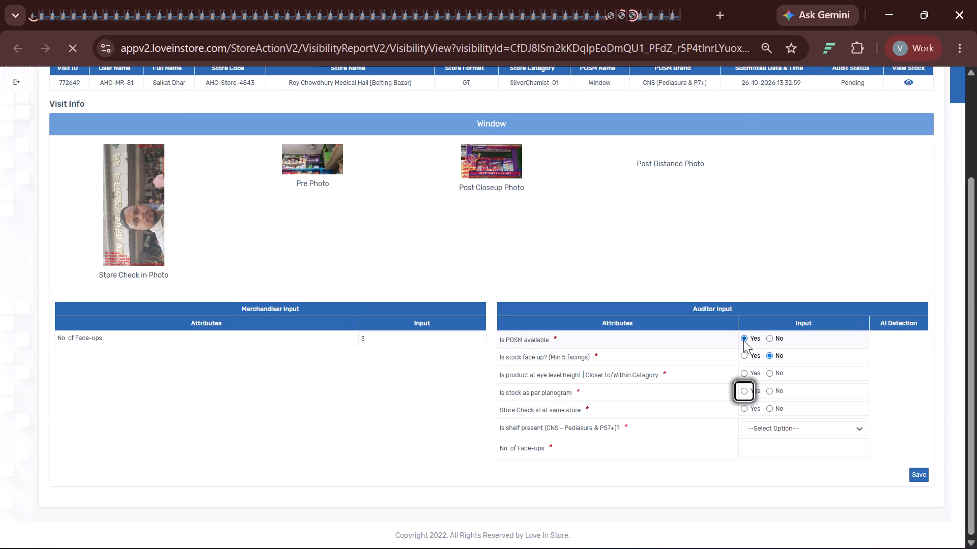
key("Right")
key("Tab")
key("space")
key("Tab")
key("space")
key("Tab")
key("Right")
key("Tab")
key("3")
key("Tab")
key("space")
Save visit 772648's audit with eye level No, other yes/no answers Yes, shelf Yes (Silver & Gold) and 5 face-ups.
key("ctrl+Tab")
scroll(743, 340, "down", 3)
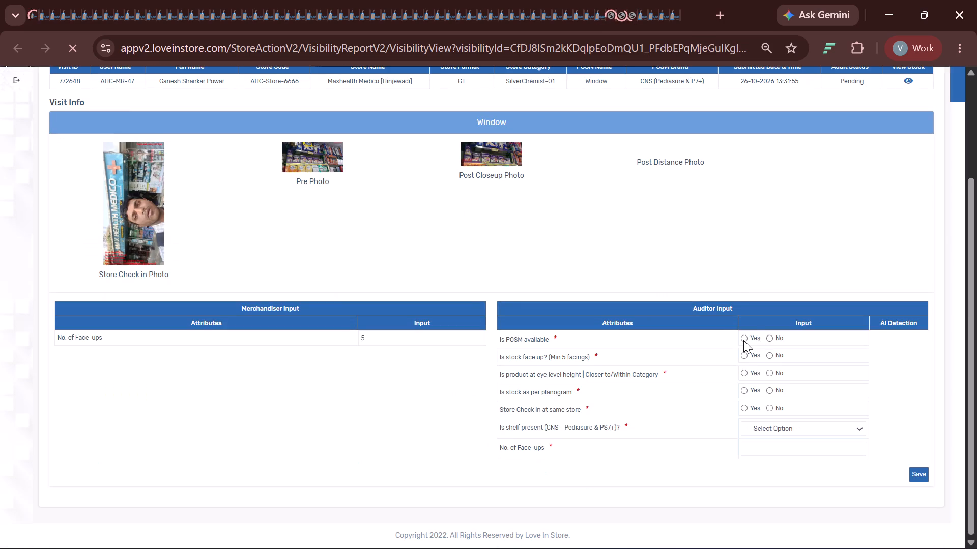
left_click(743, 340)
key("Tab")
key("space")
key("Tab")
key("Right")
key("Tab")
key("space")
key("Tab")
key("space")
key("Tab")
key("Right")
key("Tab")
key("5")
key("Tab")
key("space")
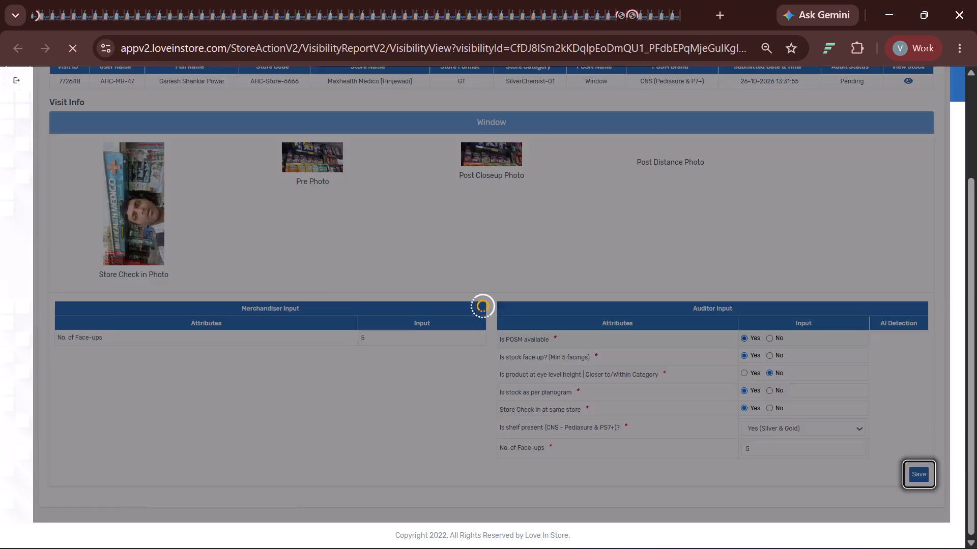
Save visit 772645's audit with eye level No, other yes/no answers Yes, shelf Yes (Silver & Gold) and 5 face-ups.
key("ctrl+Tab")
scroll(743, 340, "down", 3)
left_click(743, 340)
key("Tab")
key("space")
key("Tab")
key("Right")
key("Tab")
key("space")
key("Tab")
key("space")
key("Tab")
key("Right")
key("Tab")
key("5")
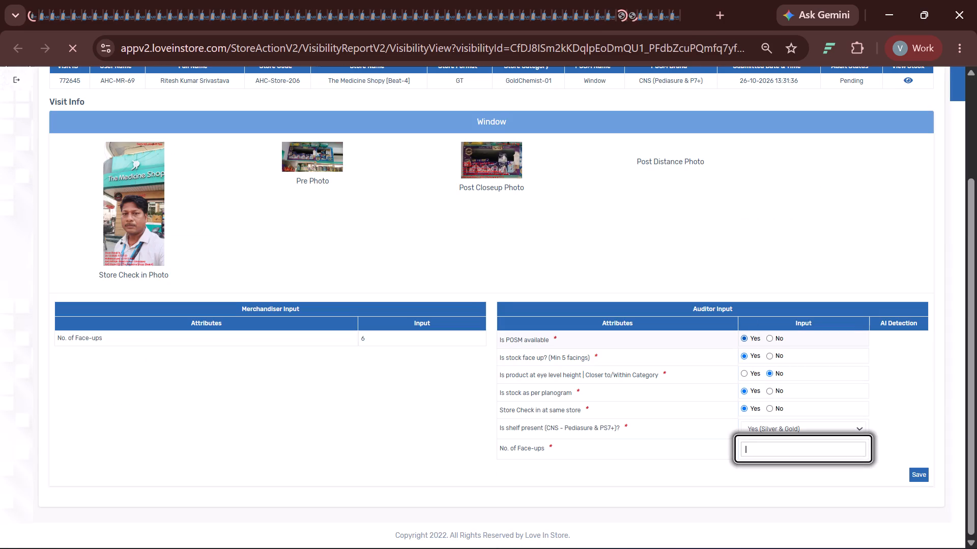
key("Tab")
key("space")
Save visit 772644's audit with eye level No, other yes/no answers Yes, shelf Yes (Silver & Gold) and 5 face-ups.
key("ctrl+Tab")
scroll(743, 340, "down", 3)
left_click(743, 340)
key("Tab")
key("space")
key("Tab")
key("Right")
key("shift+Tab")
key("Right")
key("Tab")
key("space")
key("Tab")
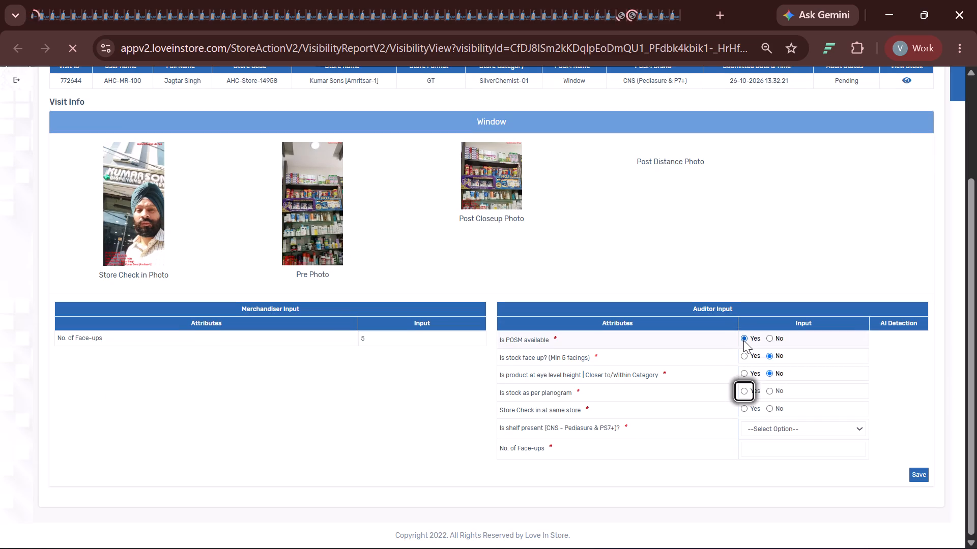
key("space")
key("shift+Tab")
key("shift+Tab")
key("Right")
key("Tab")
key("space")
key("Tab")
key("space")
key("Tab")
key("space")
key("Tab")
key("Right")
key("Tab")
key("5")
key("Tab")
key("space")
Save visit 772642's audit with eye level No, other yes/no answers Yes, shelf Yes (Silver & Gold) and 5 face-ups.
key("ctrl+Tab")
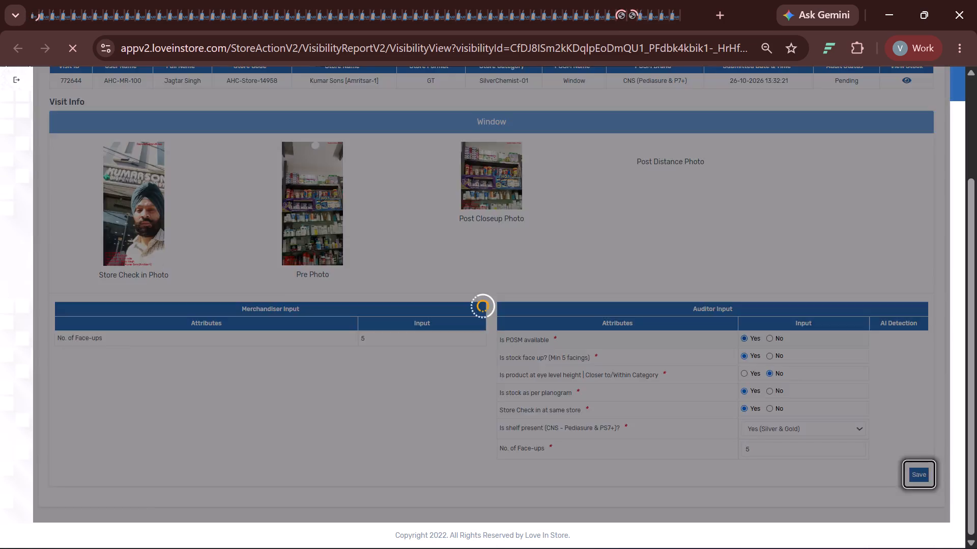
scroll(743, 340, "down", 3)
left_click(743, 340)
key("Tab")
key("Right")
key("Right")
key("Tab")
key("Right")
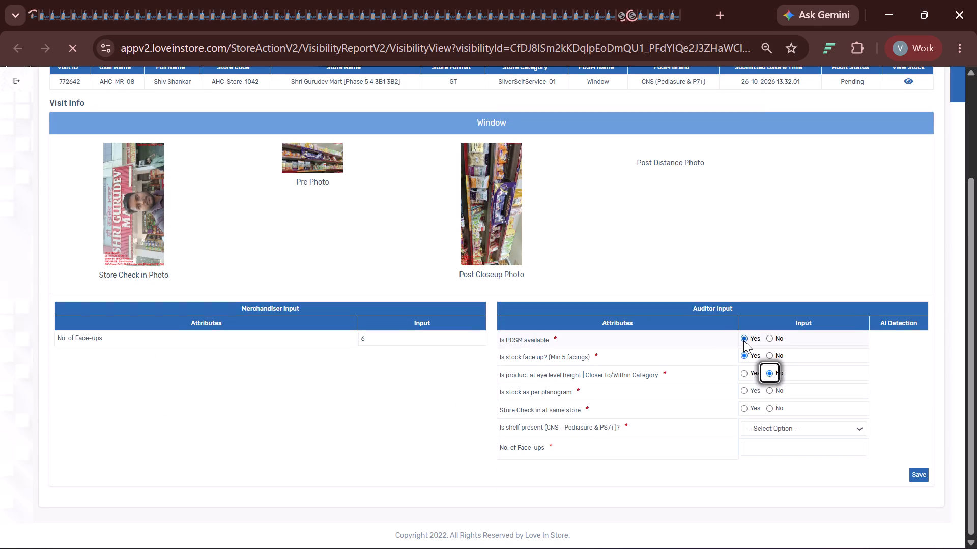
key("Tab")
key("space")
key("Tab")
key("space")
key("Tab")
key("Right")
key("Tab")
key("5")
key("Tab")
key("space")
Save visit 772639's audit with stock face up and eye level No, other yes/no answers Yes, shelf Yes (Silver & Gold) and 3 face-ups.
key("ctrl+Tab")
scroll(743, 340, "down", 3)
left_click(743, 340)
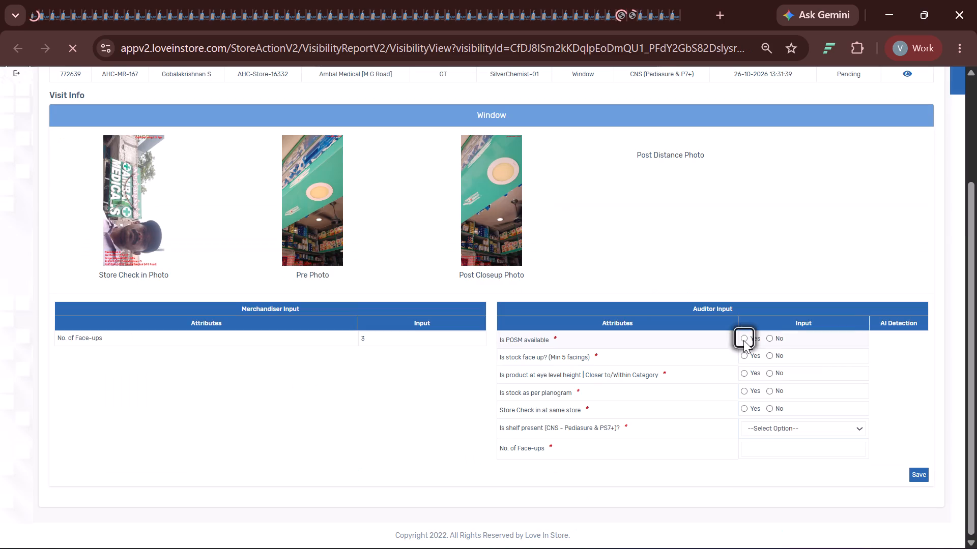
key("Tab")
key("Right")
key("Tab")
key("Right")
key("Tab")
key("space")
key("Tab")
key("space")
key("Tab")
key("Right")
key("Tab")
key("3")
key("Tab")
key("space")
Save visit 772638's audit with eye level No, other yes/no answers Yes, shelf Yes (Silver & Gold) and 8 face-ups.
key("ctrl+Tab")
scroll(743, 340, "down", 2)
left_click(743, 340)
key("Tab")
key("space")
key("Tab")
key("Right")
key("Tab")
key("space")
key("Tab")
key("space")
key("Tab")
key("Right")
key("Tab")
key("8")
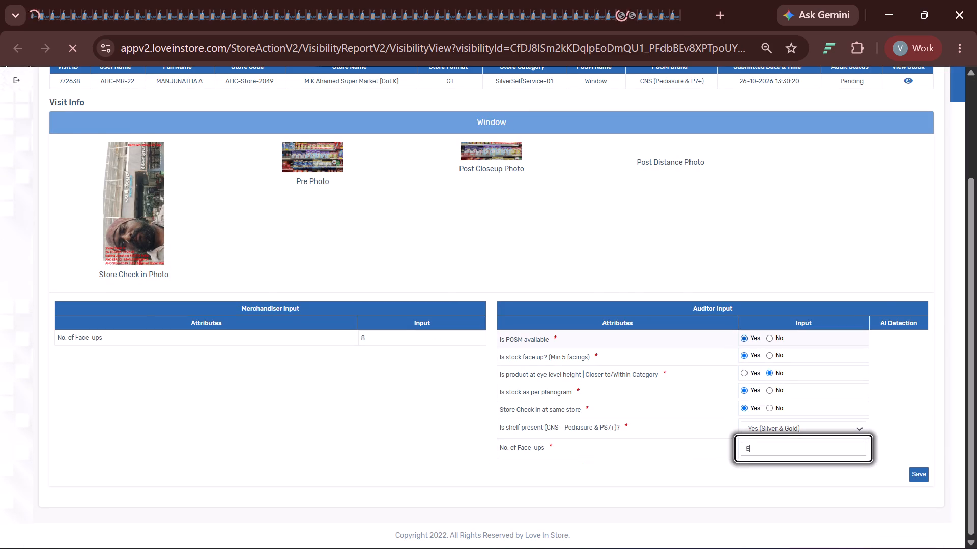
key("Tab")
key("ctrl+Tab")
key("ctrl+shift+Tab")
key("space")
Save visit 772636's audit with eye level No, other yes/no answers Yes, shelf Yes (Silver & Gold) and 10 face-ups.
key("ctrl+Tab")
scroll(743, 340, "down", 5)
left_click(743, 340)
key("Tab")
key("space")
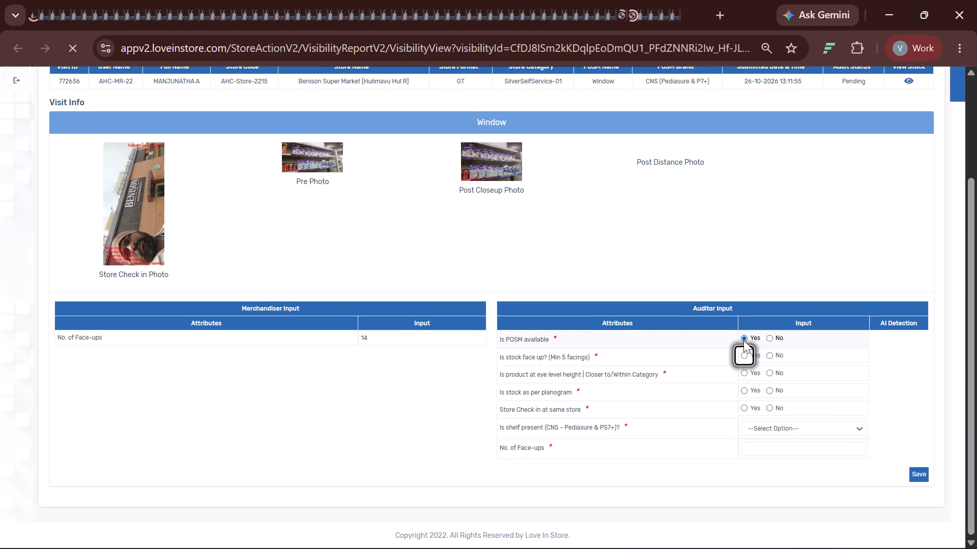
key("Tab")
key("Right")
key("Tab")
key("space")
key("Tab")
key("space")
key("Tab")
key("Right")
key("Tab")
type("10")
key("Tab")
key("space")
Save visit 772634's audit with POSM, face up and eye level No, planogram and same store Yes, shelf Yes (Silver & Gold), 4 face-ups.
key("ctrl+Tab")
scroll(743, 340, "down", 1)
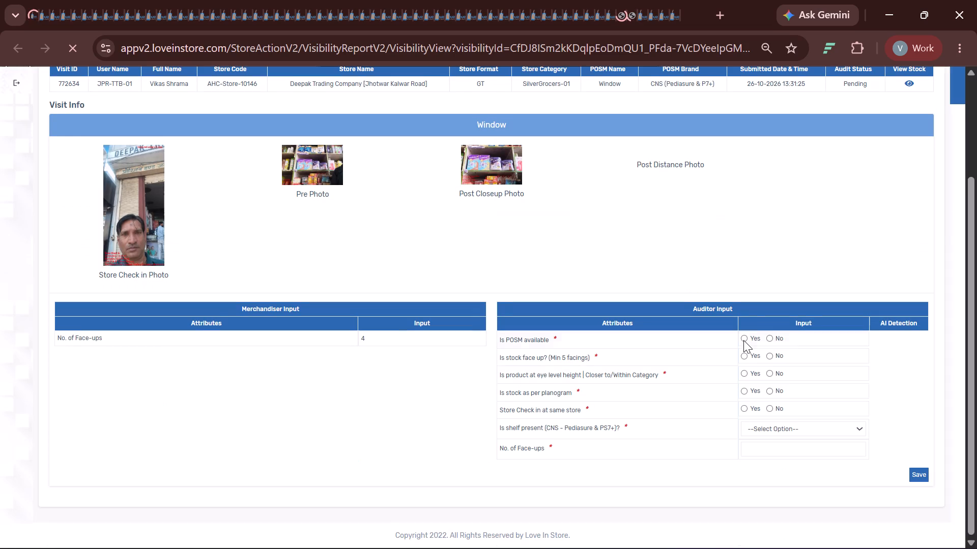
left_click(743, 340)
key("Right")
key("Tab")
key("Right")
key("Tab")
key("Right")
key("Tab")
key("space")
key("Tab")
key("space")
key("Tab")
key("Right")
key("Tab")
key("4")
key("Tab")
key("space")
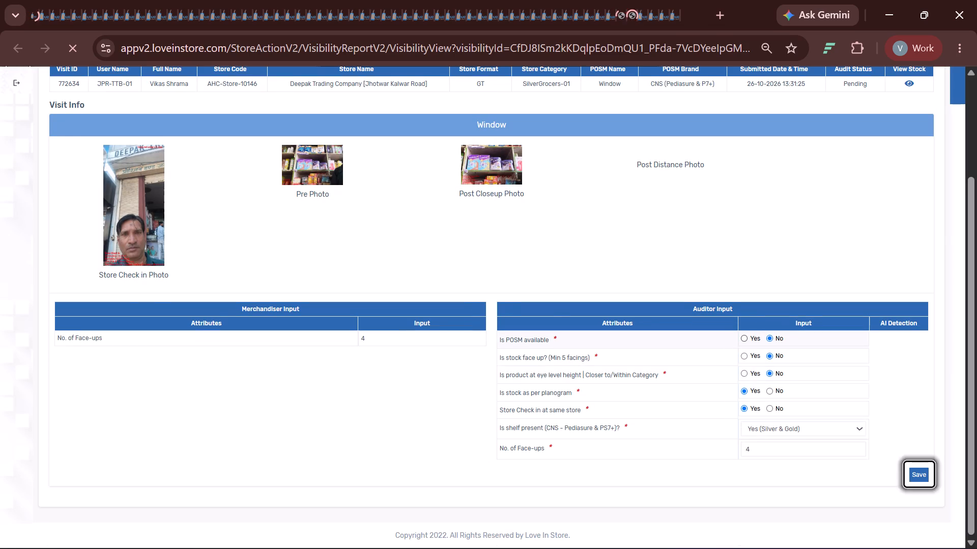
Save visit 772629's audit with eye level No, other yes/no answers Yes, shelf Yes (Samrat Supreme) and 9 face-ups.
key("ctrl+Tab")
scroll(743, 340, "down", 3)
double_click(743, 340)
key("Tab")
key("space")
key("Tab")
key("Right")
key("Tab")
key("space")
key("Tab")
key("space")
key("Tab")
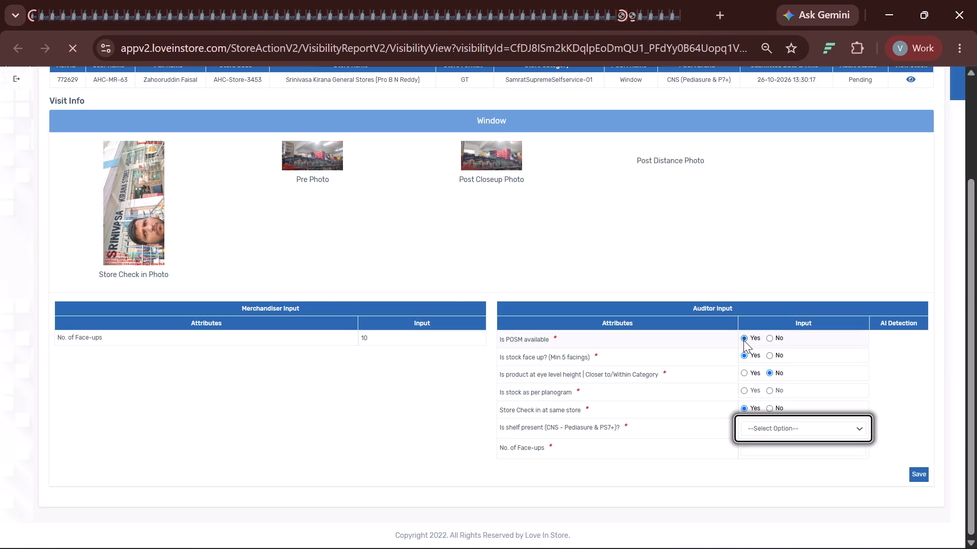
key("Right")
key("shift+Tab")
key("shift+Tab")
key("space")
key("Tab")
key("Tab")
key("Right")
key("Right")
key("Right")
key("Tab")
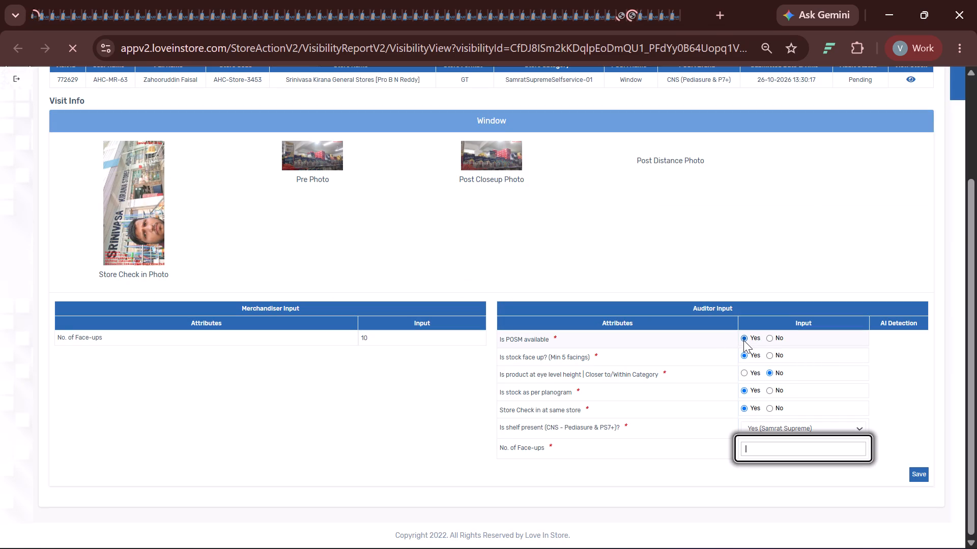
key("9")
key("Tab")
key("space")
Save visit 772626's audit with eye level No, other yes/no answers Yes, shelf Yes (Silver & Gold) and 5 face-ups.
key("ctrl+Tab")
scroll(743, 340, "down", 2)
left_click(743, 340)
key("Tab")
key("space")
key("Tab")
key("Right")
key("Tab")
key("Tab")
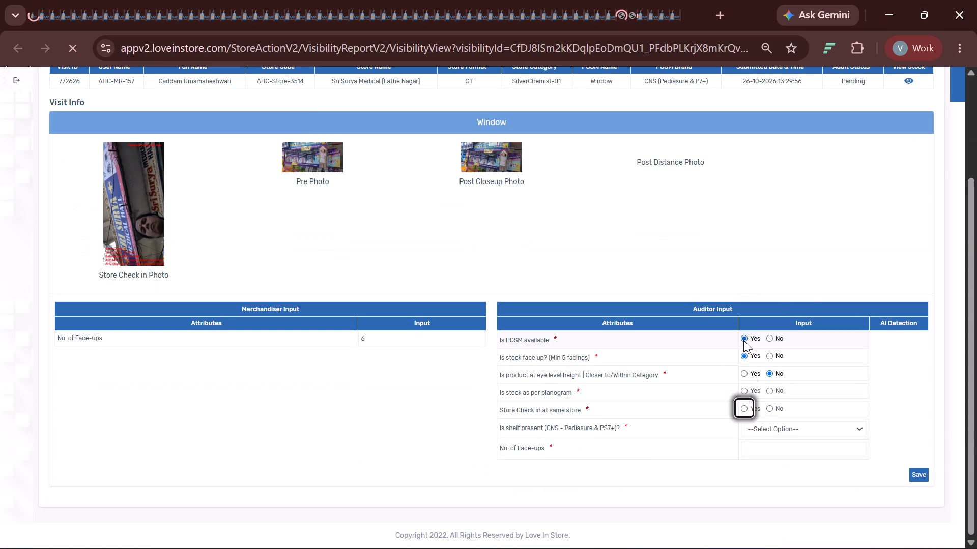
key("space")
key("Tab")
key("shift+Tab")
key("shift+Tab")
key("space")
key("Tab")
key("Tab")
key("Right")
key("Tab")
key("5")
key("Tab")
key("space")
Save visit 772624's audit with eye level No, other yes/no answers Yes, shelf Yes (Silver & Gold) and 5 face-ups.
key("ctrl+Tab")
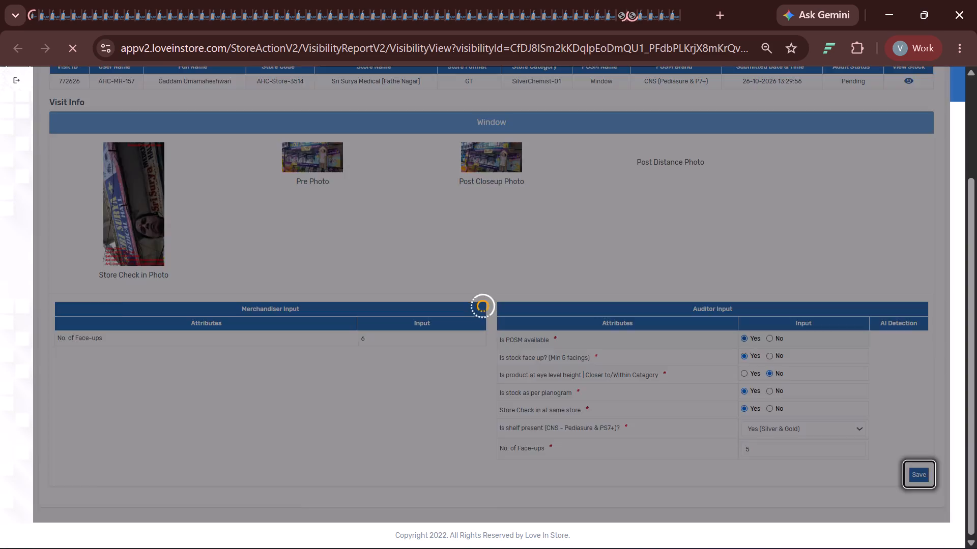
scroll(743, 340, "down", 2)
left_click(743, 340)
key("Tab")
key("space")
key("Tab")
key("Right")
key("Tab")
key("space")
key("Tab")
key("Tab")
key("Right")
key("shift+Tab")
key("space")
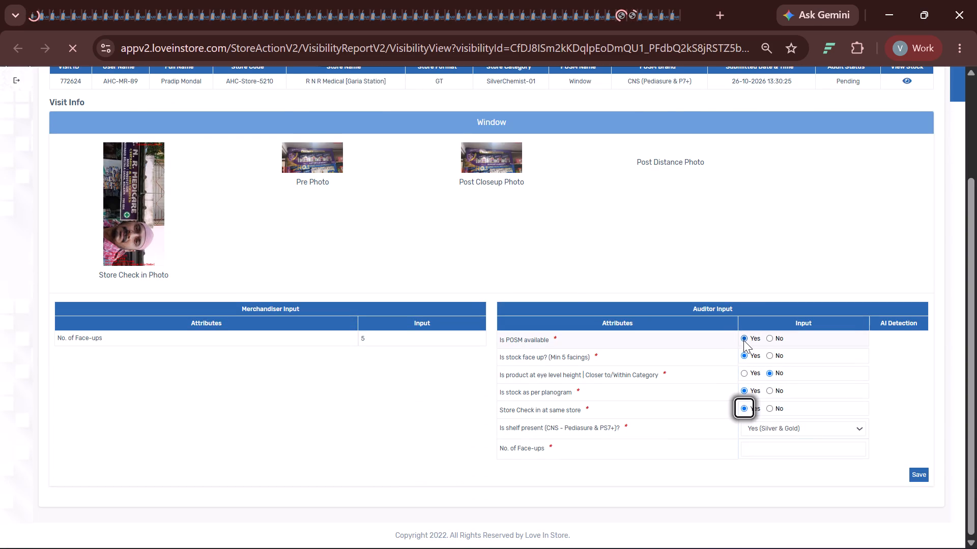
key("Tab")
key("Tab")
key("5")
key("Tab")
key("space")
Save visit 772621's audit with face up and eye level No, other yes/no answers Yes, shelf Yes (Silver & Gold) and 2 face-ups.
key("ctrl+Tab")
scroll(743, 340, "down", 3)
left_click(743, 340)
key("Tab")
key("Right")
key("Tab")
key("Right")
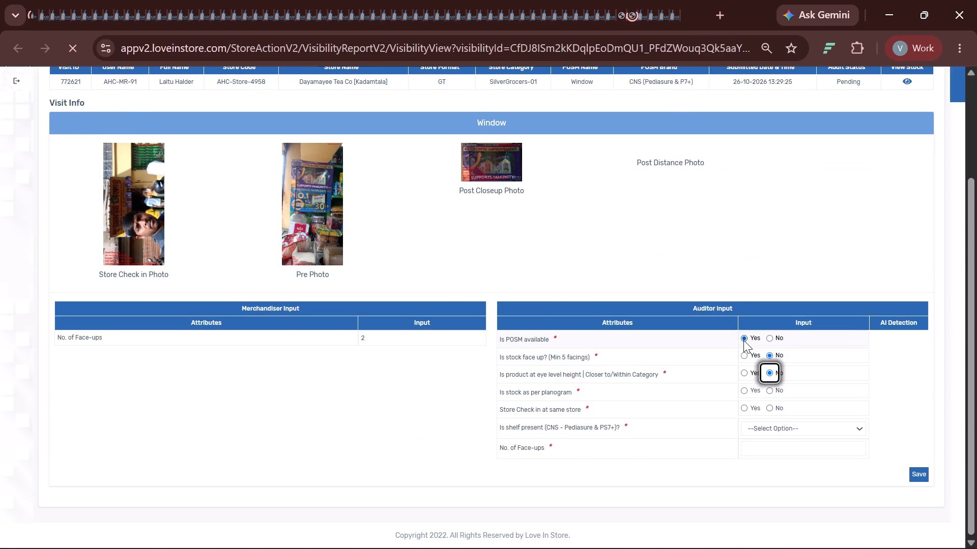
key("Tab")
key("space")
key("Tab")
key("space")
key("Tab")
key("Right")
key("Tab")
key("2")
key("Tab")
key("space")
Save visit 772618's audit with face up and eye level No, other yes/no answers Yes, shelf Yes (Silver & Gold) and 3 face-ups.
key("ctrl+Tab")
scroll(743, 340, "down", 2)
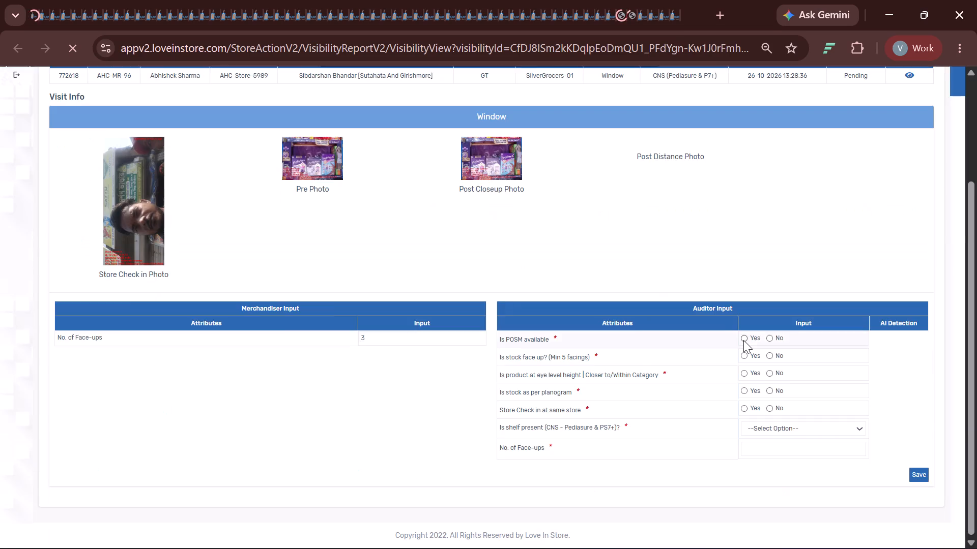
key("Tab")
key("Right")
scroll(743, 340, "down", 3)
left_click(743, 340)
key("Tab")
key("Right")
key("Tab")
key("Right")
key("Tab")
key("space")
key("Tab")
key("space")
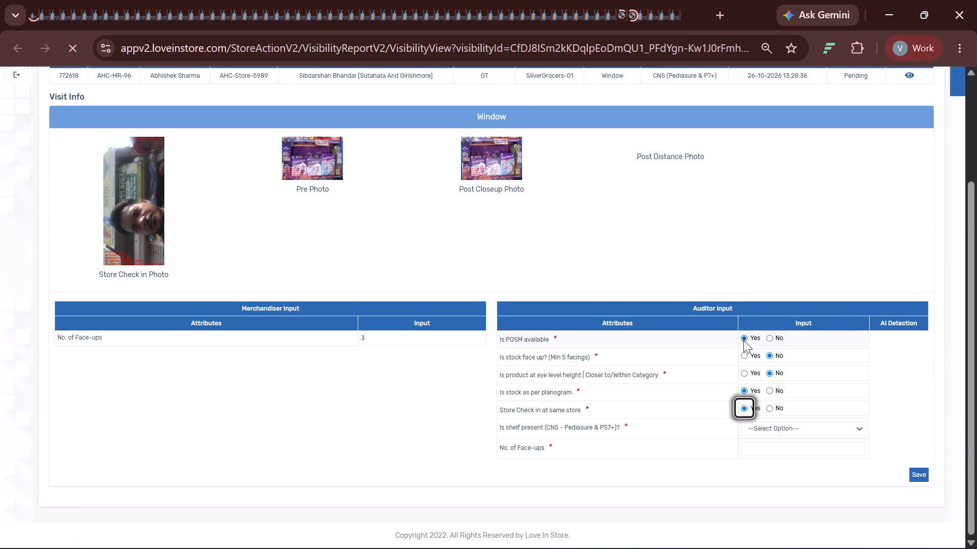
key("Tab")
key("Right")
key("Tab")
key("4")
key("shift+Tab")
key("Tab")
key("3")
key("Tab")
key("space")
Close all audited visit tabs after the visibility list's tab and reload the list.
key("ctrl+Tab")
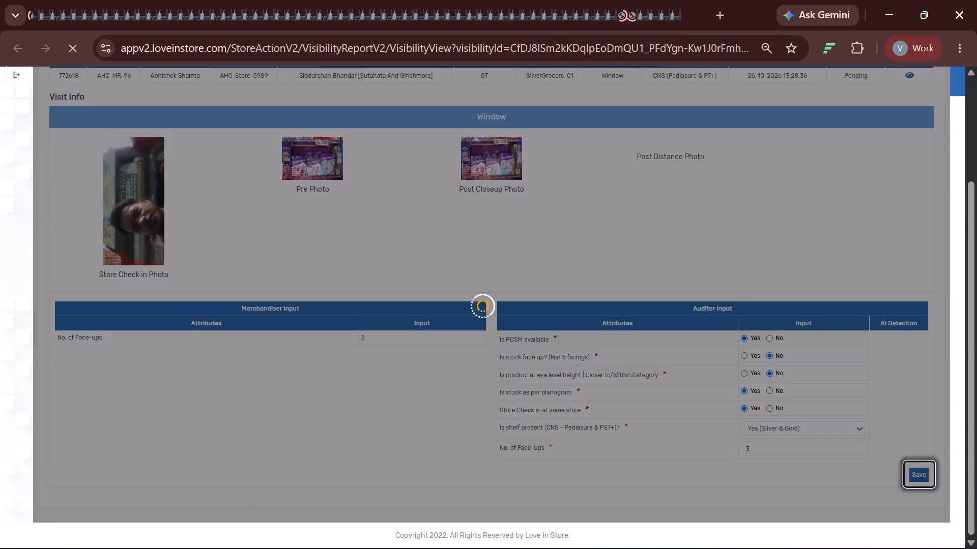
scroll(743, 340, "down", 2)
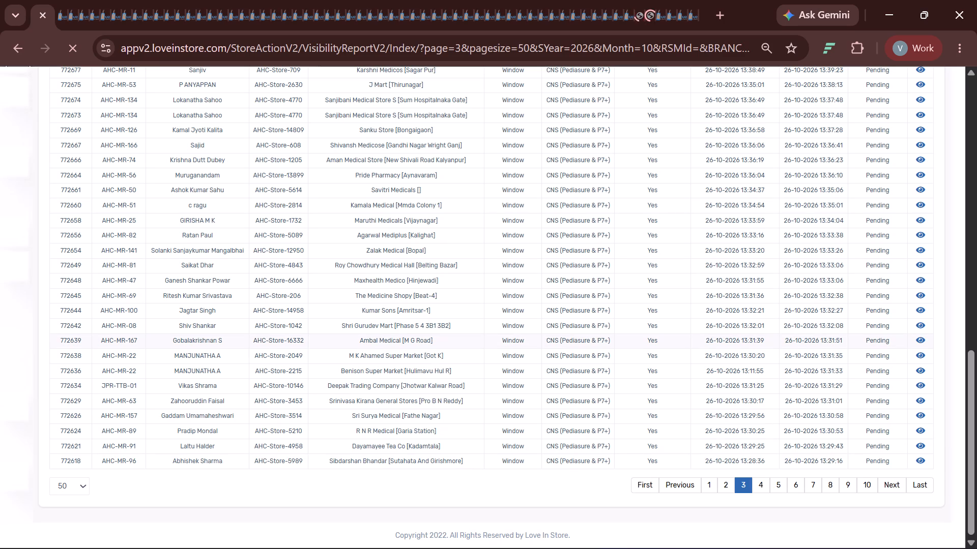
scroll(743, 340, "down", 4)
right_click(43, 29)
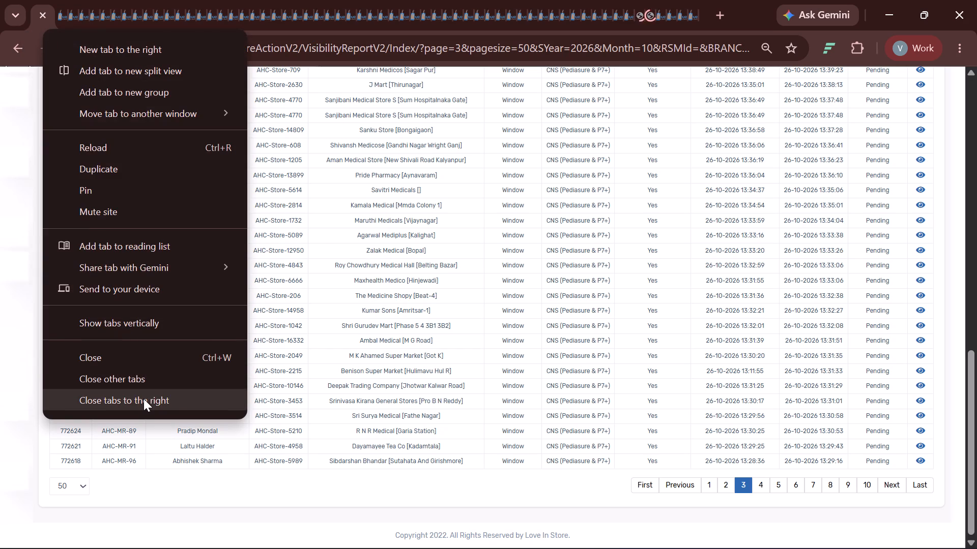
left_click(143, 399)
key("ctrl+r")
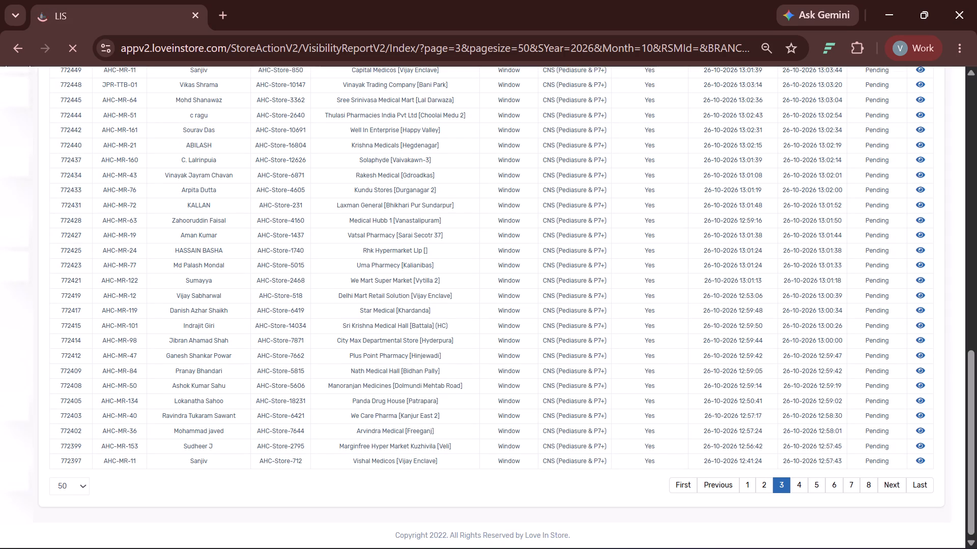
Open the pending visits 772500 through 772483 from page 3 of the list, each in its own tab.
scroll(841, 228, "up", 4)
scroll(841, 228, "right", 1)
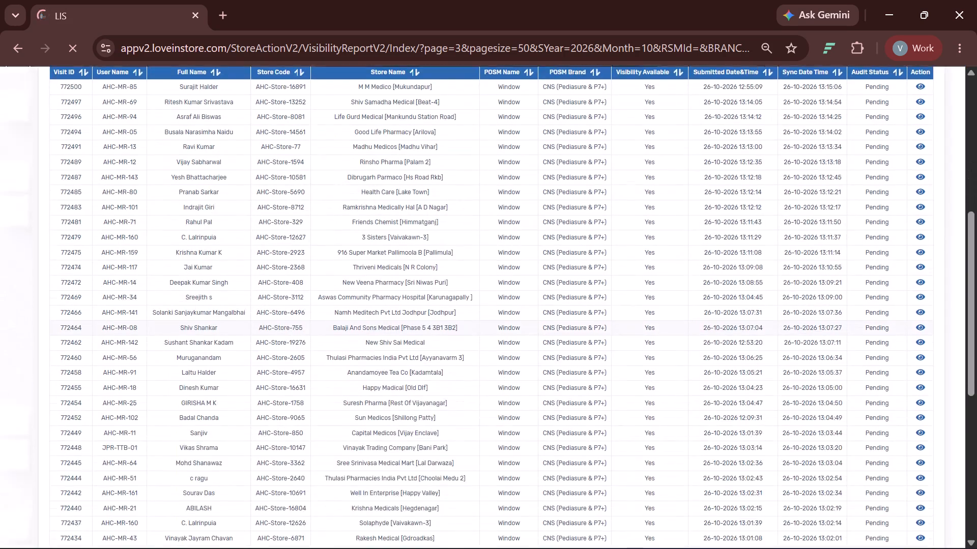
scroll(841, 228, "right", 1)
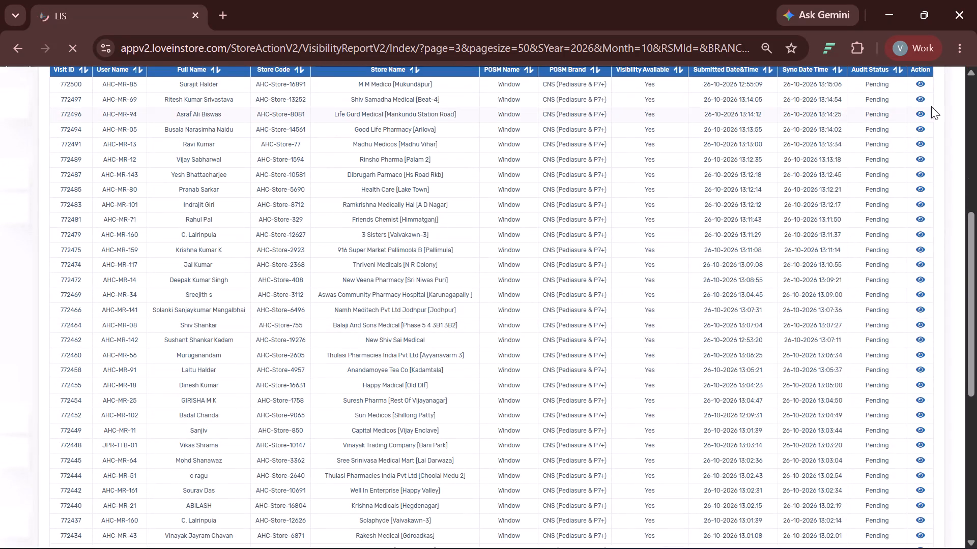
left_click(919, 85, "ctrl")
left_click(921, 97, "ctrl")
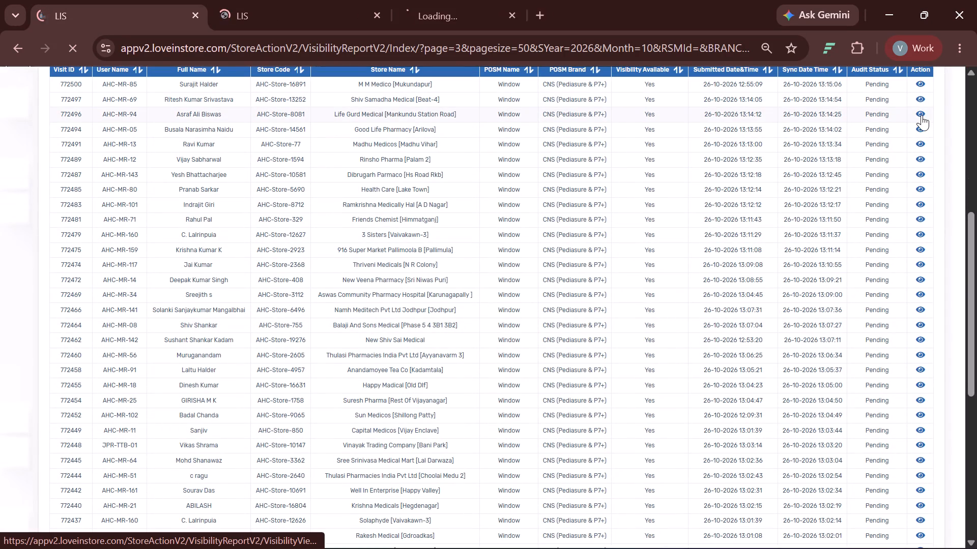
left_click(922, 115, "ctrl")
left_click(922, 131, "ctrl")
left_click(921, 144, "ctrl")
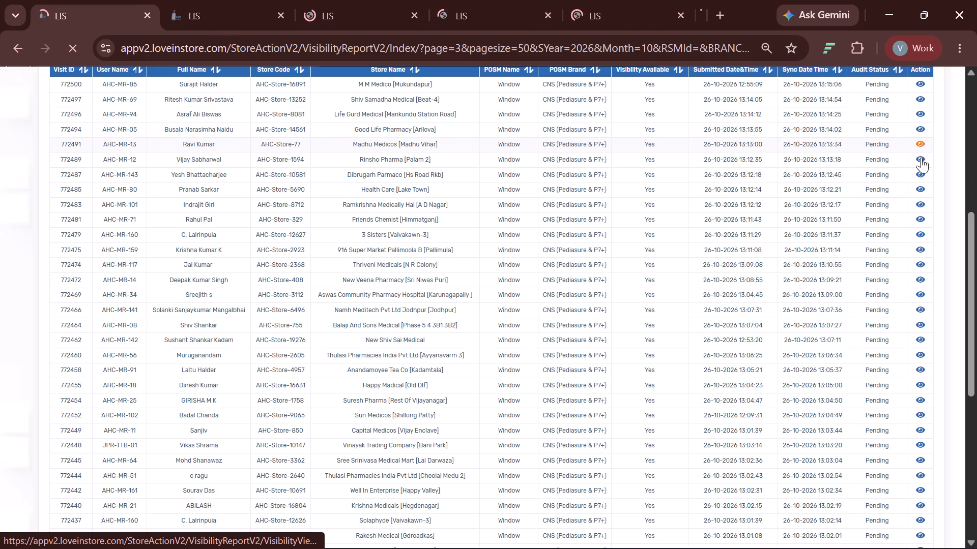
left_click(921, 158, "ctrl")
left_click(921, 169, "ctrl")
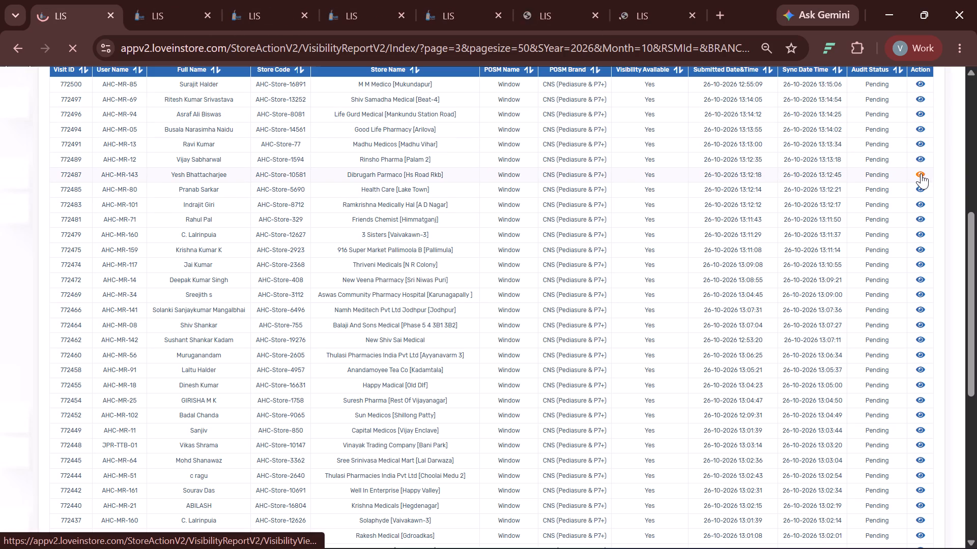
left_click(921, 173, "ctrl")
left_click(921, 193, "ctrl")
left_click(921, 206, "ctrl")
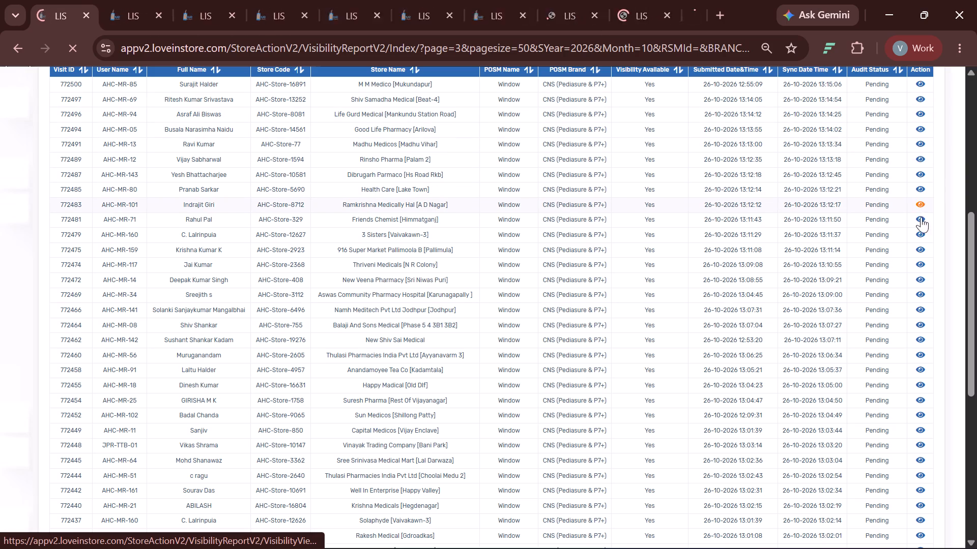
Open the pending visits 772481 through 772466 from the list, each in its own tab.
left_click(922, 221, "ctrl")
left_click(922, 233, "ctrl")
left_click(921, 251, "ctrl")
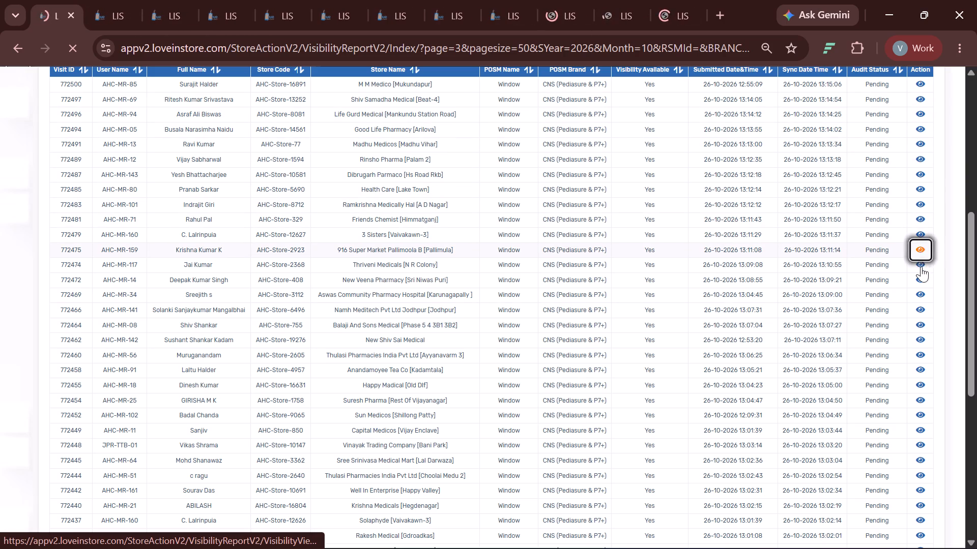
left_click(921, 266, "ctrl")
left_click(921, 277, "ctrl")
left_click(921, 292, "ctrl")
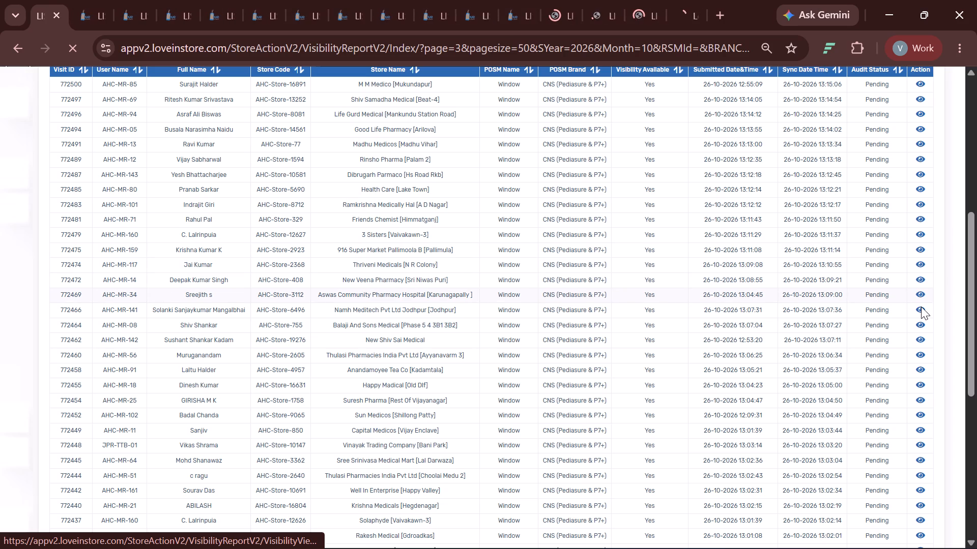
left_click_drag(921, 307, 976, 273, "ctrl")
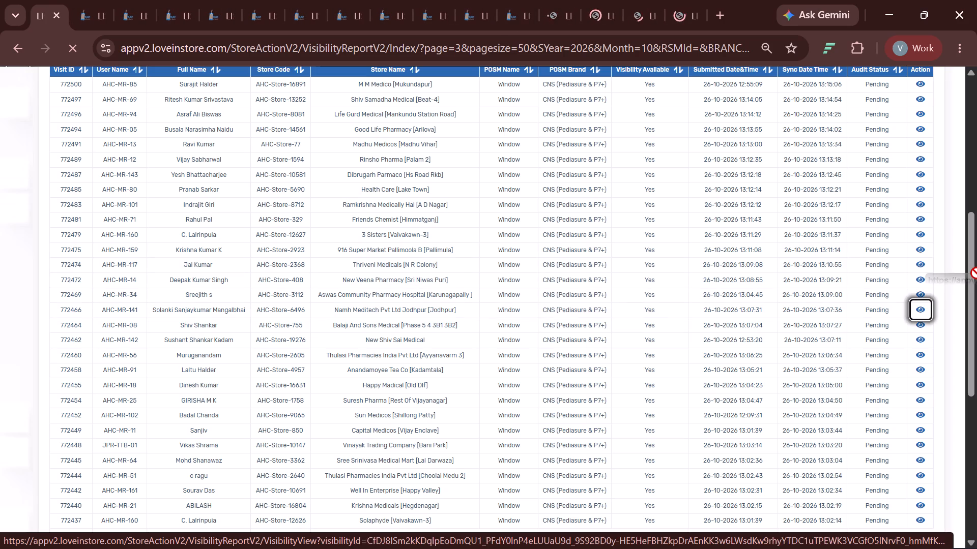
left_click_drag(976, 273, 944, 293, "ctrl")
left_click(924, 311, "ctrl")
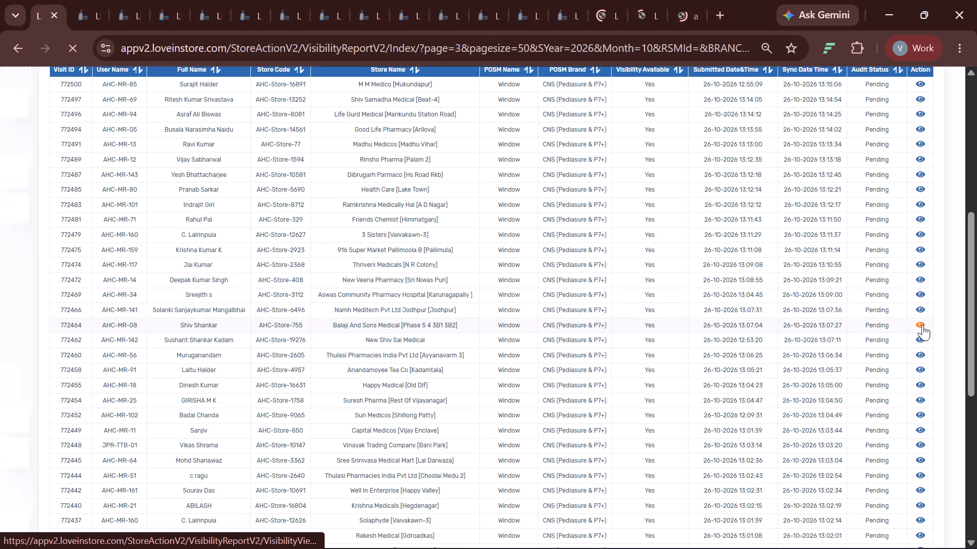
Open the pending visits 772464 through 772455 from the list, each in its own tab.
left_click(923, 325, "ctrl")
left_click(923, 337, "ctrl")
left_click(923, 351, "ctrl")
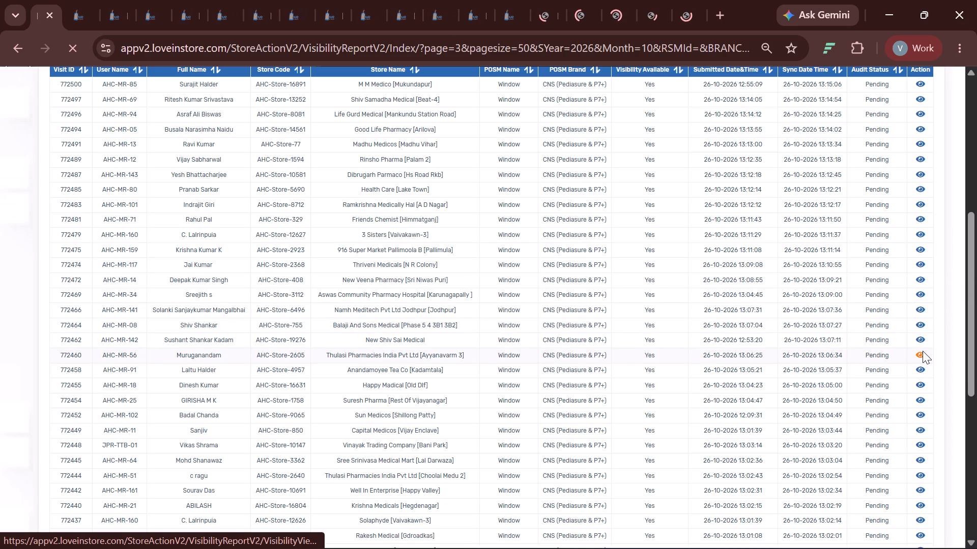
left_click_drag(923, 351, 877, 348, "ctrl")
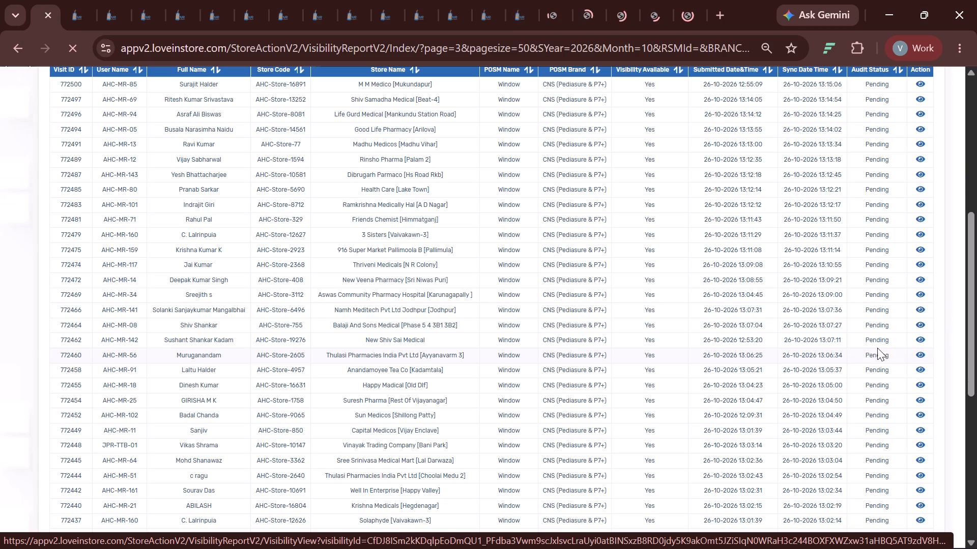
left_click(915, 356, "ctrl")
left_click(921, 357, "ctrl")
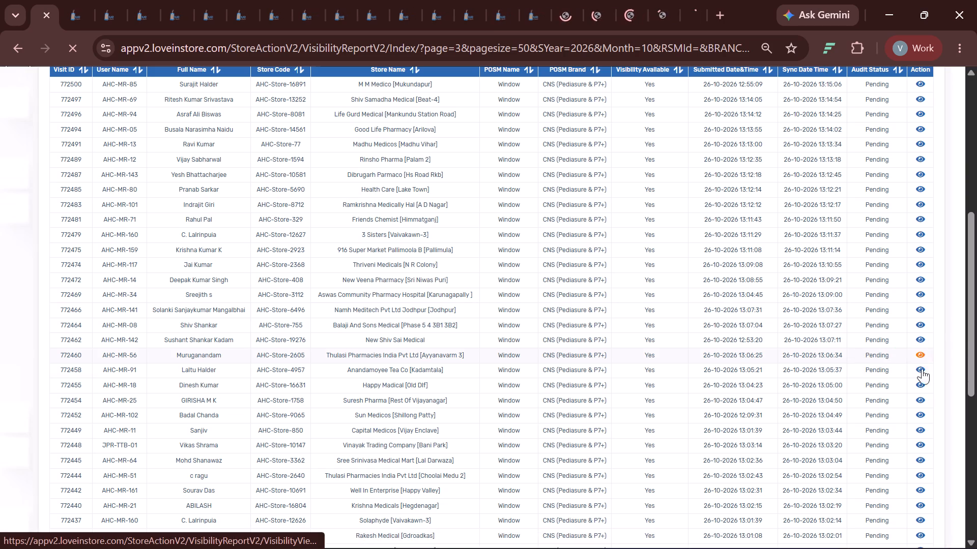
left_click(922, 375, "ctrl")
left_click(922, 369, "ctrl")
left_click(922, 385, "ctrl")
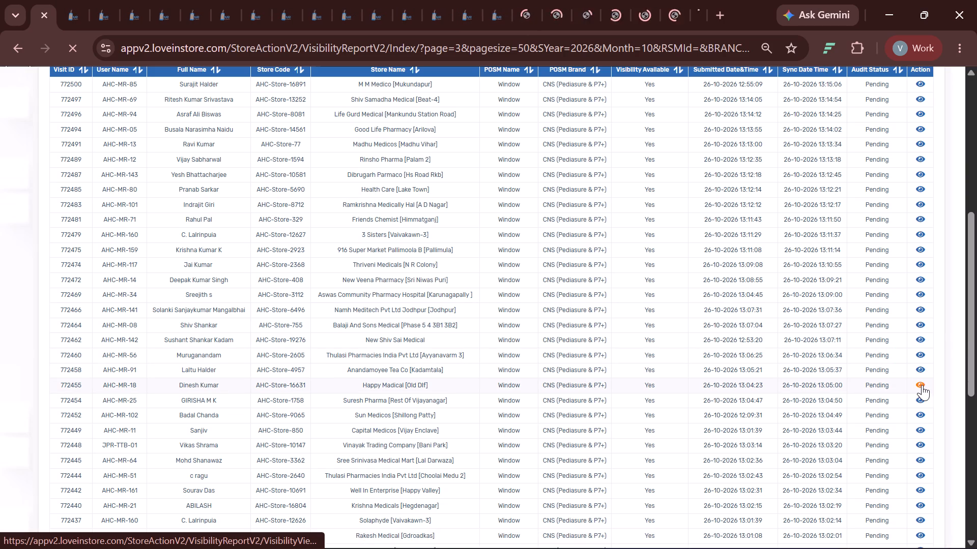
Open the pending visits 772454 through 772434 from the list, each in its own tab.
left_click(922, 396, "ctrl")
left_click(922, 416, "ctrl")
left_click(922, 430, "ctrl")
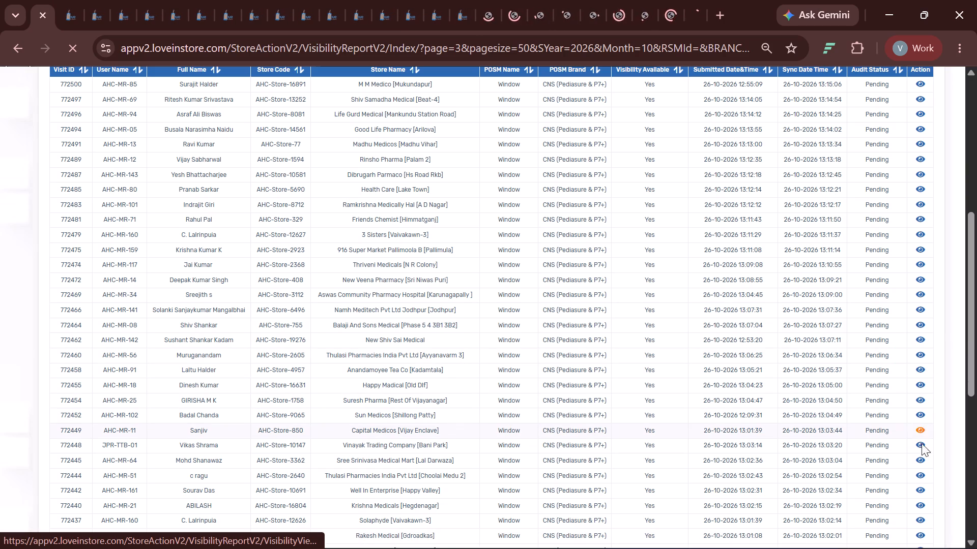
left_click(922, 446, "ctrl")
left_click(923, 463, "ctrl")
left_click(923, 476, "ctrl")
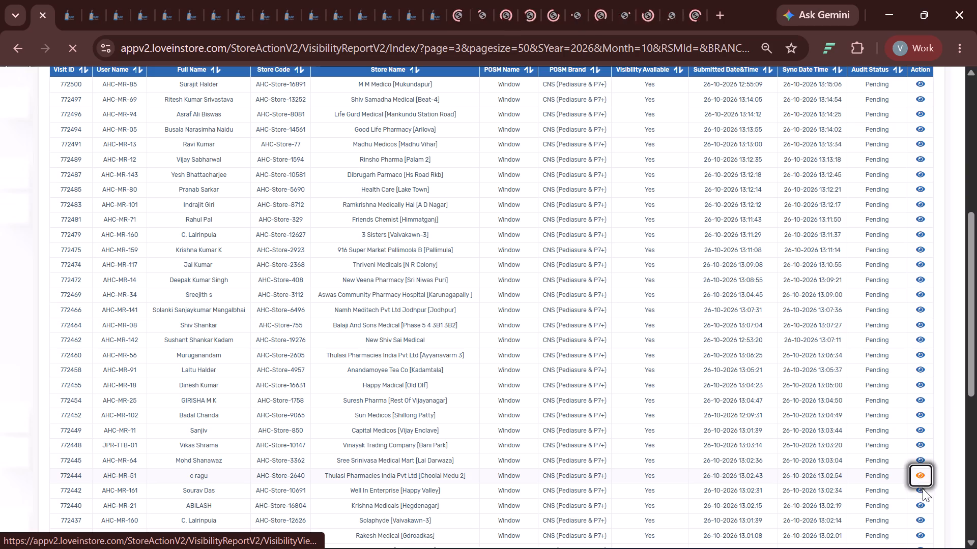
left_click(923, 489, "ctrl")
left_click(921, 505, "ctrl")
left_click(921, 521, "ctrl")
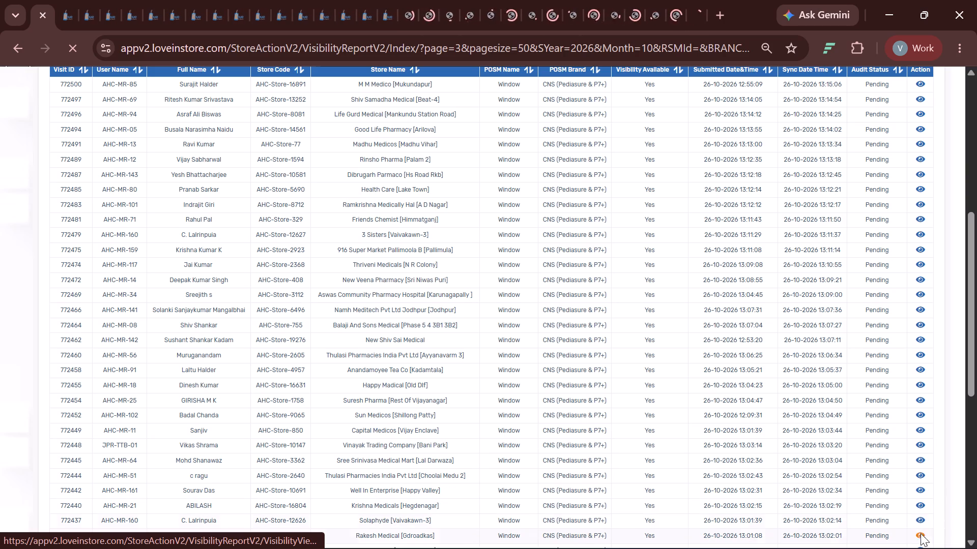
left_click(921, 533, "ctrl")
double_click(872, 536, "ctrl")
Open the pending visits 772433 through 772417 from the list, each in its own tab.
scroll(891, 408, "down", 5)
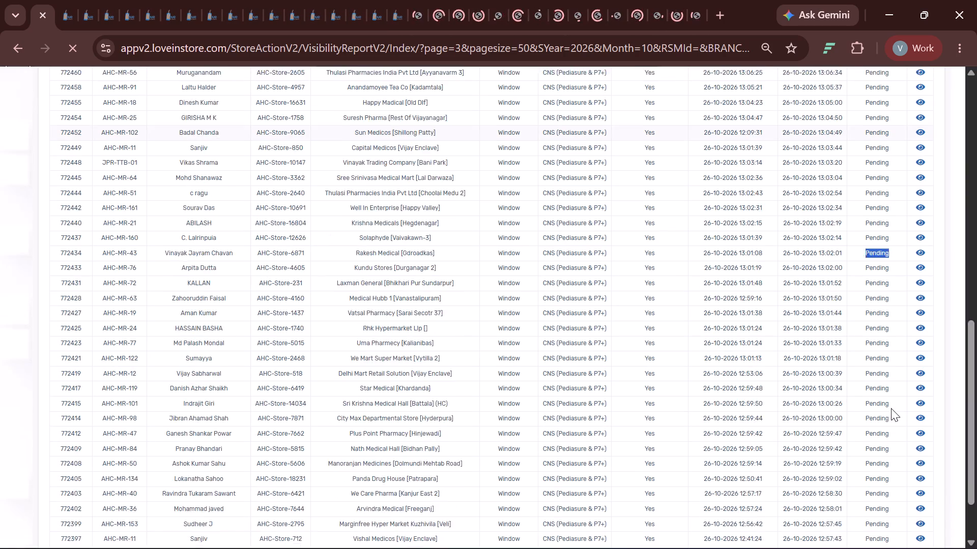
left_click(921, 190, "ctrl")
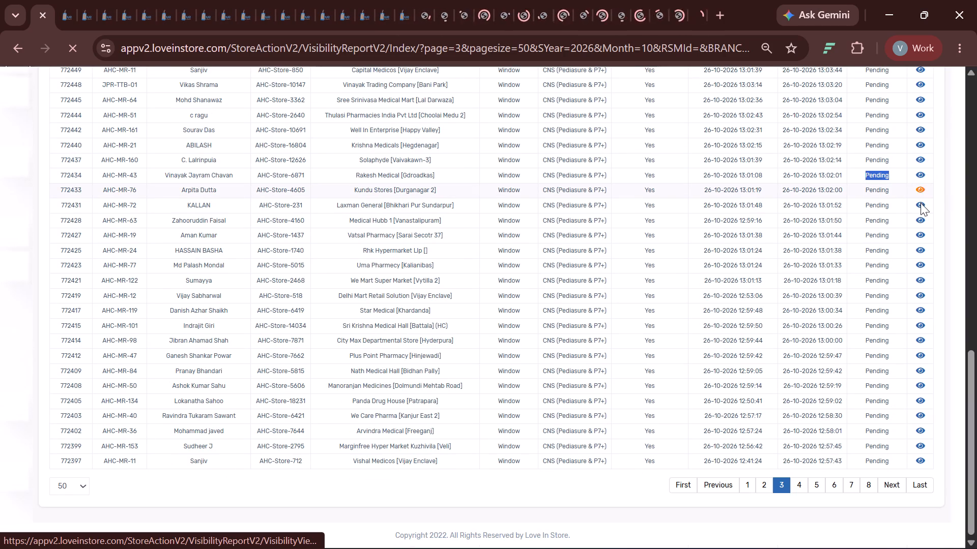
left_click(921, 203, "ctrl")
left_click(921, 217, "ctrl")
left_click(921, 233, "ctrl")
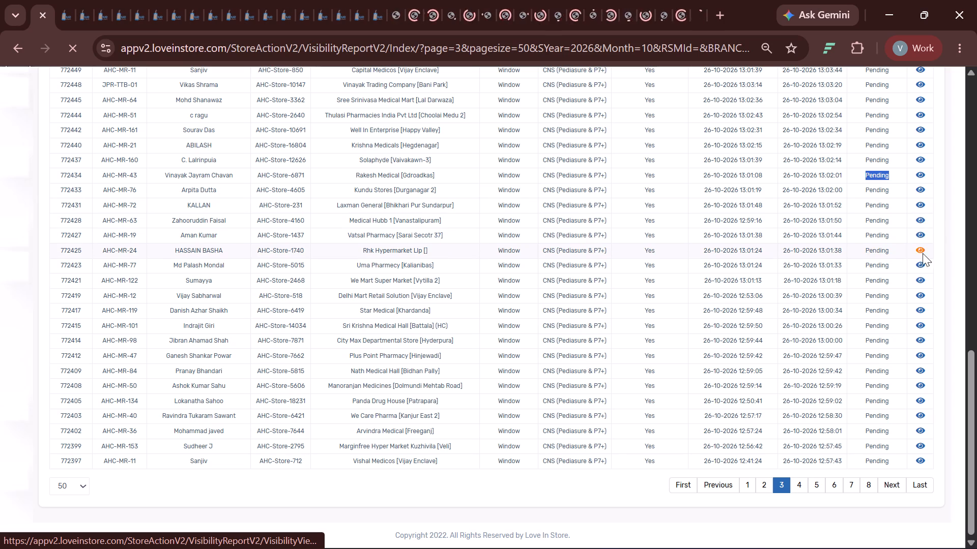
left_click(923, 253, "ctrl")
left_click(923, 265, "ctrl")
left_click(922, 282, "ctrl")
left_click(921, 295, "ctrl")
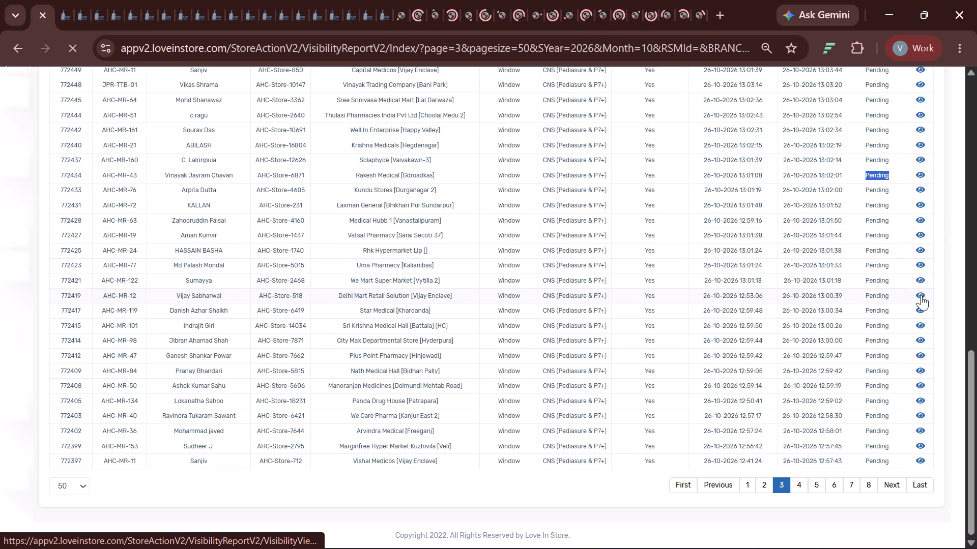
left_click(921, 305, "ctrl")
left_click(921, 309, "ctrl")
Open the remaining pending visits on page 3, 772415 through 772397, each in its own tab.
left_click(921, 325, "ctrl")
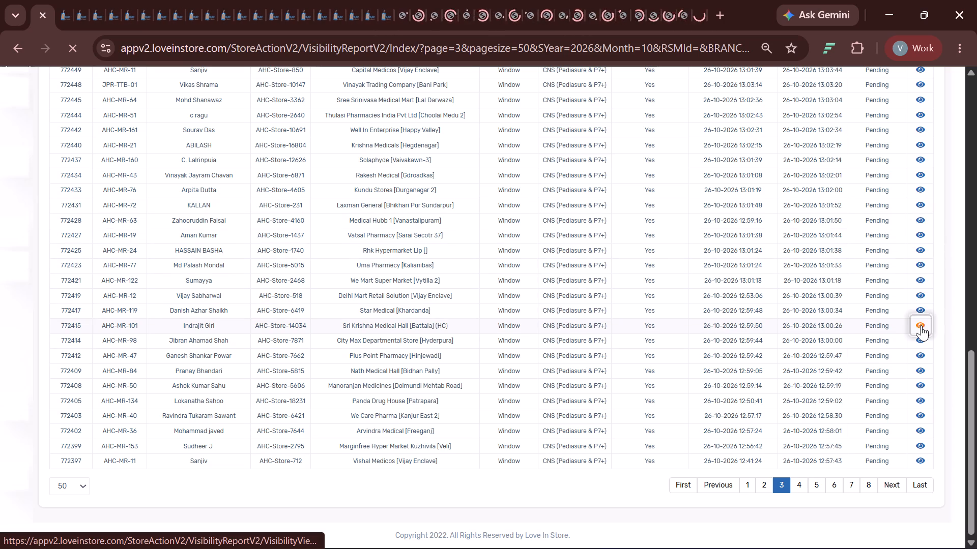
left_click(921, 343, "ctrl")
left_click(922, 358, "ctrl")
left_click(922, 368, "ctrl")
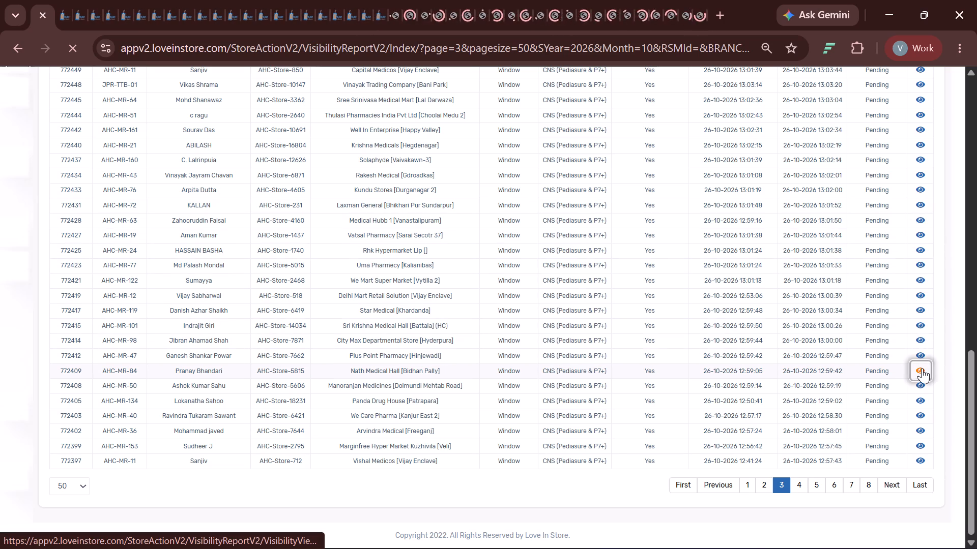
left_click(922, 381, "ctrl")
left_click(922, 400, "ctrl")
left_click(922, 417, "ctrl")
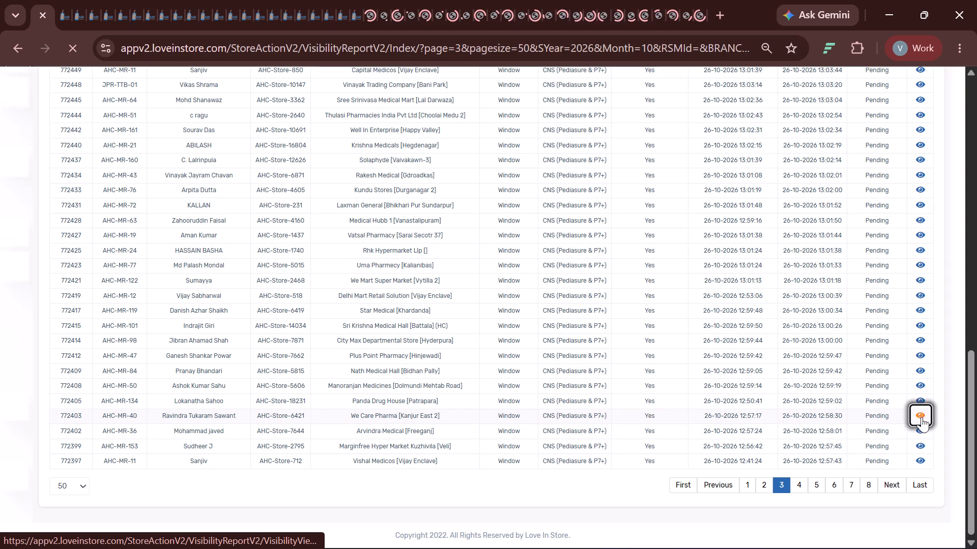
left_click(922, 428, "ctrl")
left_click(921, 442, "ctrl")
left_click(919, 465, "ctrl")
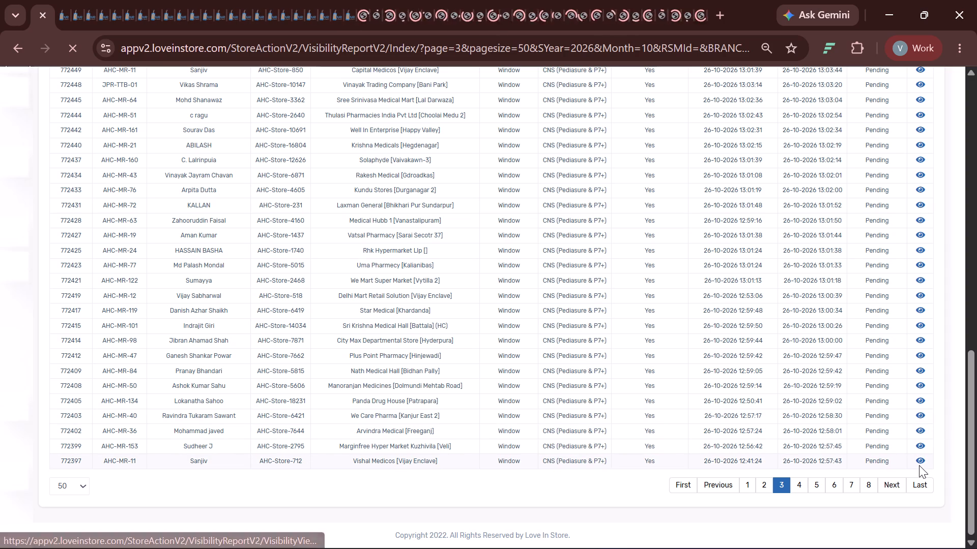
left_click(921, 460, "ctrl")
Go to page 4 of the pending visibility list.
left_click(803, 492)
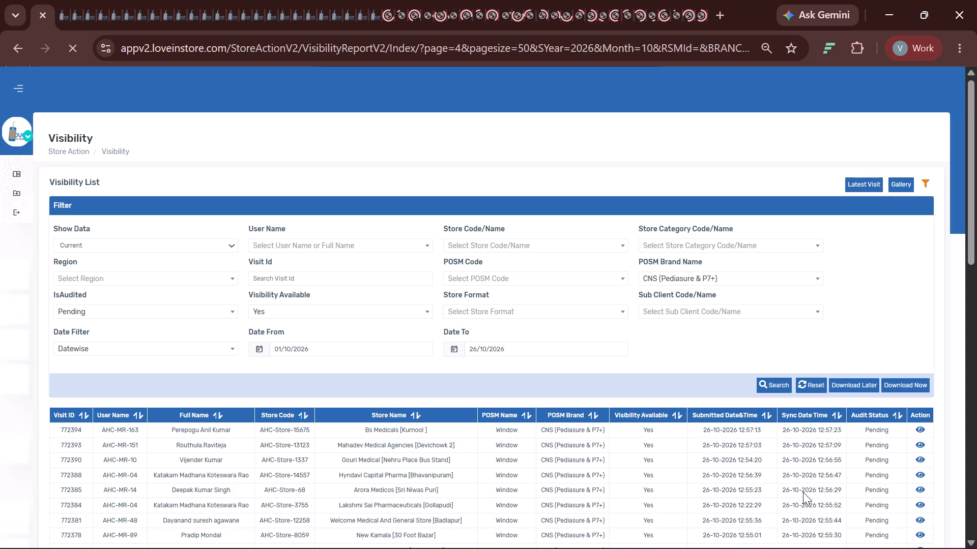
scroll(803, 492, "down", 3)
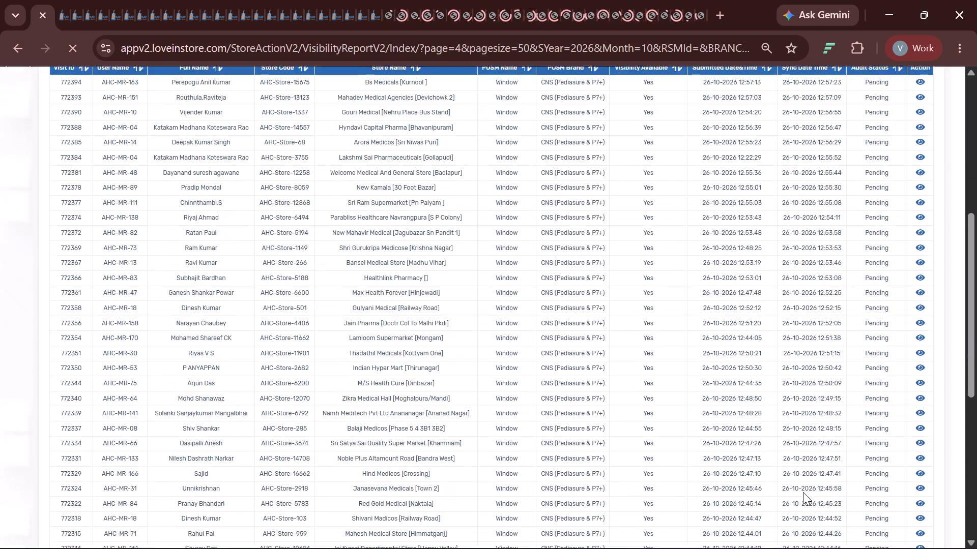
Open the pending visits 772394 through 772378 from page 4 of the list, each in its own tab.
scroll(803, 492, "down", 2)
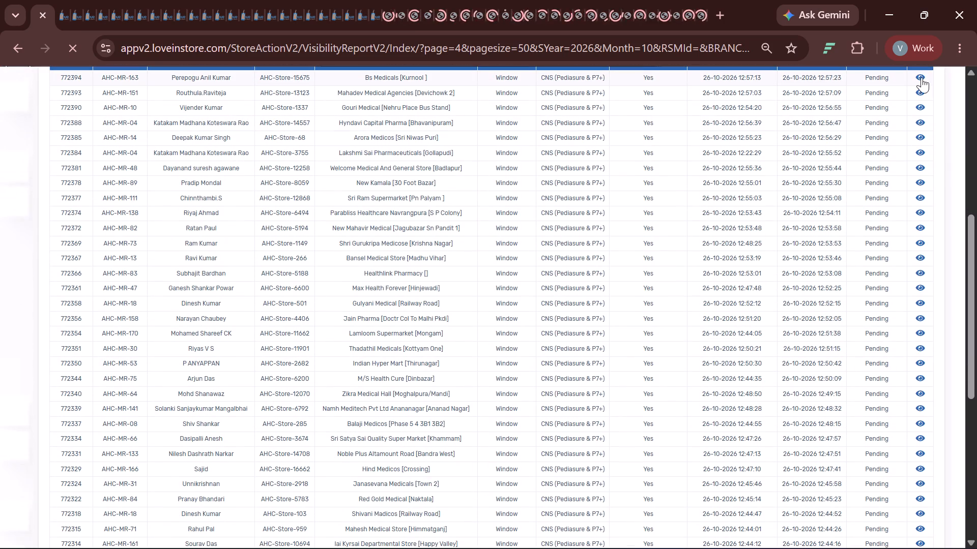
left_click(918, 77, "ctrl")
left_click(920, 98, "ctrl")
left_click(923, 85, "ctrl")
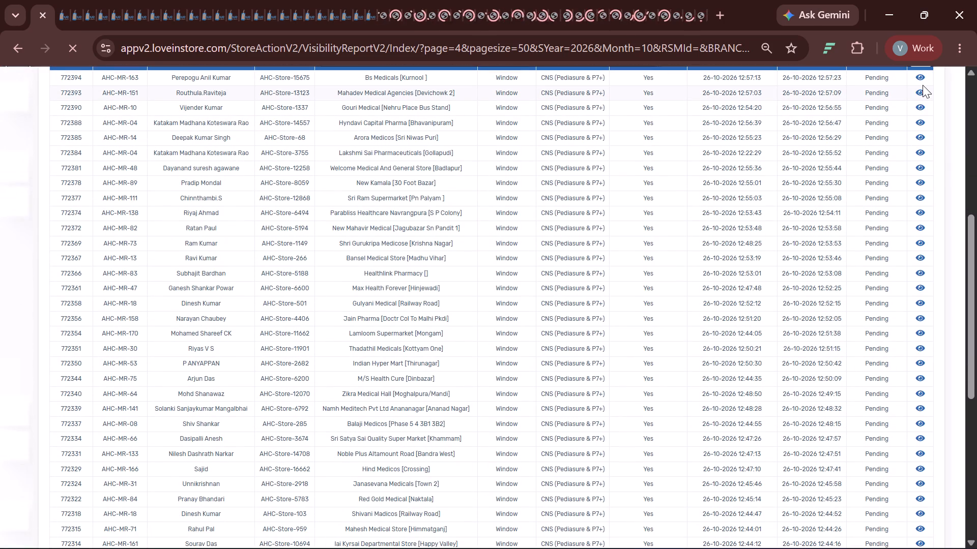
left_click(921, 88, "ctrl")
left_click(921, 115, "ctrl")
left_click(921, 107, "ctrl")
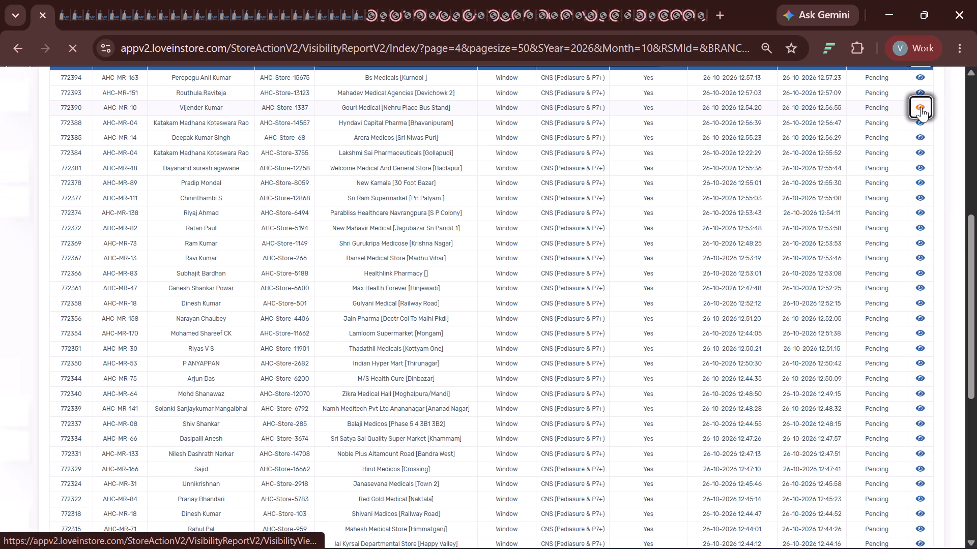
left_click(923, 125, "ctrl")
left_click(922, 135, "ctrl")
left_click(922, 149, "ctrl")
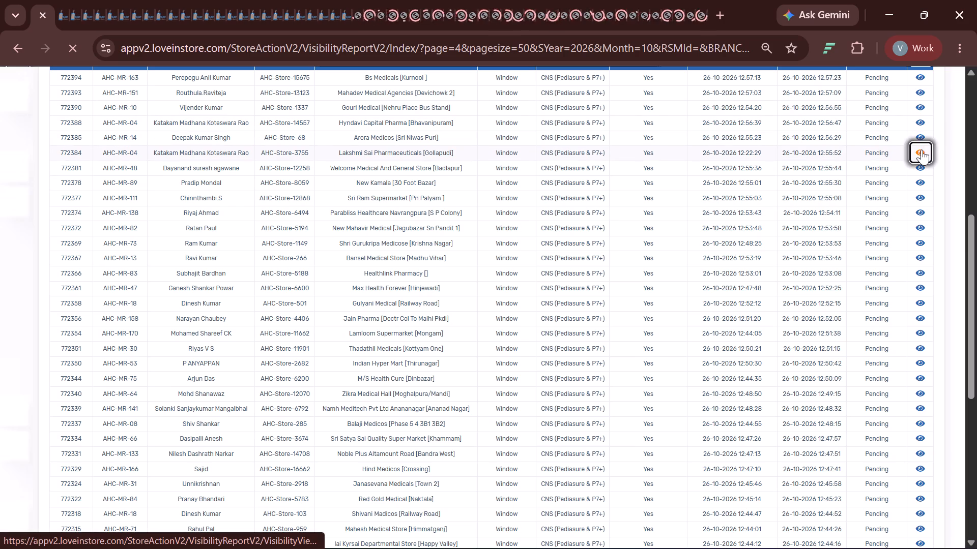
left_click(921, 166, "ctrl")
left_click(921, 177, "ctrl")
left_click(921, 180, "ctrl")
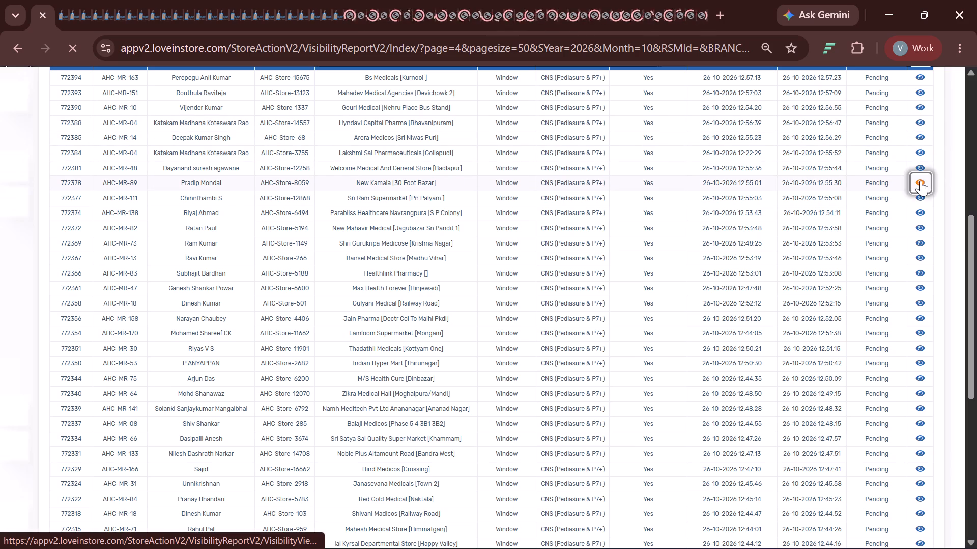
Open the pending visits 772377 through 772351 from the list, each in its own tab.
left_click(922, 194, "ctrl")
left_click(922, 210, "ctrl")
left_click_drag(922, 227, 921, 248, "ctrl")
left_click(921, 248, "ctrl")
left_click(921, 233, "ctrl")
left_click(921, 230, "ctrl")
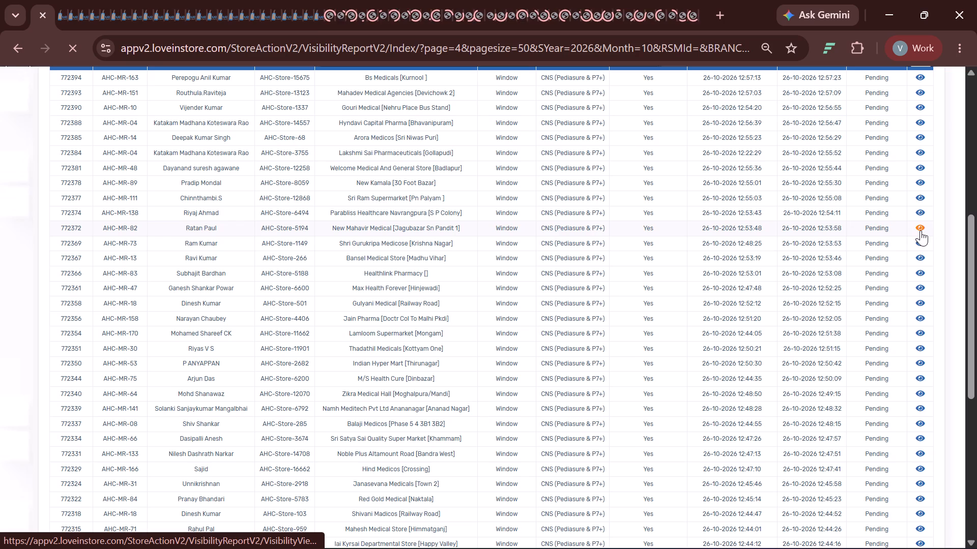
left_click(921, 242, "ctrl")
left_click(921, 257, "ctrl")
left_click(921, 271, "ctrl")
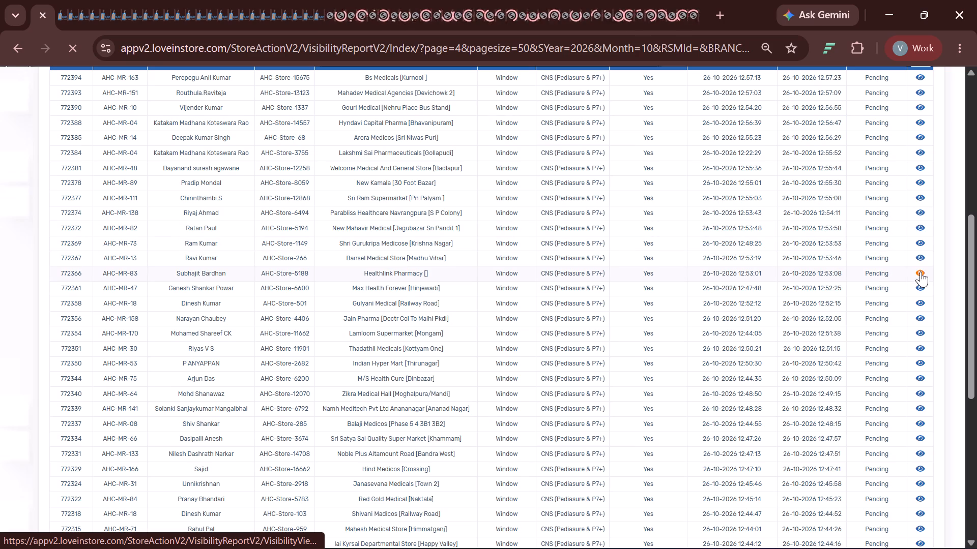
left_click(922, 285, "ctrl")
left_click(922, 302, "ctrl")
left_click(922, 317, "ctrl")
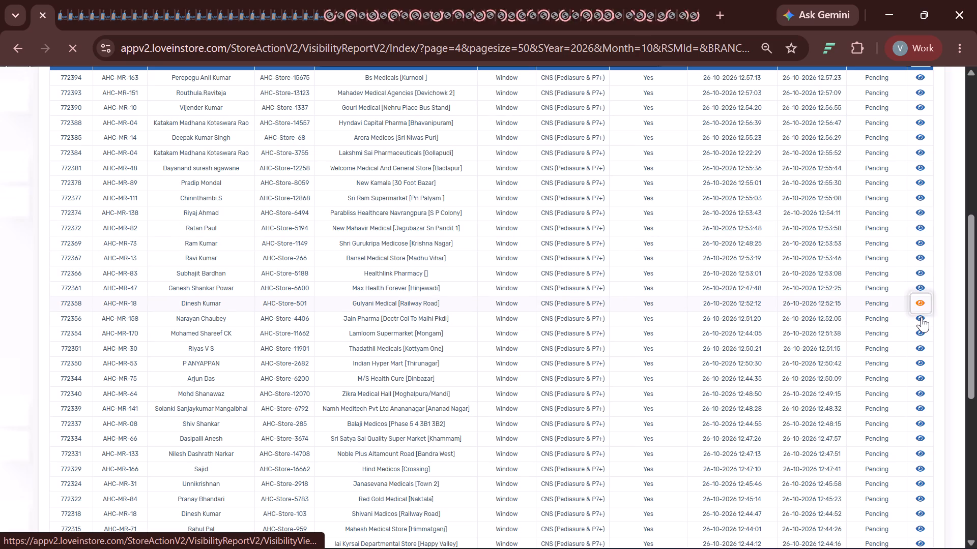
left_click(922, 329, "ctrl")
left_click(923, 348, "ctrl")
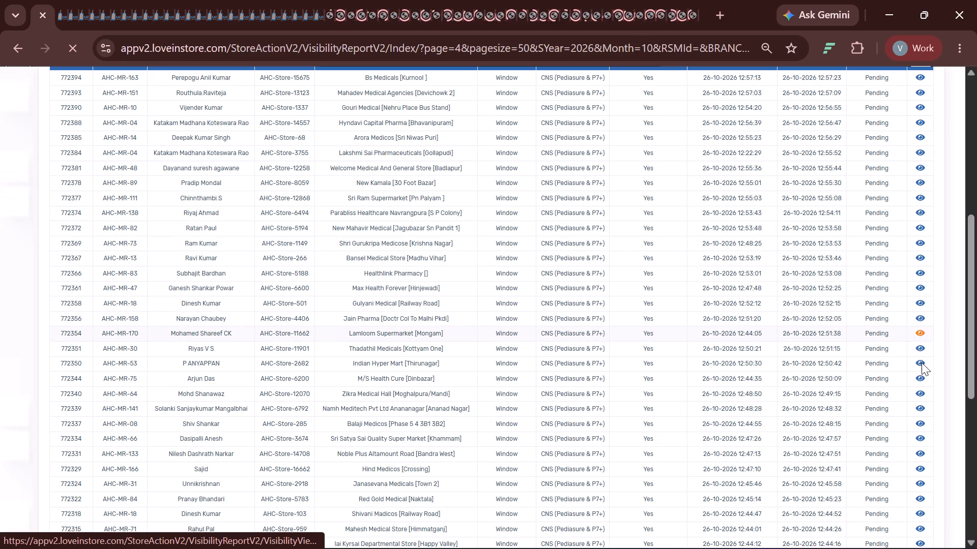
Open the pending visits 772350 through 772314 from the list, each in its own tab.
left_click(922, 362, "ctrl")
left_click(922, 378, "ctrl")
left_click(922, 396, "ctrl")
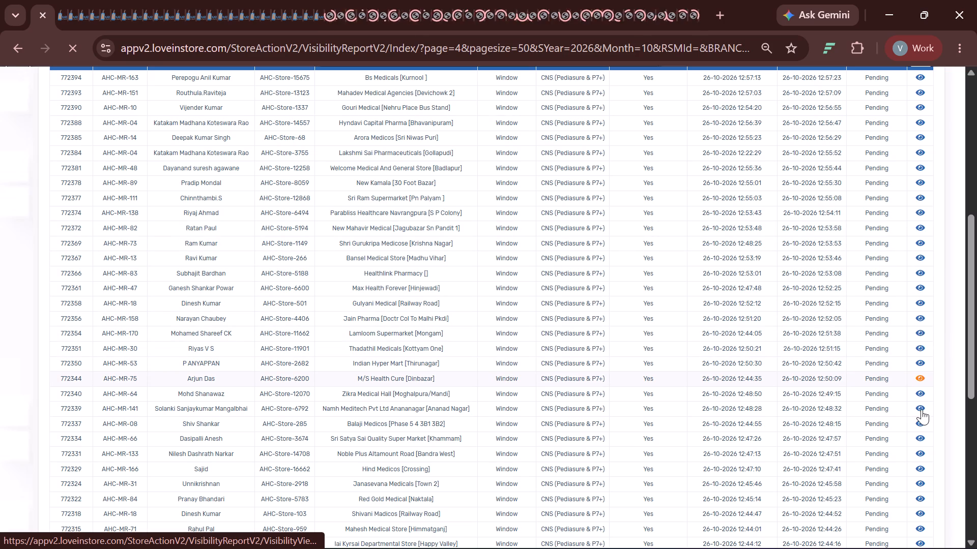
left_click(922, 409, "ctrl")
left_click(922, 428, "ctrl")
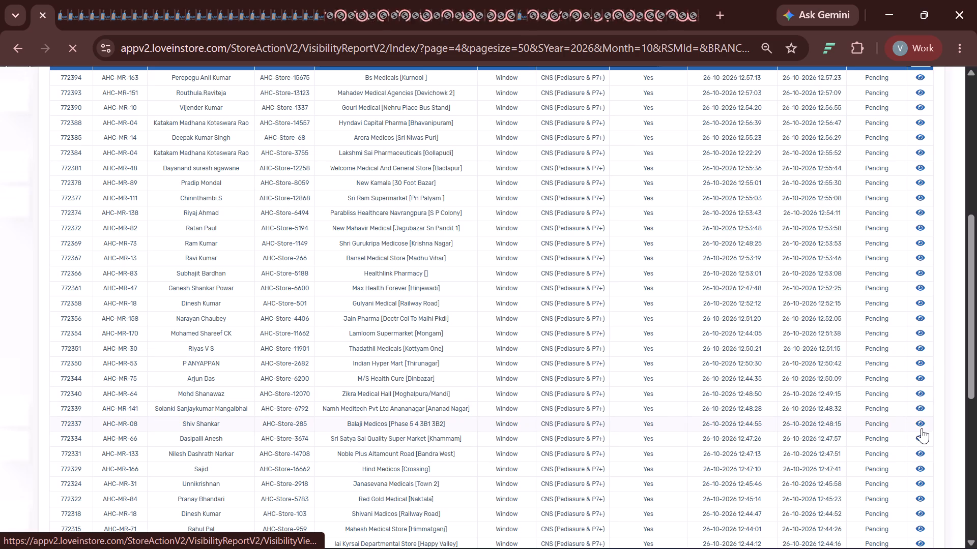
left_click(922, 436, "ctrl")
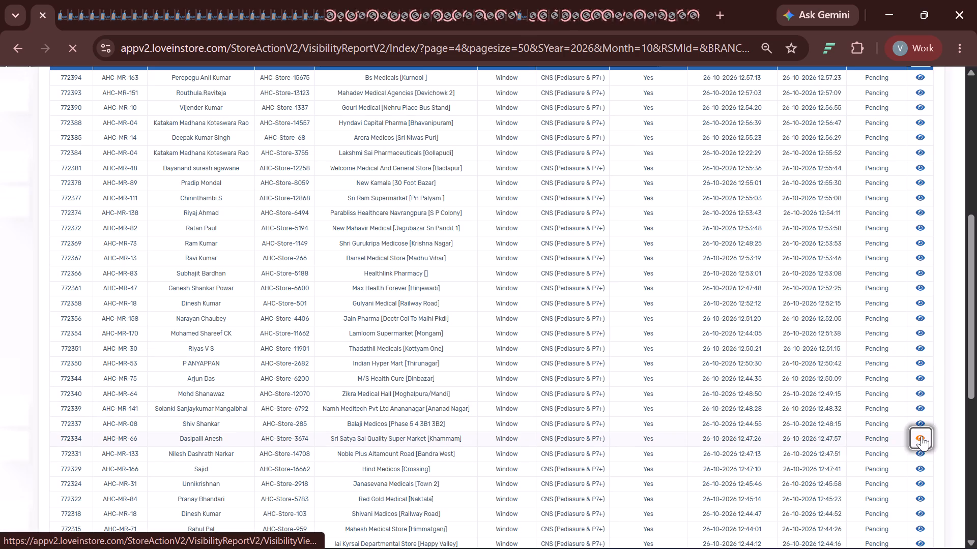
left_click(922, 452, "ctrl")
left_click(922, 463, "ctrl")
left_click(922, 465, "ctrl")
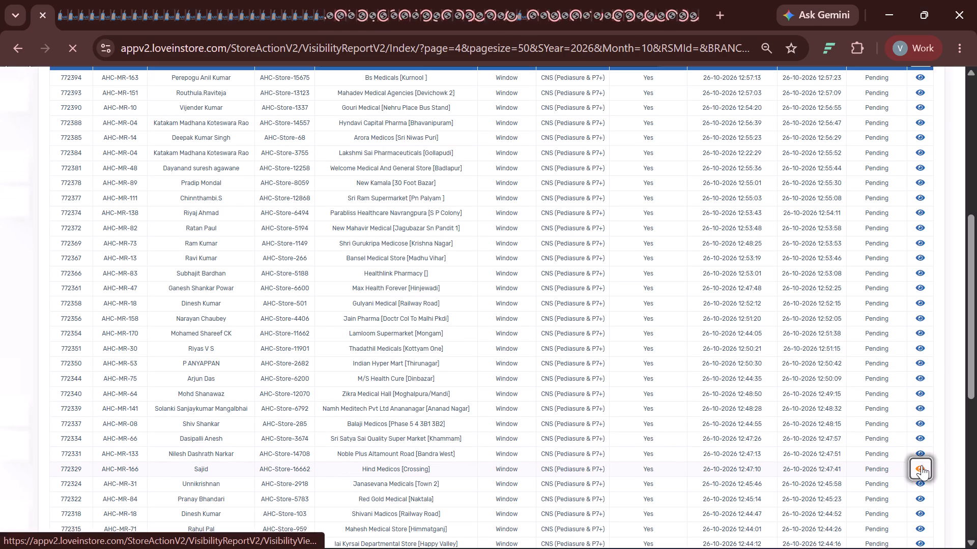
left_click(922, 481, "ctrl")
left_click(922, 495, "ctrl")
left_click(922, 512, "ctrl")
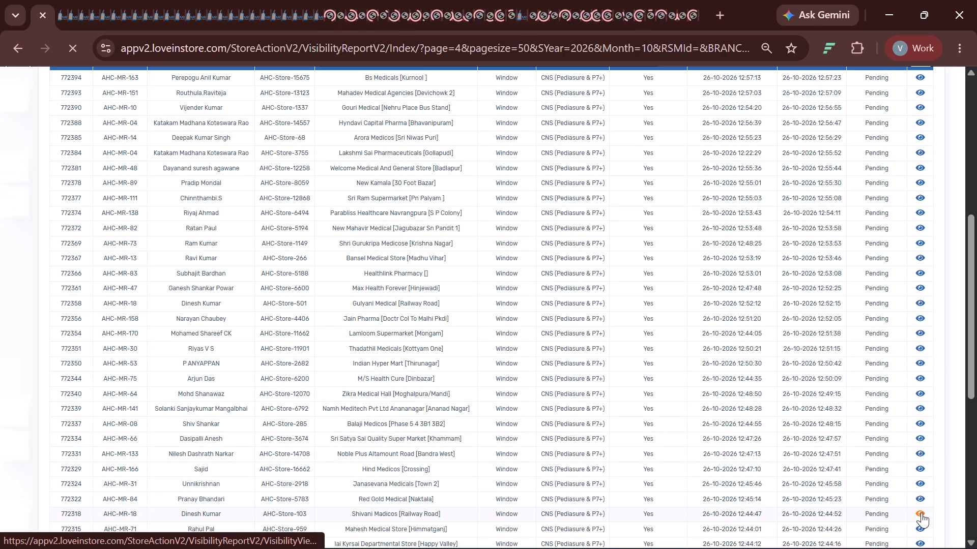
left_click(921, 526, "ctrl")
left_click(919, 542, "ctrl")
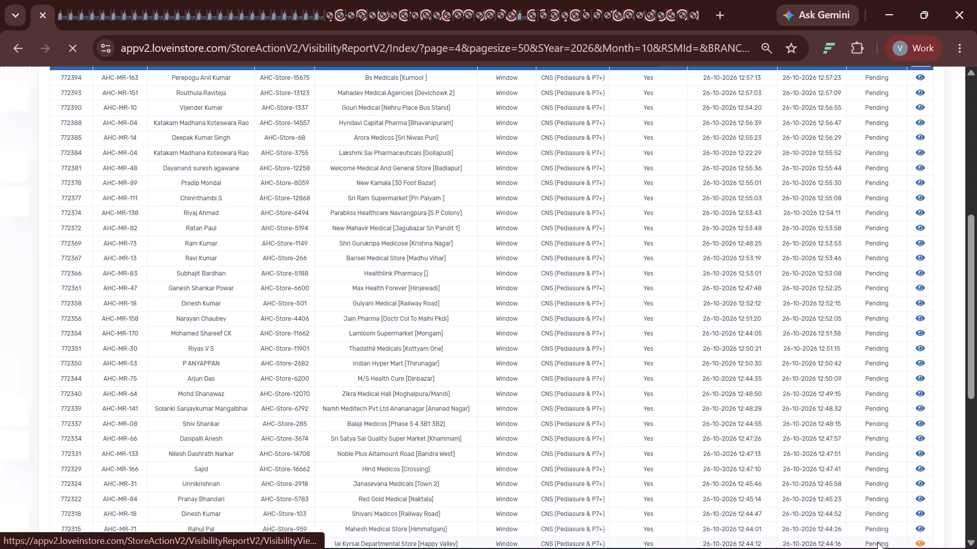
double_click(875, 542, "ctrl")
Open the pending visits 772311 through 772292 from the list, each in its own tab.
scroll(875, 399, "down", 5)
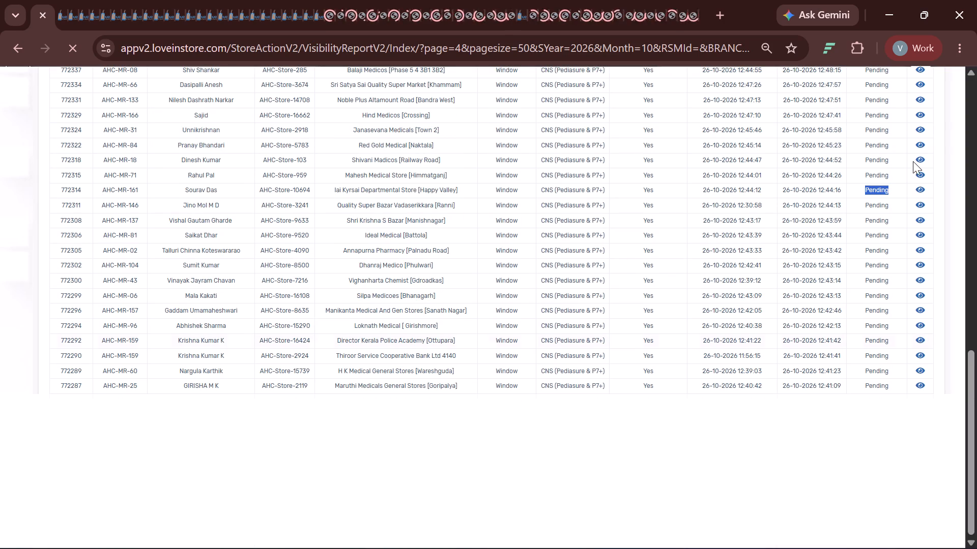
left_click(921, 203, "ctrl")
left_click(921, 214, "ctrl")
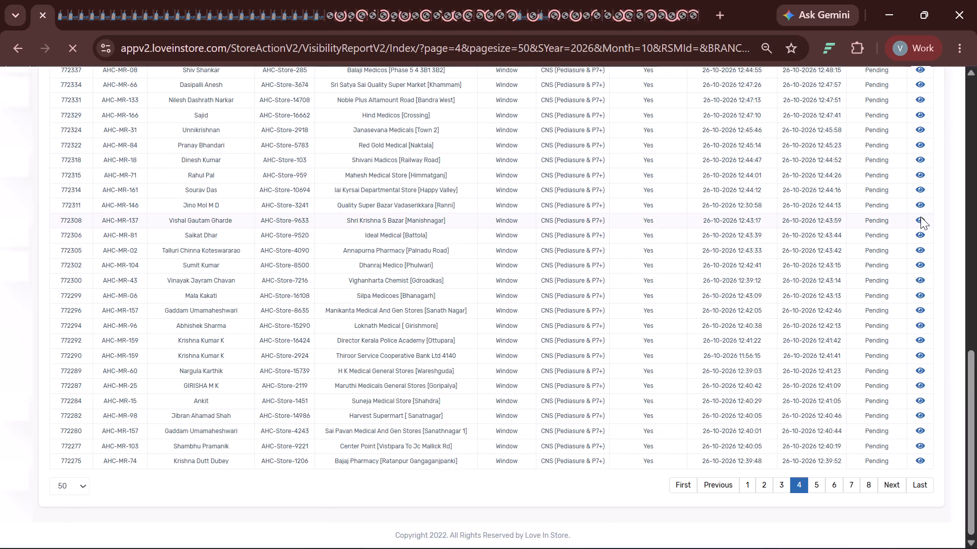
left_click(921, 218, "ctrl")
left_click(921, 234, "ctrl")
left_click(921, 248, "ctrl")
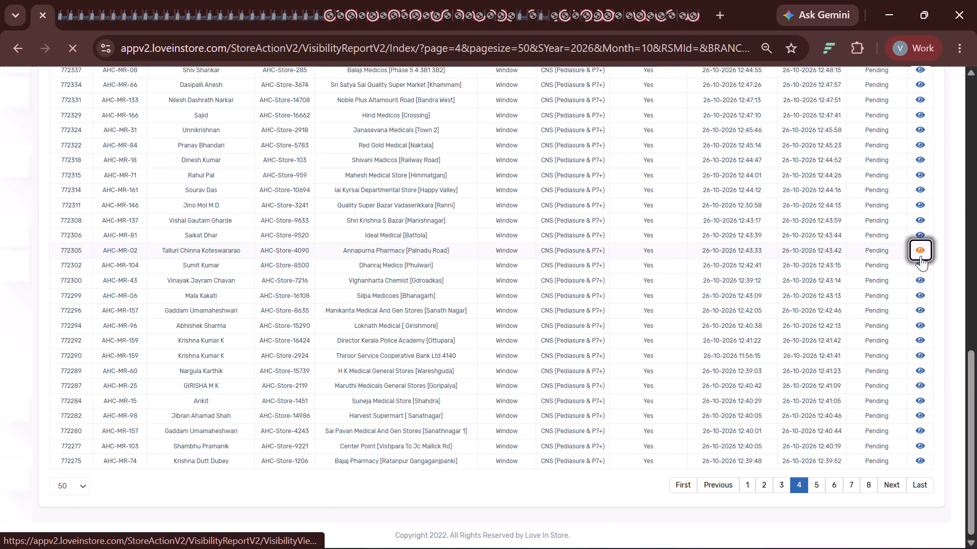
left_click(921, 265, "ctrl")
left_click(921, 279, "ctrl")
left_click(922, 296, "ctrl")
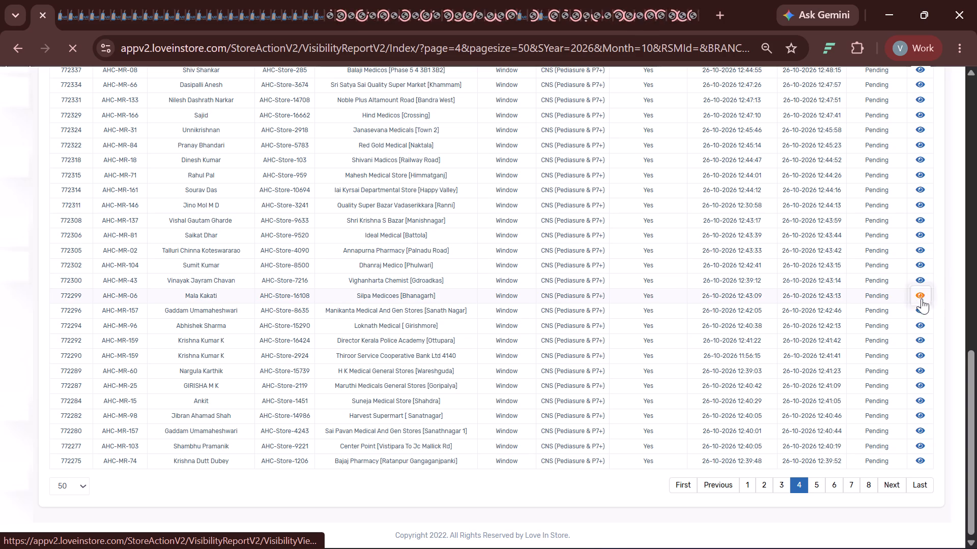
left_click(922, 312, "ctrl")
left_click(922, 324, "ctrl")
left_click(922, 335, "ctrl")
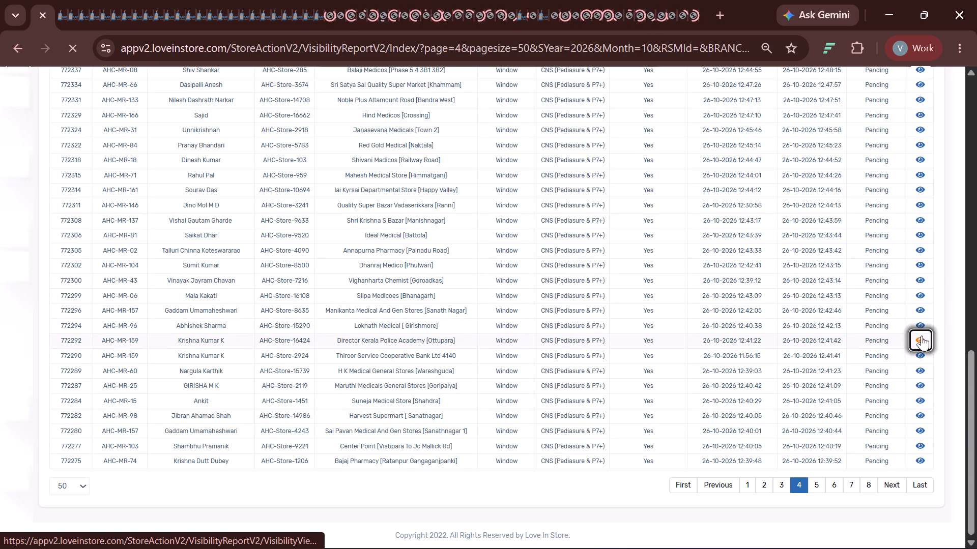
Open the remaining pending visits on page 4, 772290 through 772275, each in its own tab.
left_click(923, 360, "ctrl")
left_click(923, 357, "ctrl")
left_click(922, 373, "ctrl")
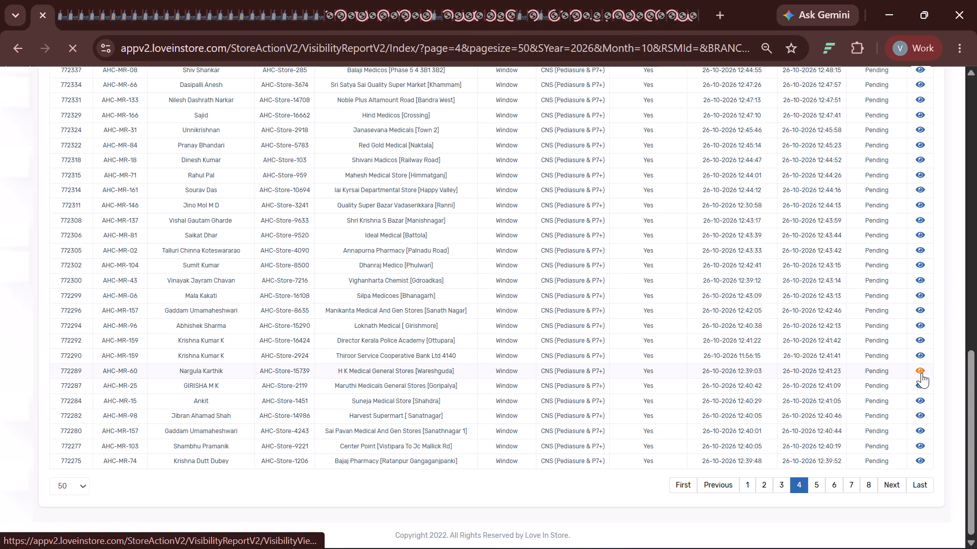
left_click(923, 383, "ctrl")
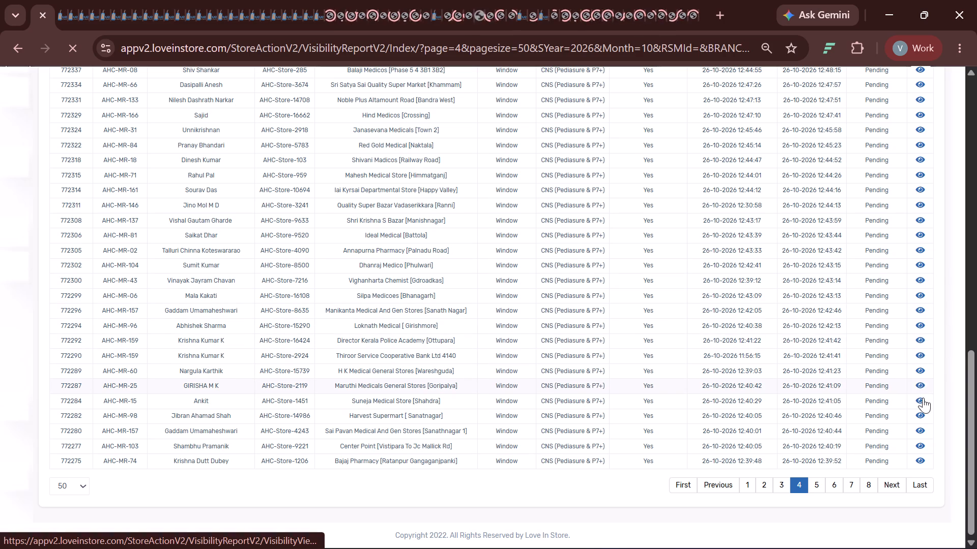
left_click(923, 398, "ctrl")
left_click(921, 418, "ctrl")
left_click(921, 425, "ctrl")
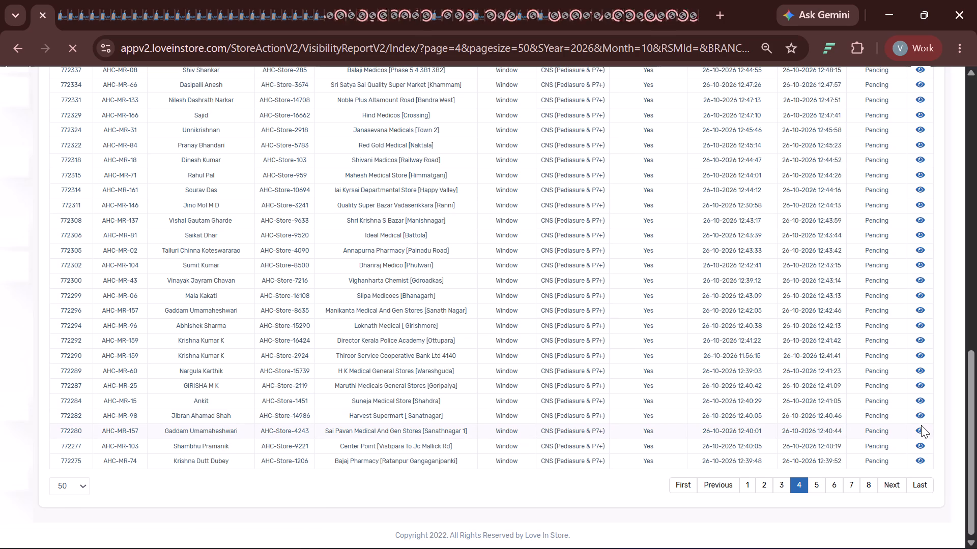
left_click(920, 429, "ctrl")
left_click(920, 448, "ctrl")
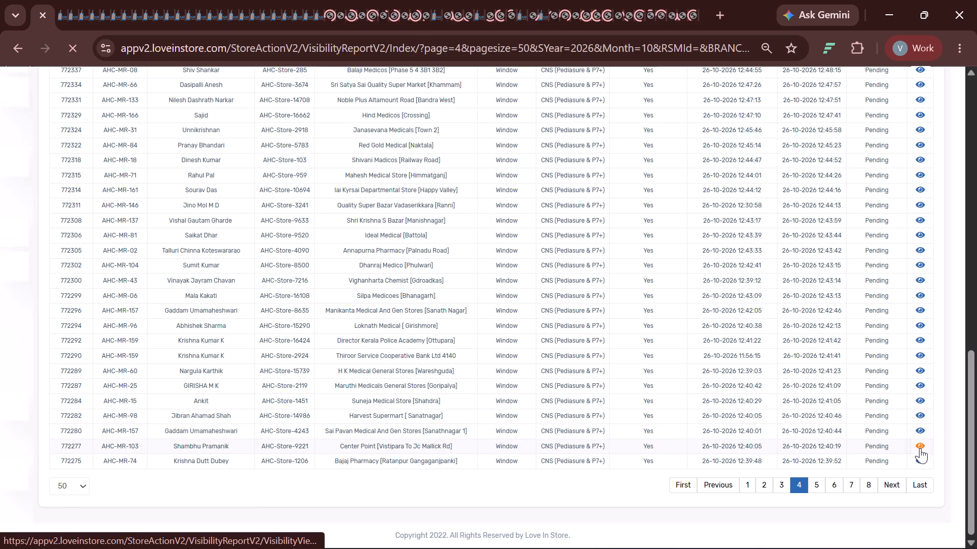
left_click(921, 463, "ctrl")
Switch from the pending list to the first opened visit tab.
key("ctrl+Tab")
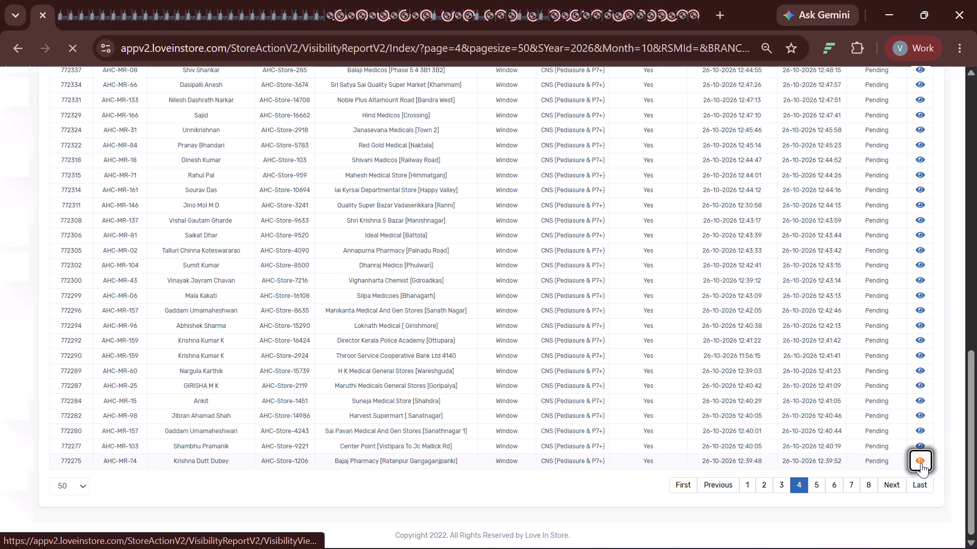